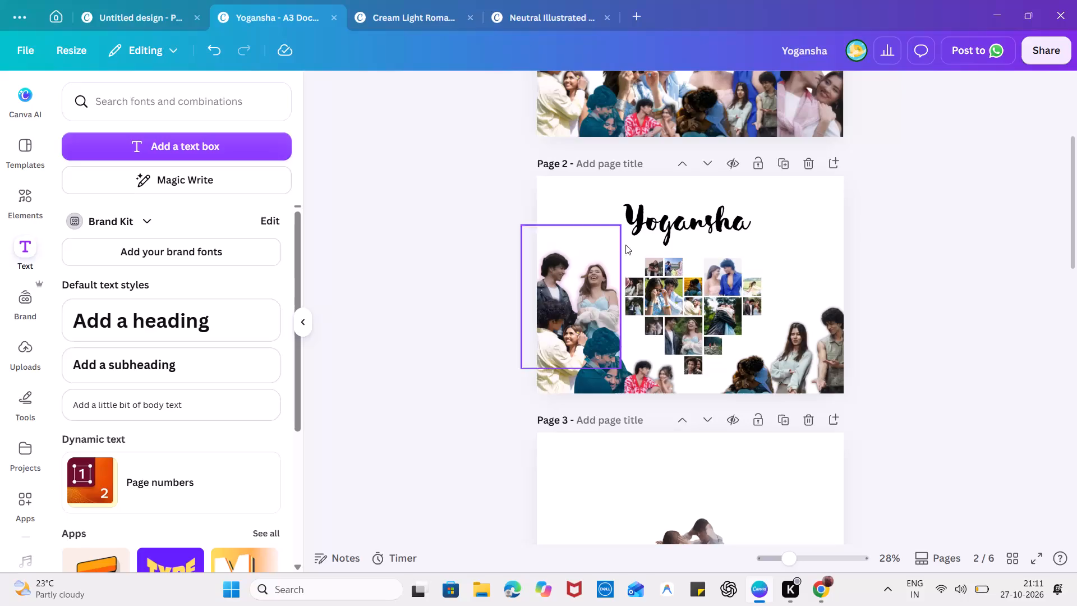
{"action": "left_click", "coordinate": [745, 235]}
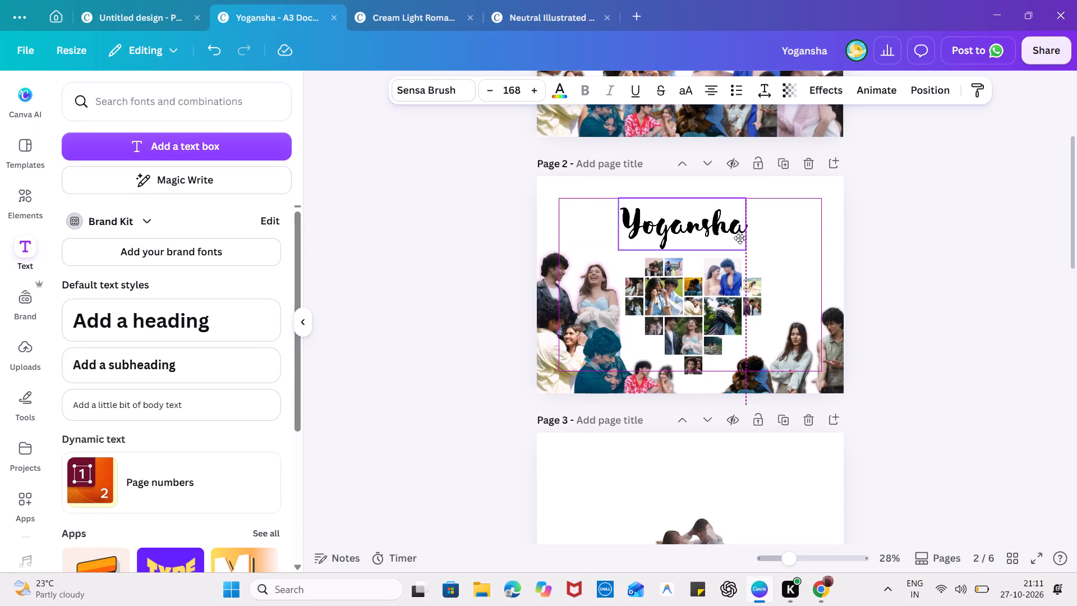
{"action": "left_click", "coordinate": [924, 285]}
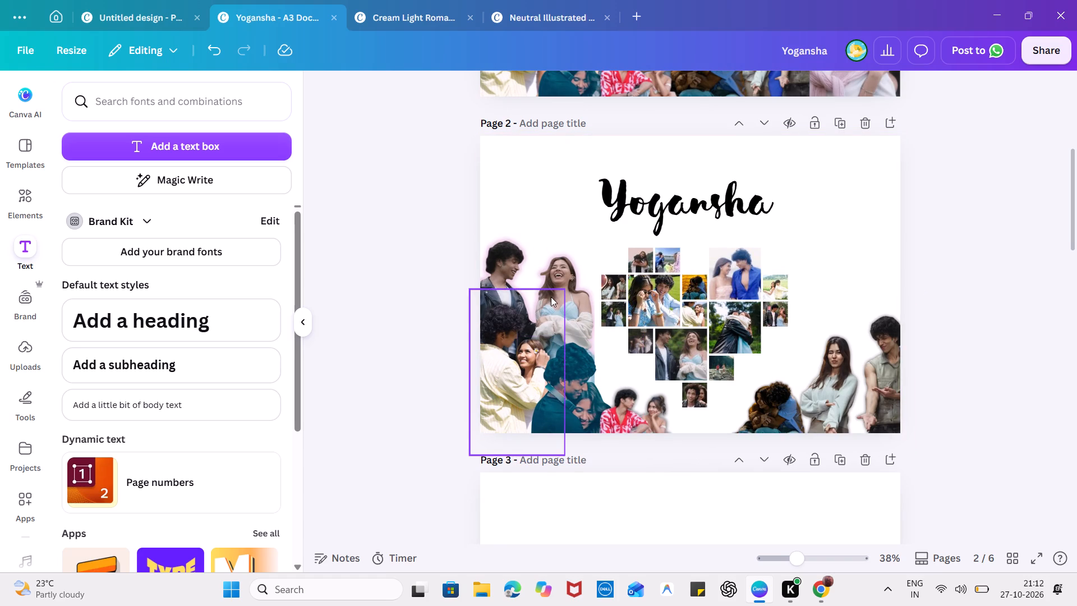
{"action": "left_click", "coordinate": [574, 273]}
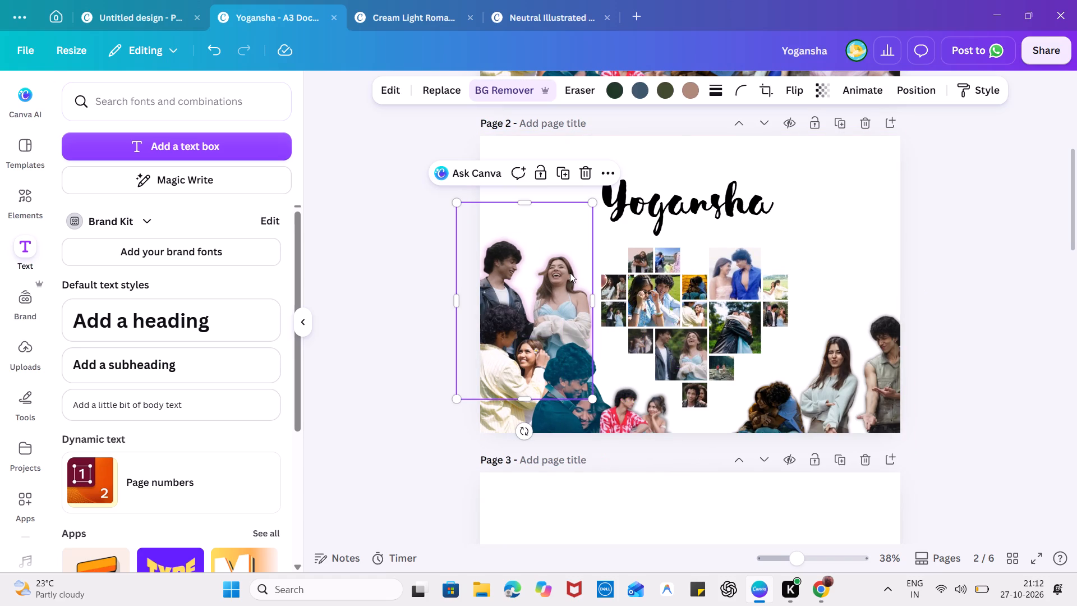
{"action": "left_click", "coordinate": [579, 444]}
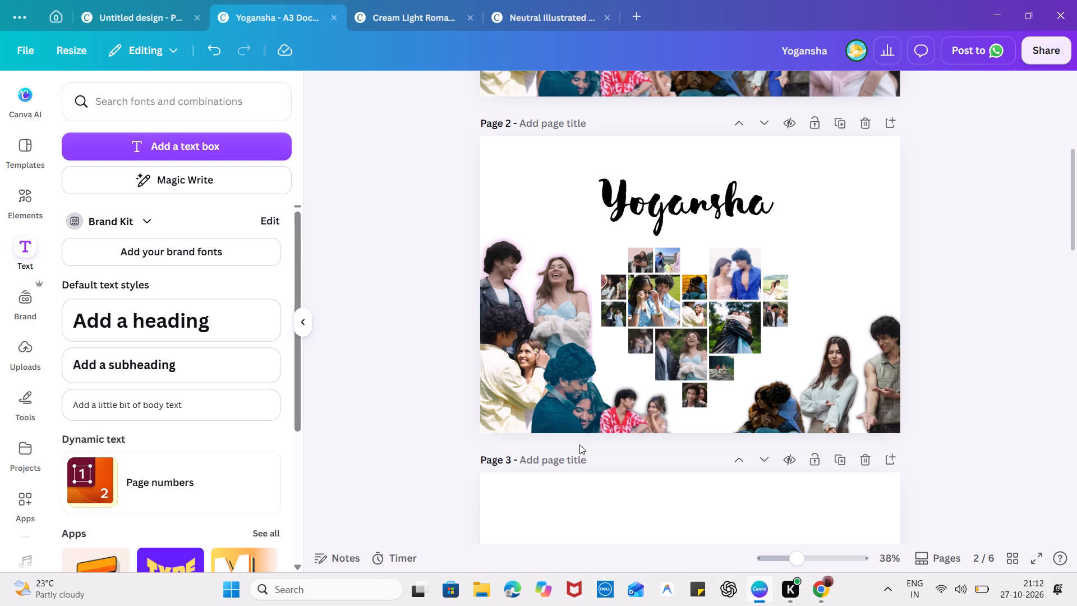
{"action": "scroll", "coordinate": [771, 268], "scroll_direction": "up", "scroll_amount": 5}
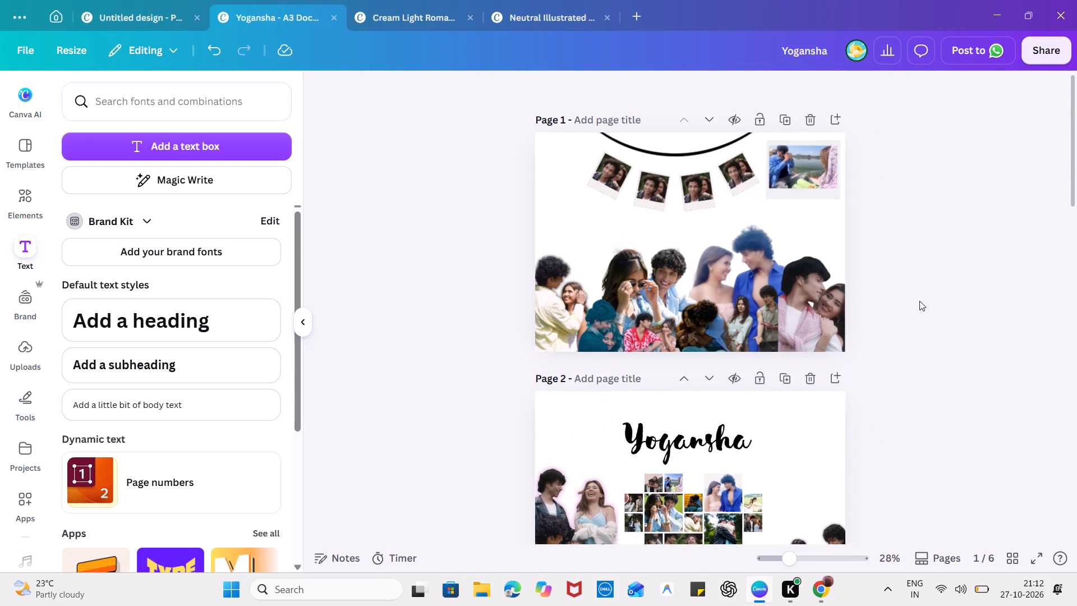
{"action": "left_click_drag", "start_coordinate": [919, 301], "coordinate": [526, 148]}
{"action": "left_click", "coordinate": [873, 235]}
Return to the home page and close the Neutral Illustrated Family Photo Collage template preview.
{"action": "left_click", "coordinate": [113, 6]}
{"action": "left_click", "coordinate": [57, 16]}
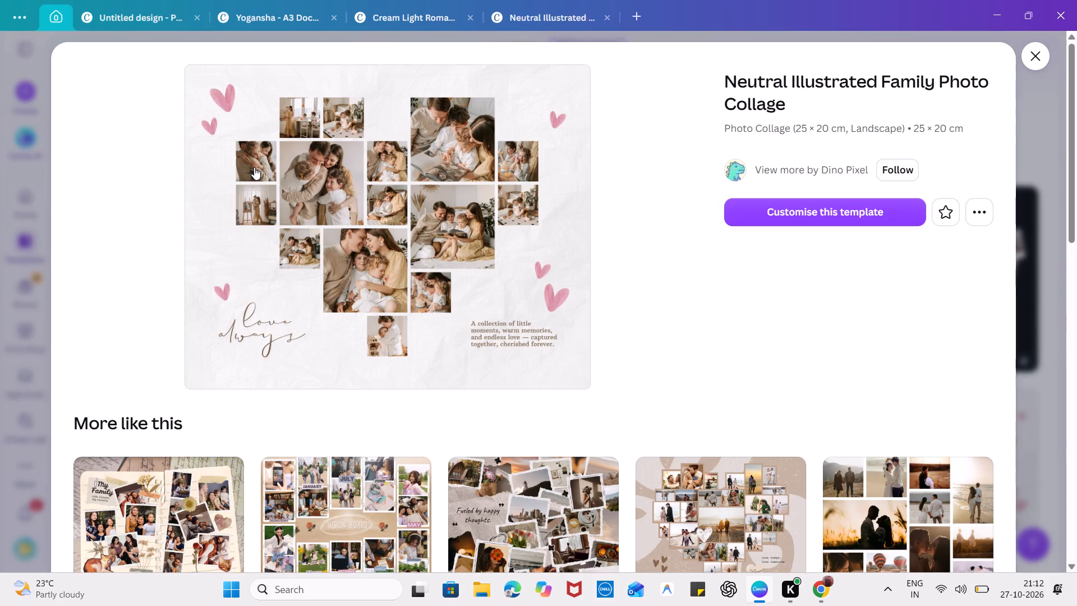
{"action": "scroll", "coordinate": [536, 363], "scroll_direction": "down", "scroll_amount": 3}
{"action": "left_click", "coordinate": [1041, 62]}
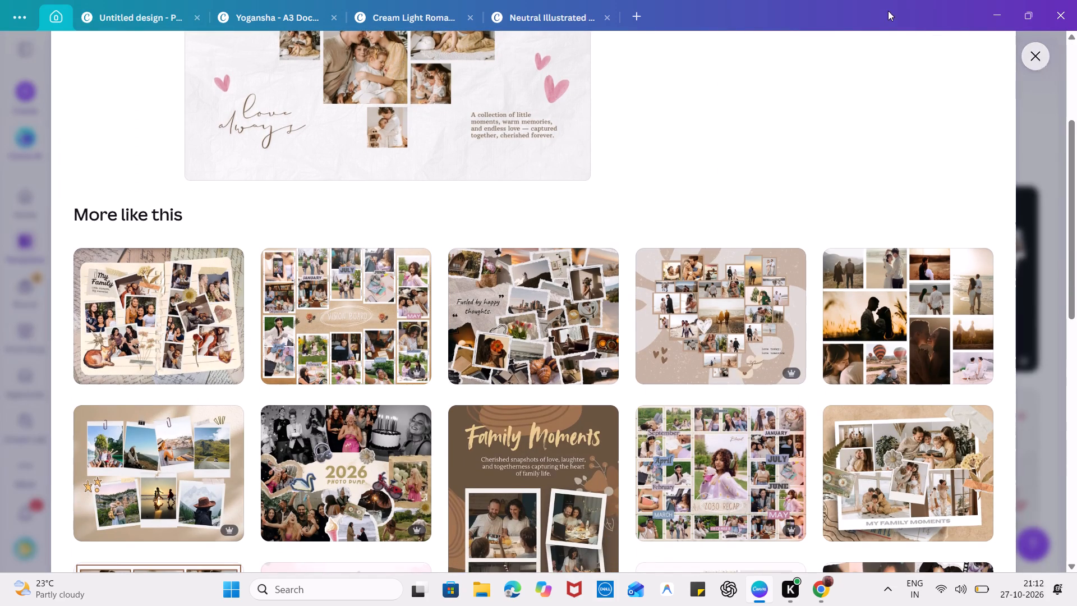
{"action": "scroll", "coordinate": [249, 325], "scroll_direction": "up", "scroll_amount": 2}
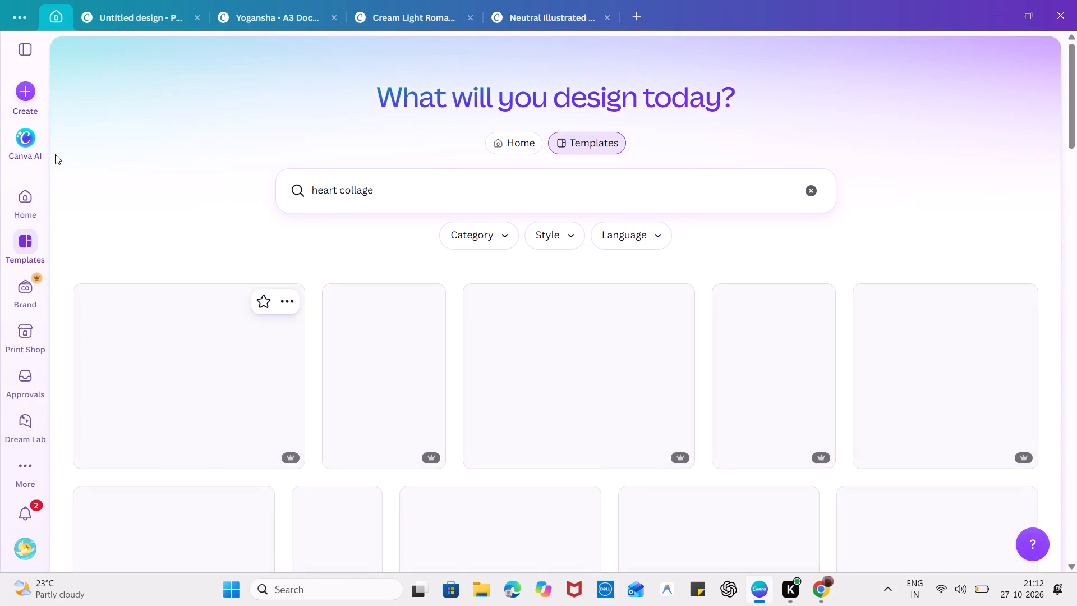
Replace the heart collage template search with a home page search for "logo".
{"action": "left_click_drag", "start_coordinate": [403, 186], "coordinate": [280, 199]}
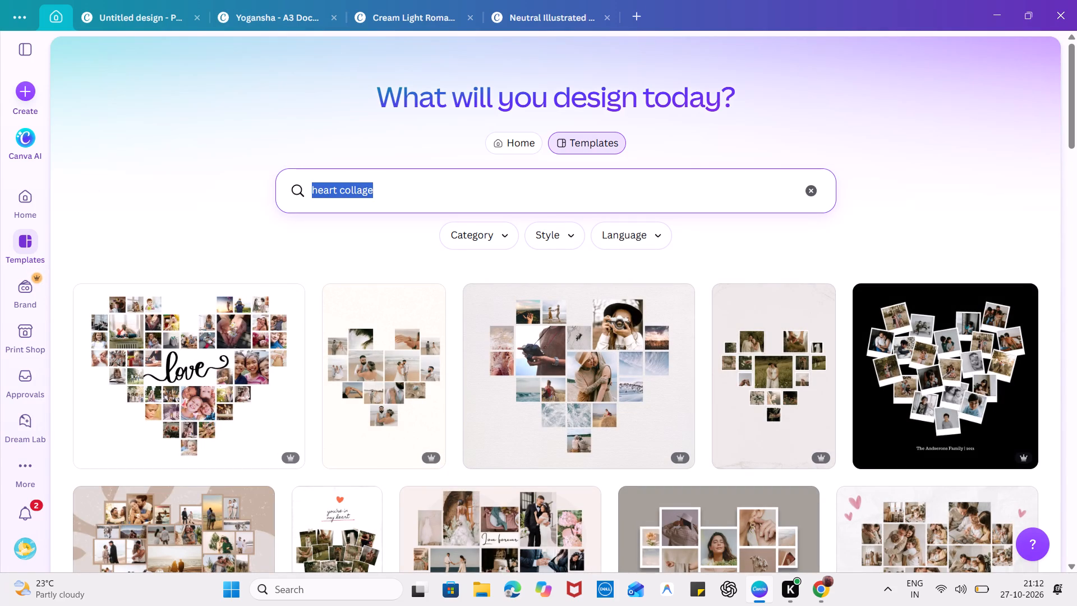
{"action": "key", "text": "Delete"}
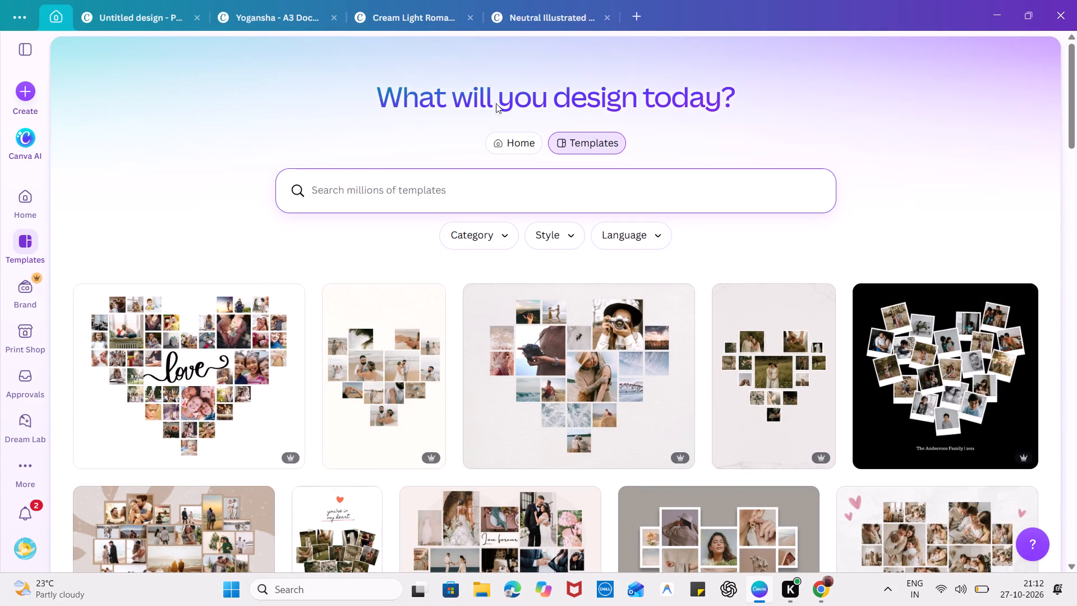
{"action": "left_click", "coordinate": [491, 139]}
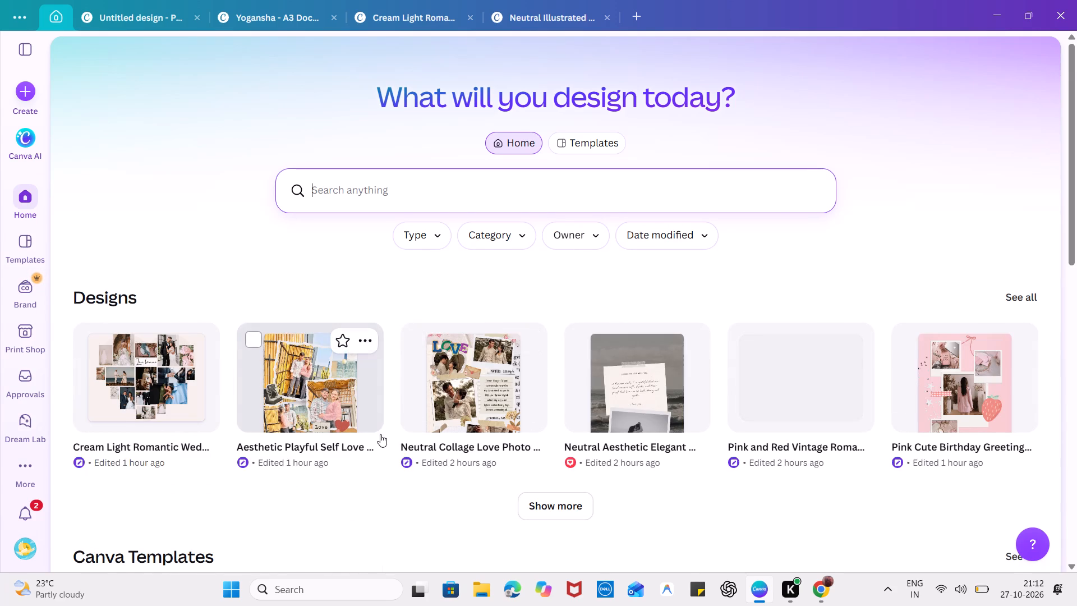
{"action": "scroll", "coordinate": [380, 434], "scroll_direction": "down", "scroll_amount": 1}
{"action": "scroll", "coordinate": [343, 335], "scroll_direction": "left", "scroll_amount": 1}
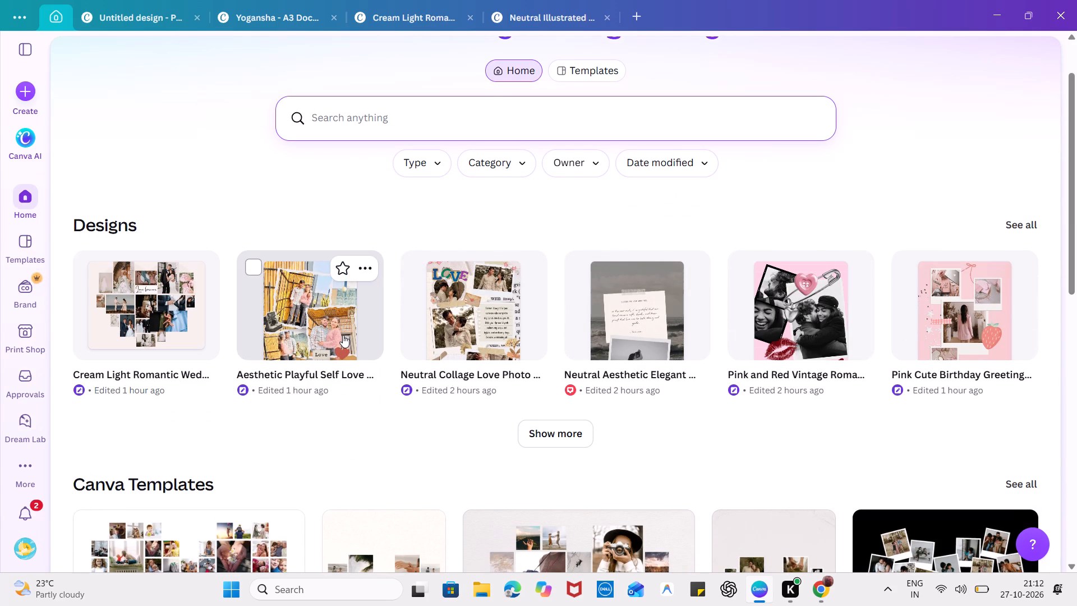
{"action": "scroll", "coordinate": [370, 223], "scroll_direction": "up", "scroll_amount": 1}
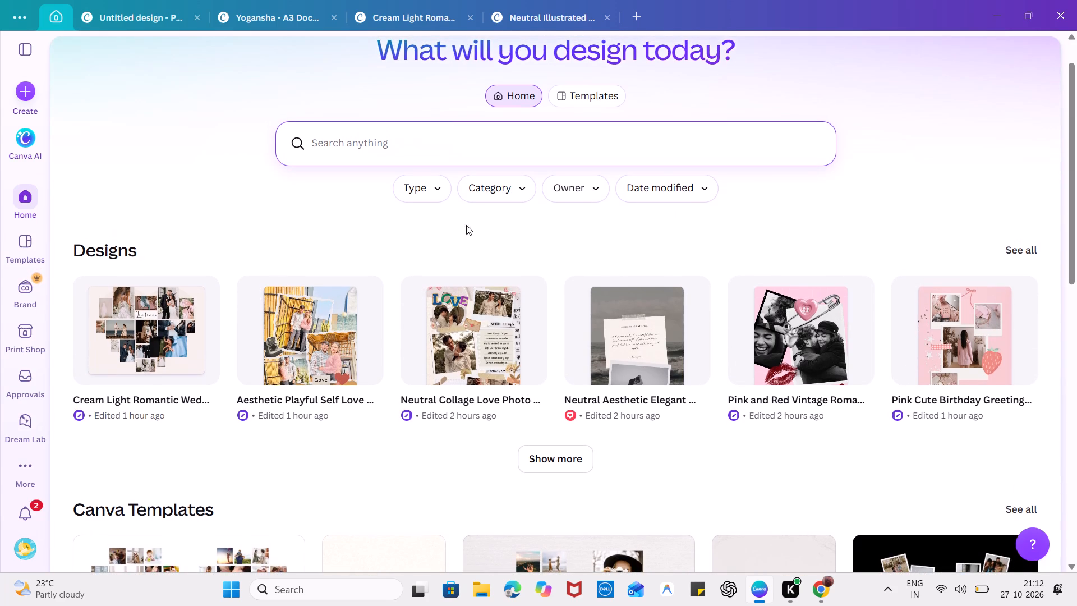
{"action": "left_click", "coordinate": [549, 371]}
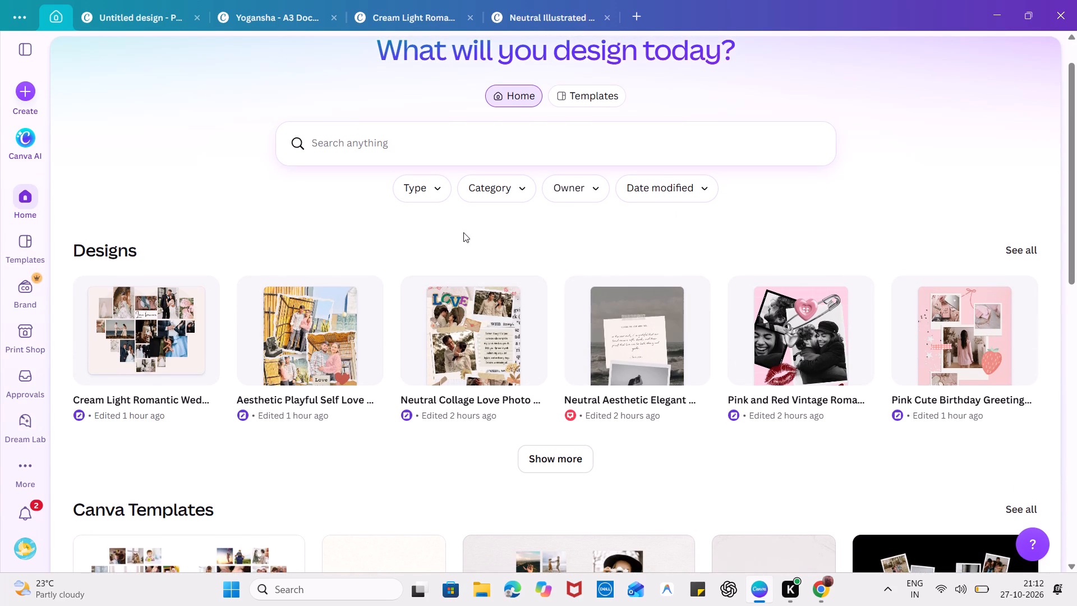
{"action": "left_click", "coordinate": [422, 147]}
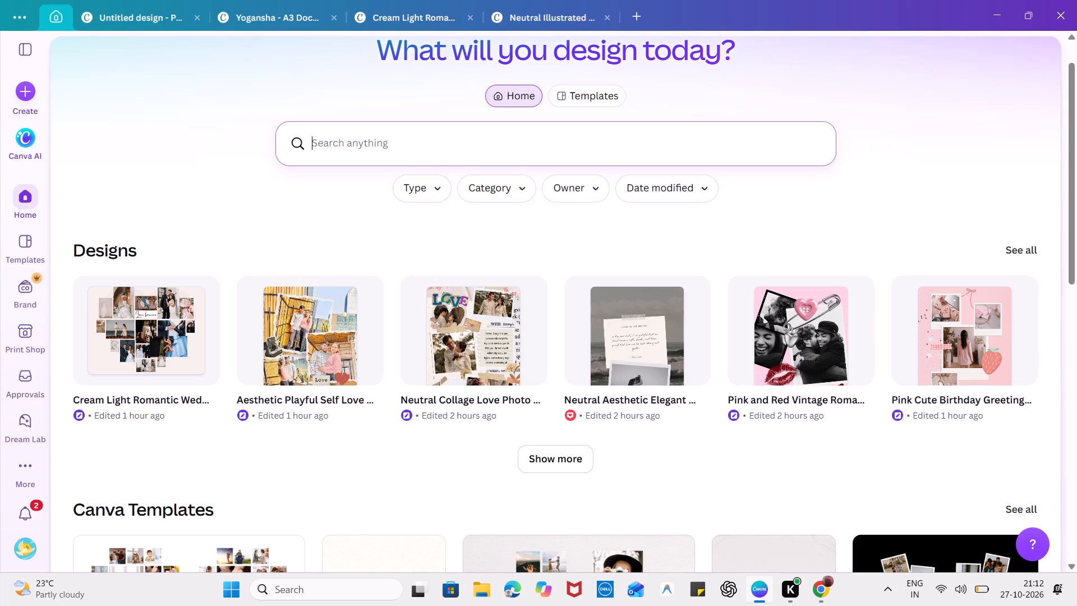
{"action": "type", "text": "logo"}
{"action": "key", "text": "Return"}
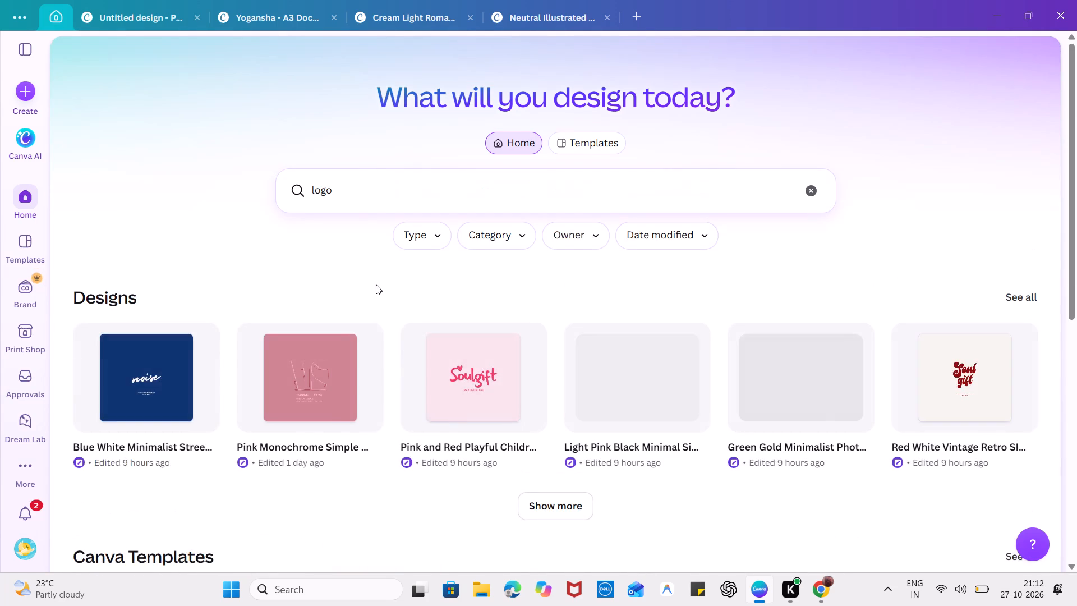
Look over the logo search results, narrow them to templates, and browse the logo template designs.
{"action": "scroll", "coordinate": [376, 284], "scroll_direction": "down", "scroll_amount": 1}
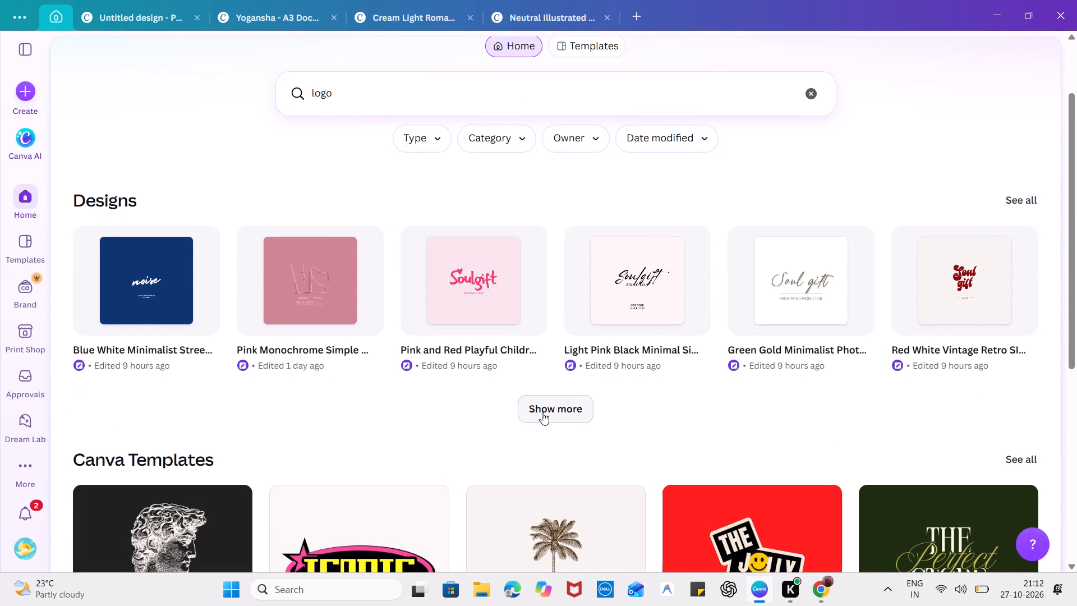
{"action": "scroll", "coordinate": [484, 255], "scroll_direction": "up", "scroll_amount": 3}
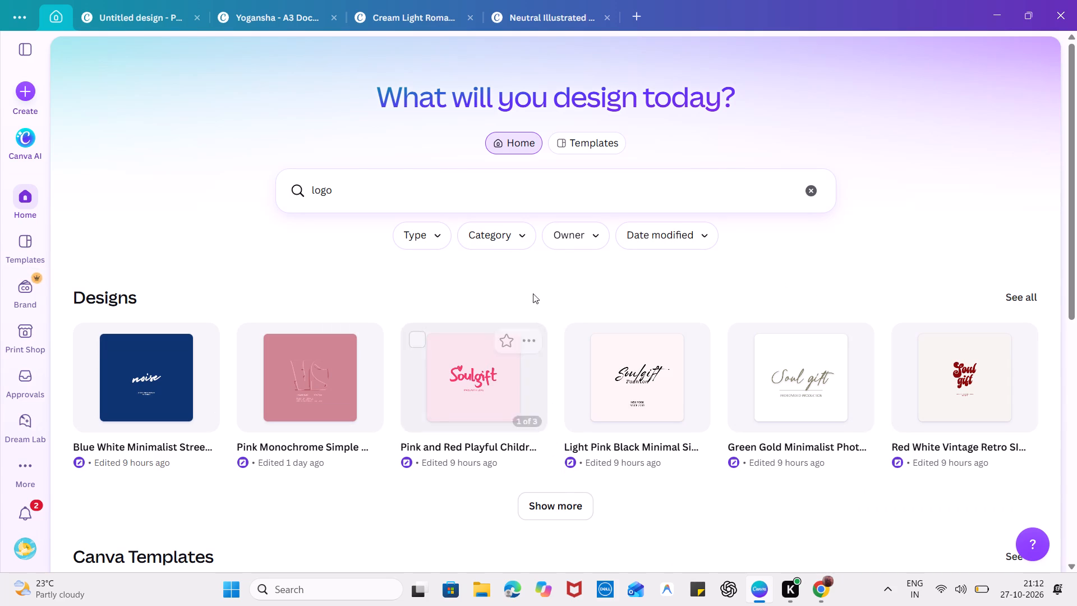
{"action": "left_click", "coordinate": [509, 204]}
{"action": "left_click", "coordinate": [598, 147]}
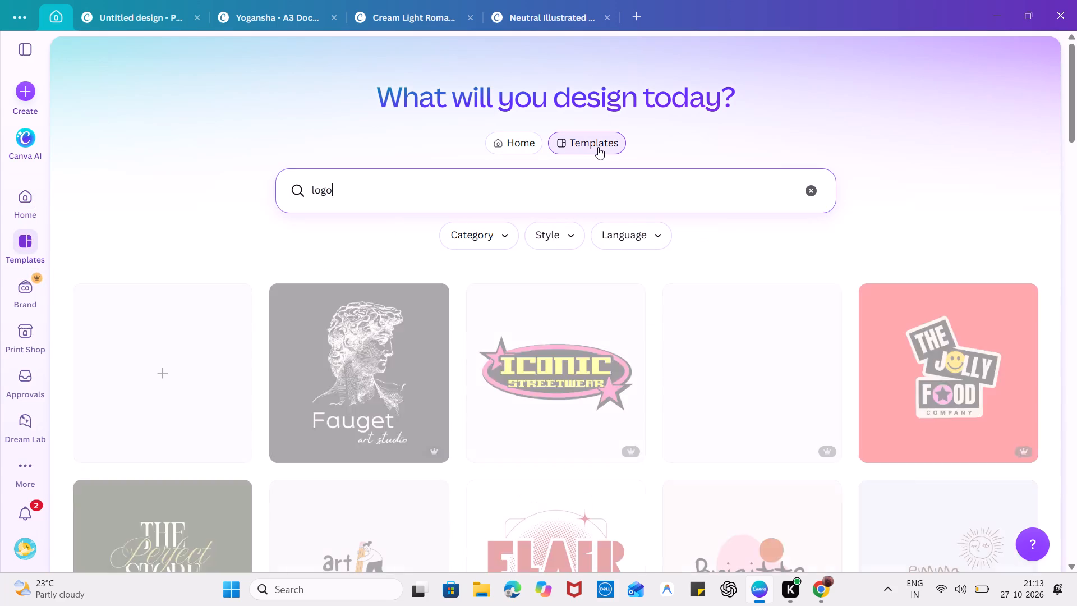
{"action": "scroll", "coordinate": [503, 400], "scroll_direction": "down", "scroll_amount": 15}
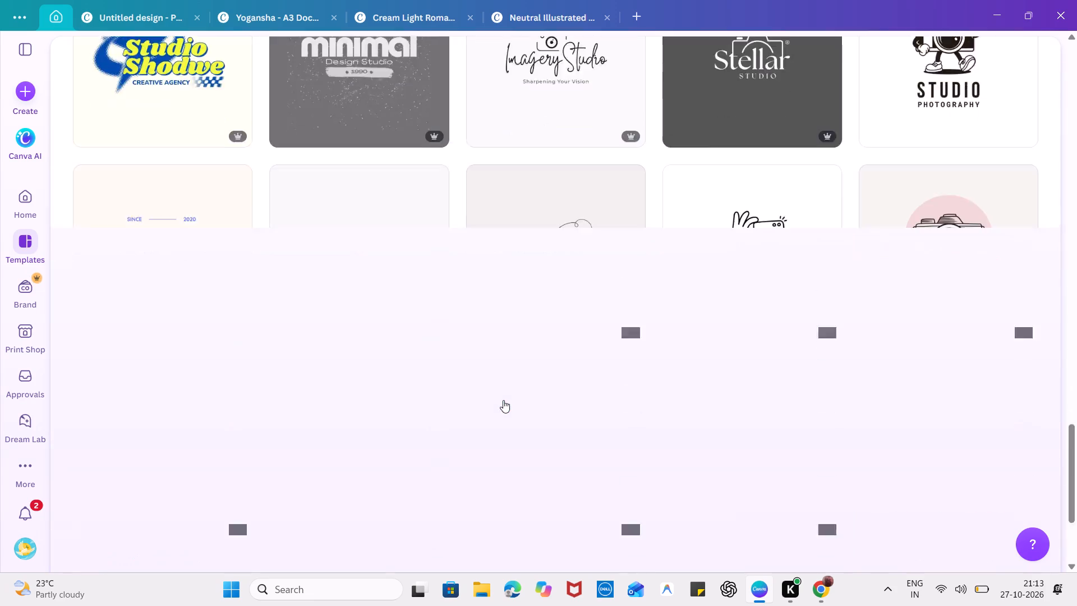
{"action": "scroll", "coordinate": [564, 290], "scroll_direction": "down", "scroll_amount": 2}
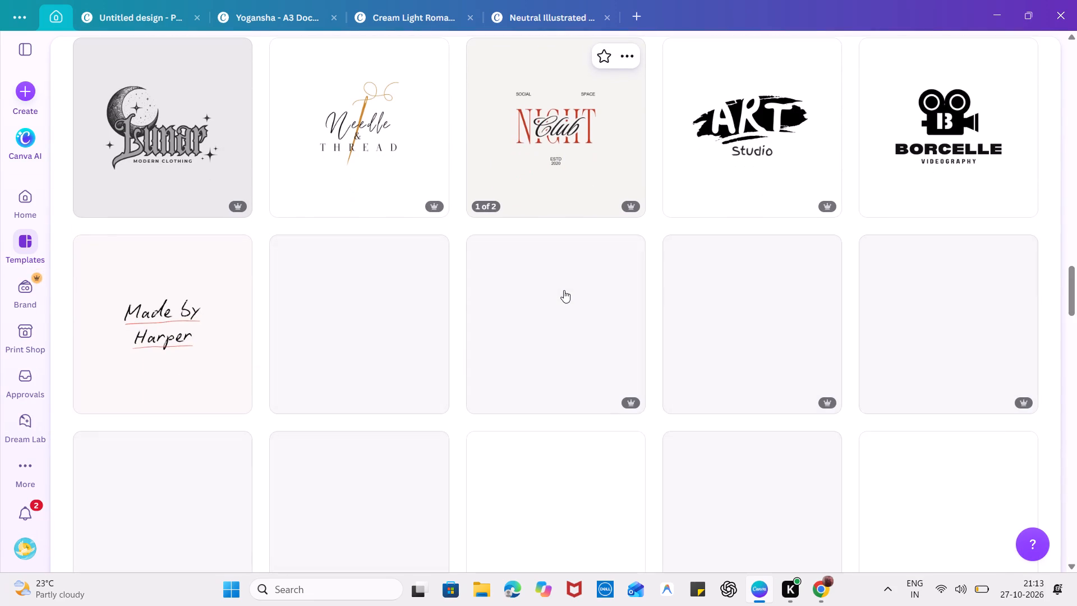
{"action": "scroll", "coordinate": [239, 314], "scroll_direction": "down", "scroll_amount": 7}
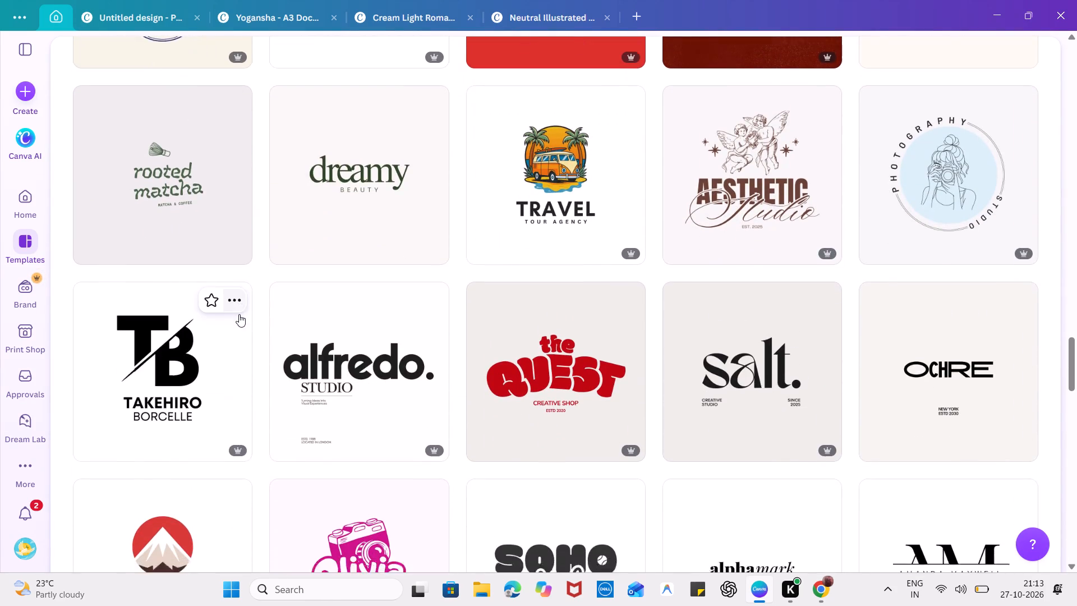
{"action": "scroll", "coordinate": [239, 314], "scroll_direction": "down", "scroll_amount": 8}
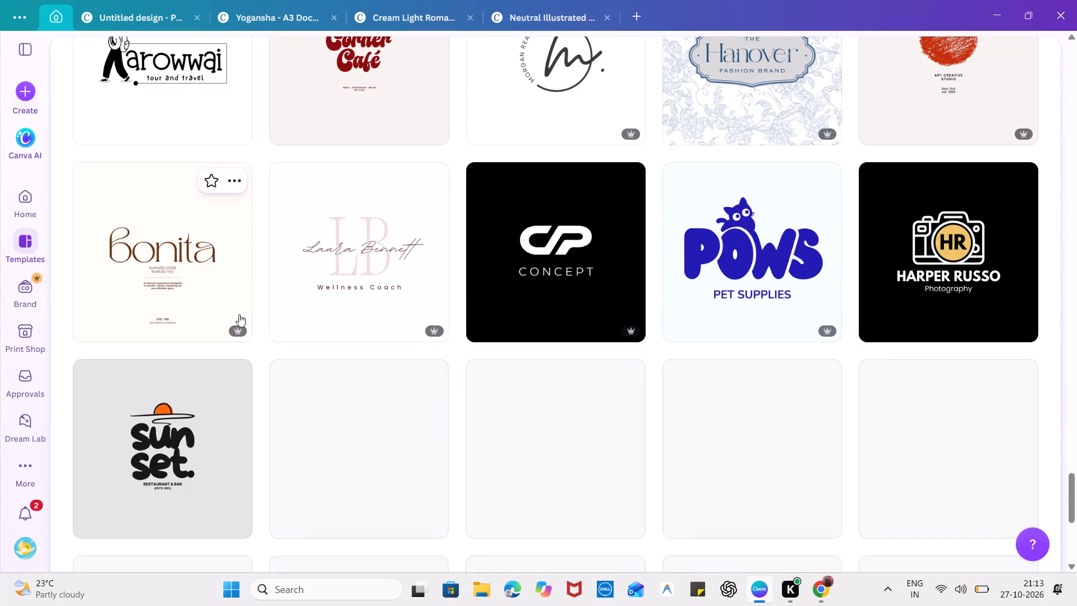
{"action": "scroll", "coordinate": [239, 314], "scroll_direction": "down", "scroll_amount": 8}
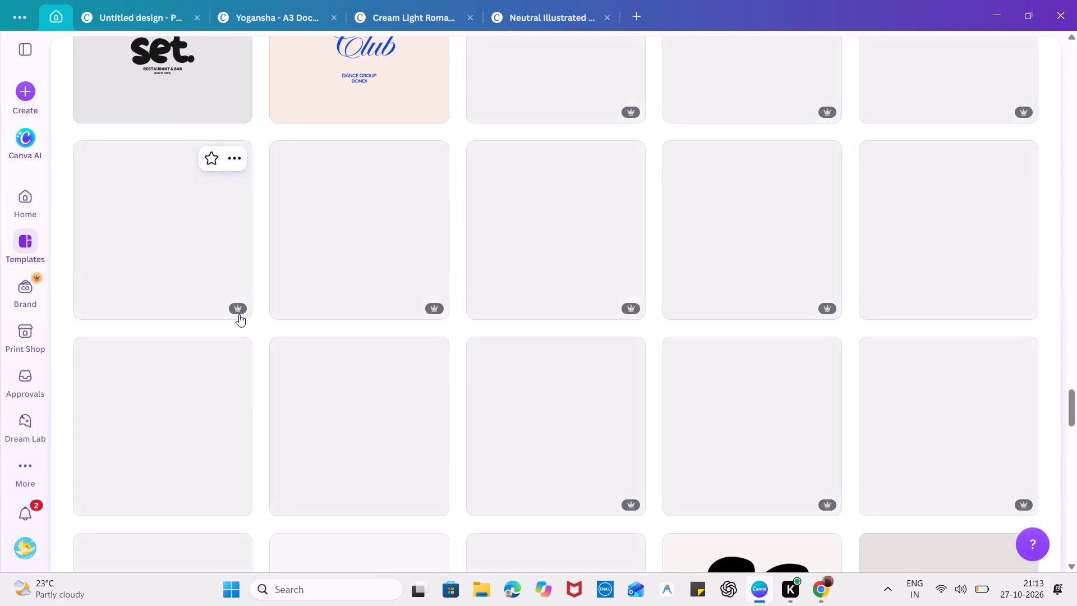
{"action": "scroll", "coordinate": [239, 314], "scroll_direction": "down", "scroll_amount": 1}
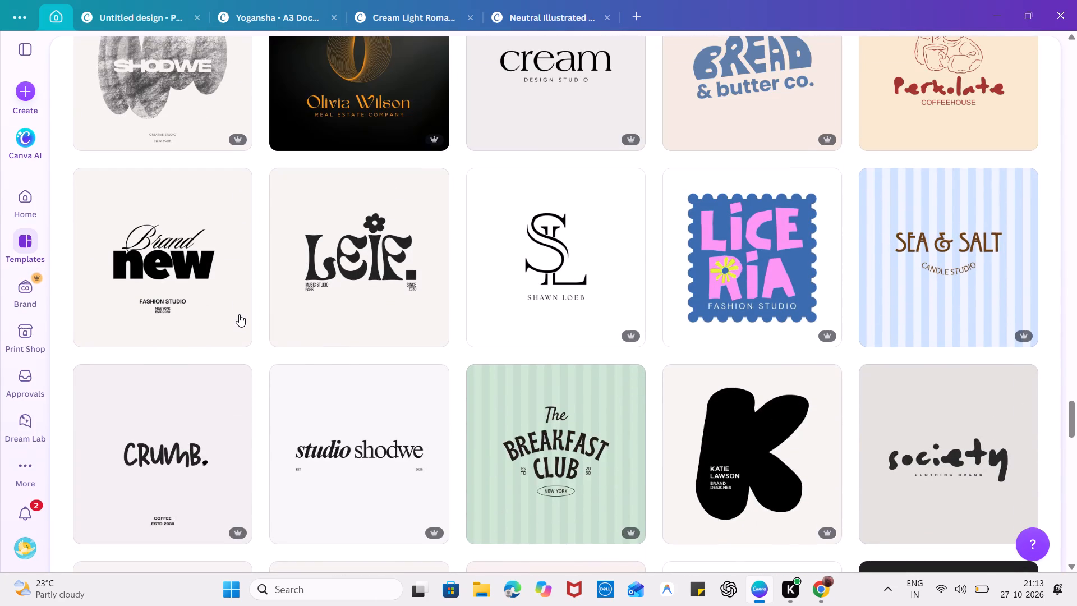
Preview the Black and White Retro Music Studio Logo template, examine the similar logo designs, and close the preview.
{"action": "left_click", "coordinate": [377, 265]}
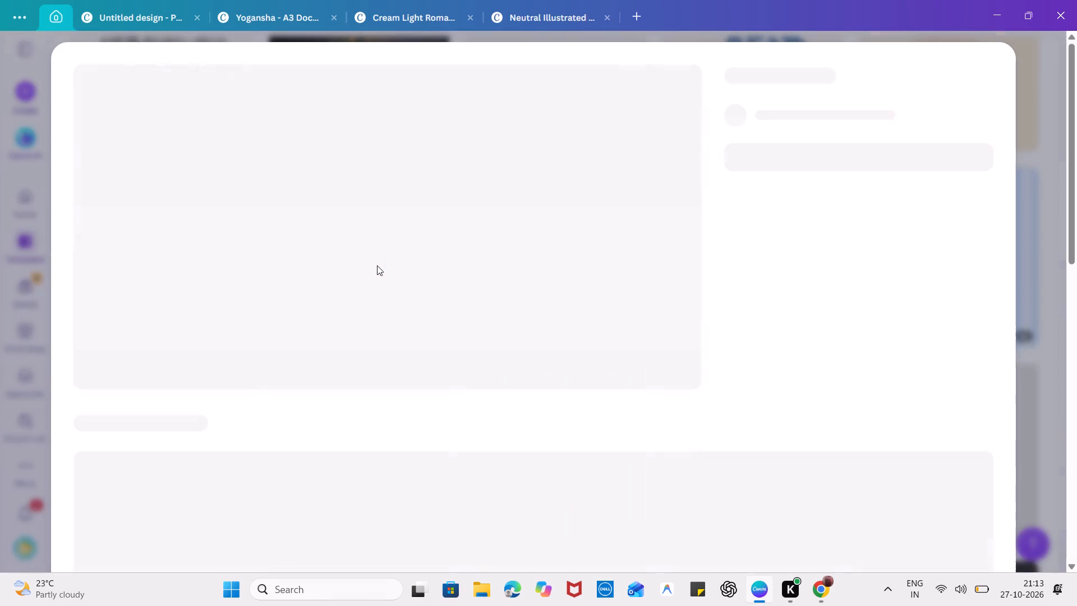
{"action": "scroll", "coordinate": [734, 337], "scroll_direction": "down", "scroll_amount": 1}
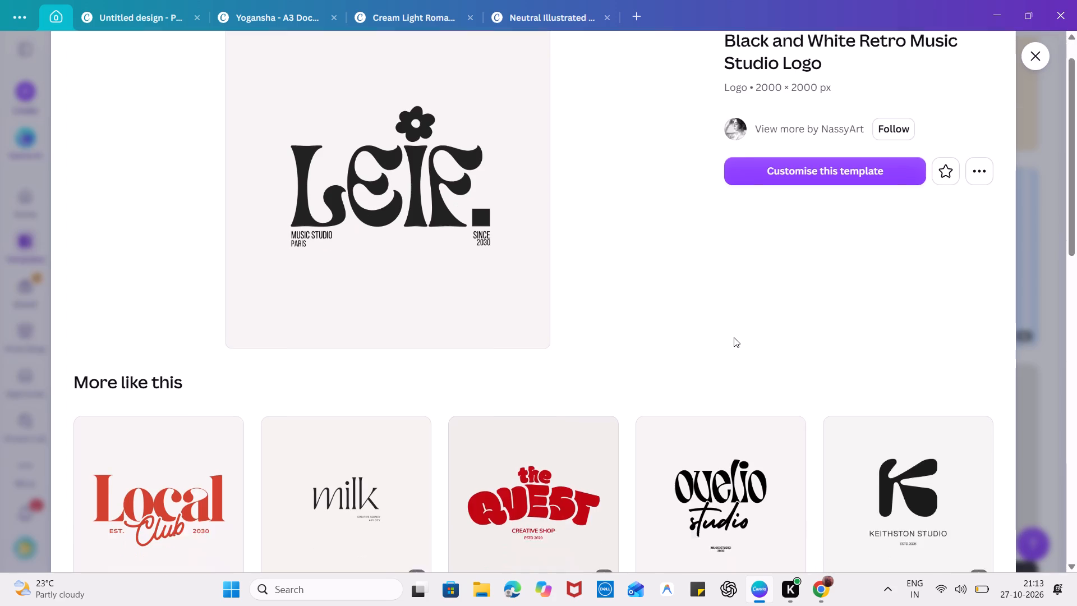
{"action": "scroll", "coordinate": [734, 337], "scroll_direction": "down", "scroll_amount": 1}
{"action": "scroll", "coordinate": [587, 382], "scroll_direction": "down", "scroll_amount": 7}
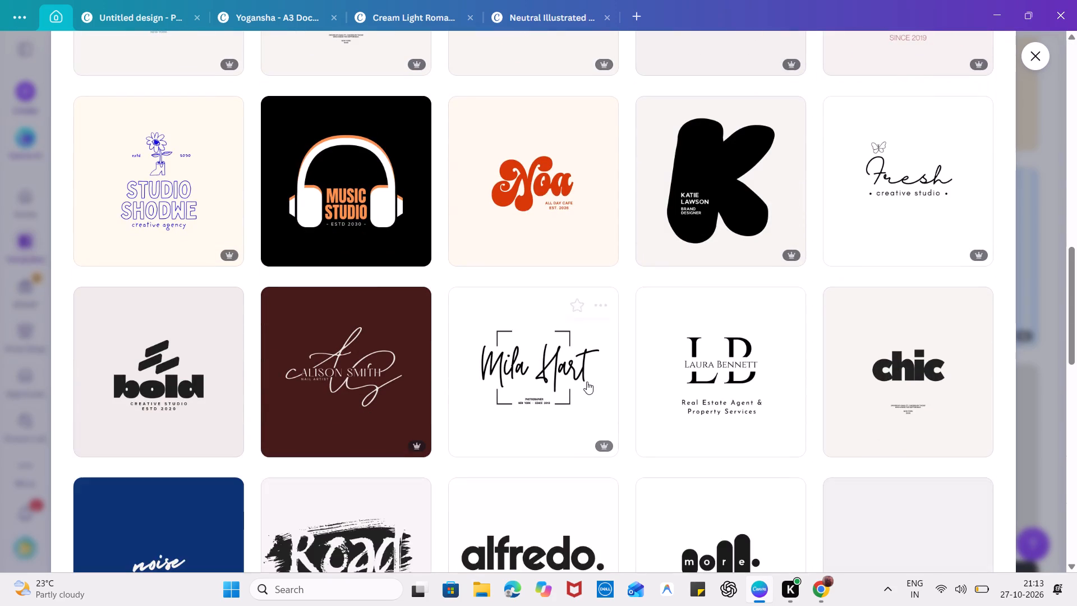
{"action": "scroll", "coordinate": [587, 382], "scroll_direction": "down", "scroll_amount": 9}
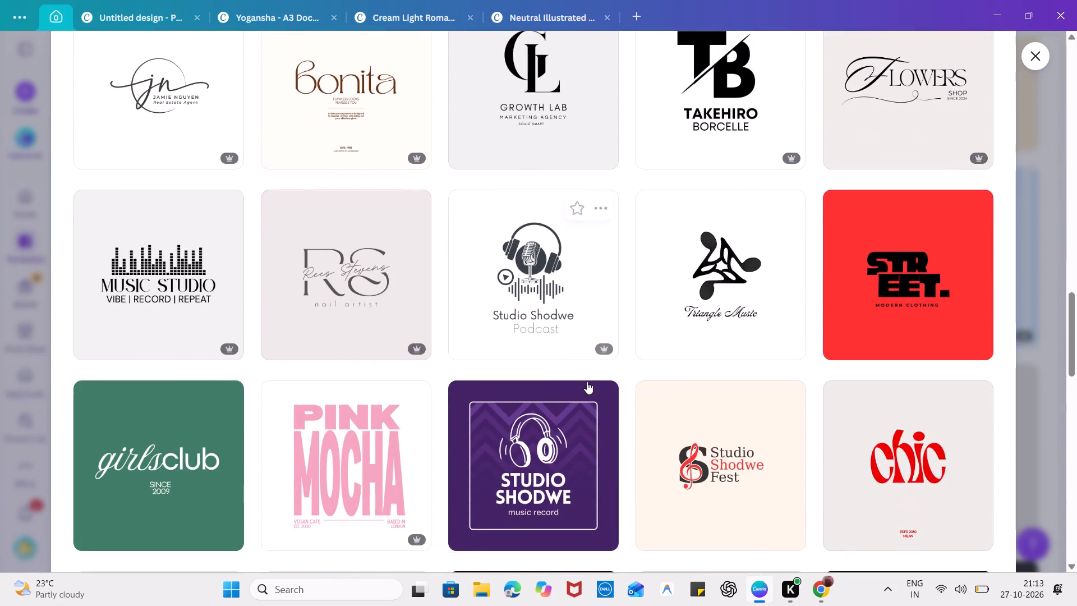
{"action": "scroll", "coordinate": [587, 382], "scroll_direction": "down", "scroll_amount": 10}
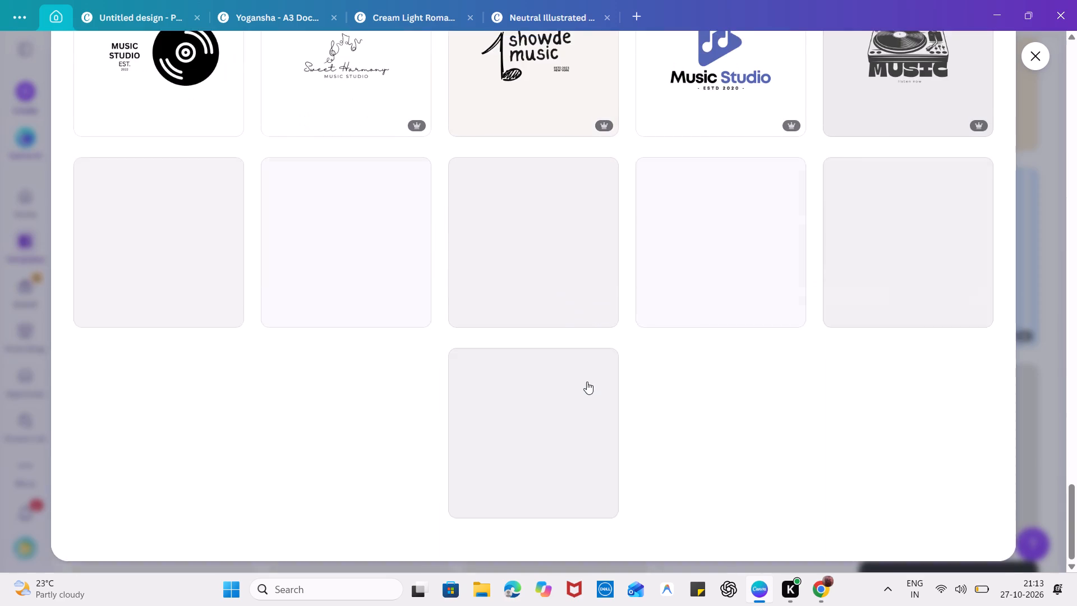
{"action": "scroll", "coordinate": [587, 382], "scroll_direction": "down", "scroll_amount": 4}
{"action": "scroll", "coordinate": [499, 374], "scroll_direction": "down", "scroll_amount": 1}
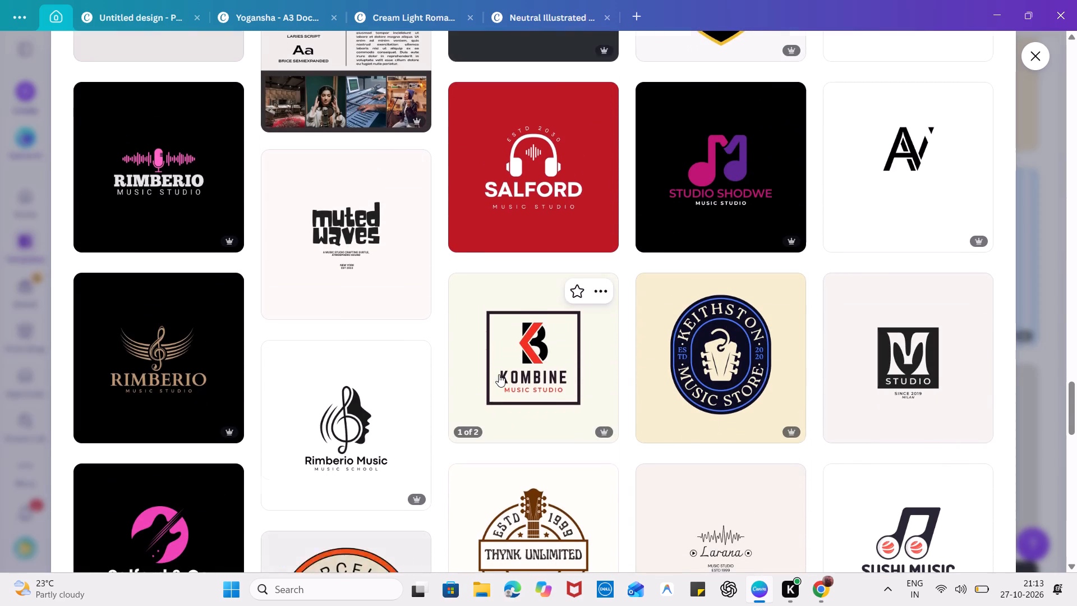
{"action": "scroll", "coordinate": [499, 374], "scroll_direction": "down", "scroll_amount": 8}
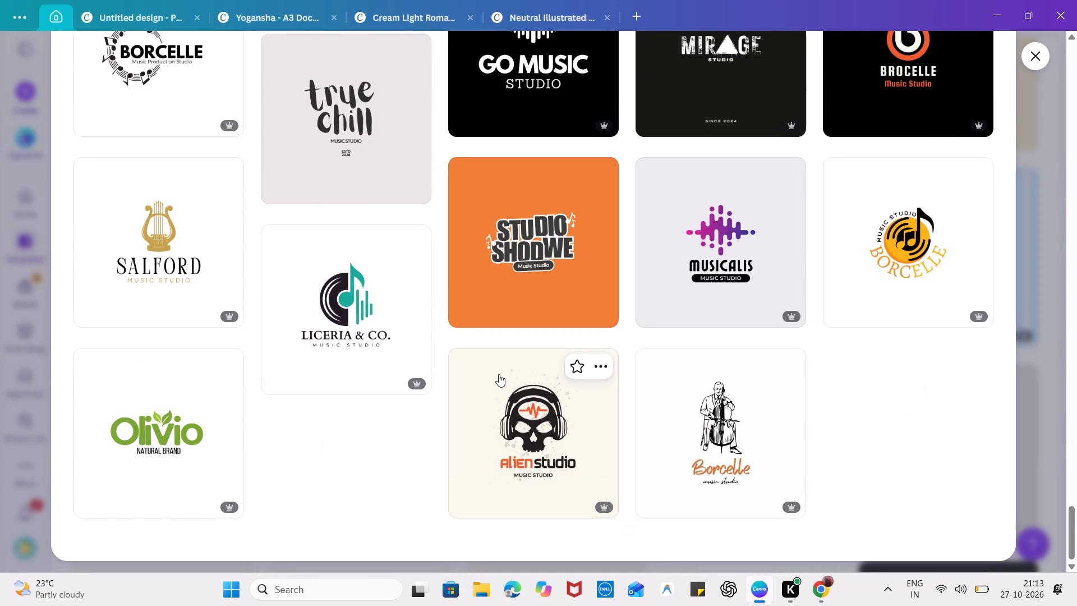
{"action": "scroll", "coordinate": [499, 374], "scroll_direction": "down", "scroll_amount": 3}
{"action": "scroll", "coordinate": [651, 403], "scroll_direction": "up", "scroll_amount": 7}
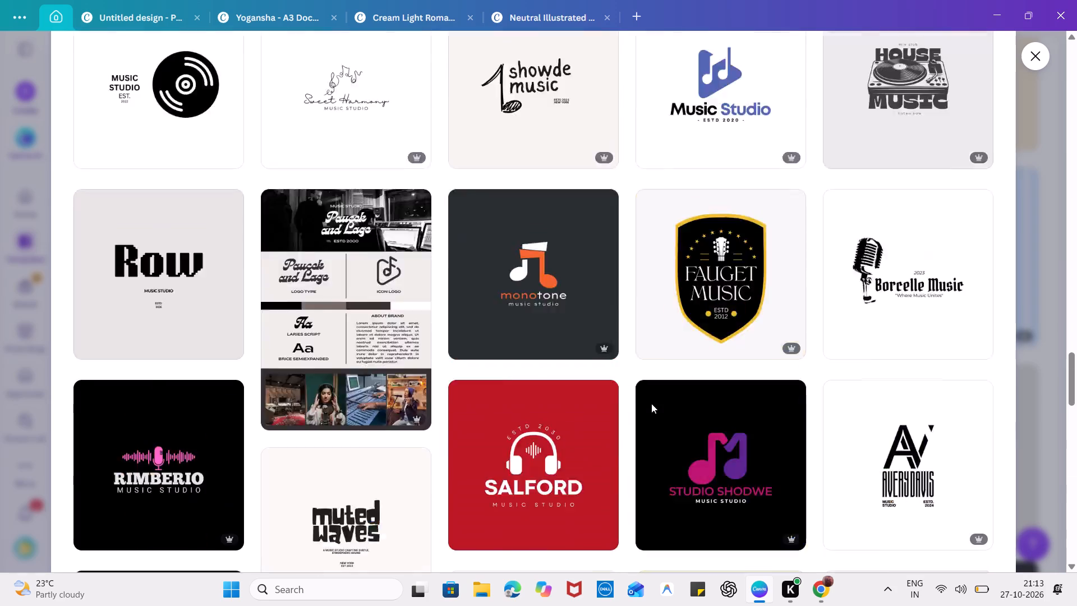
{"action": "scroll", "coordinate": [651, 403], "scroll_direction": "up", "scroll_amount": 5}
{"action": "left_click", "coordinate": [1038, 63]}
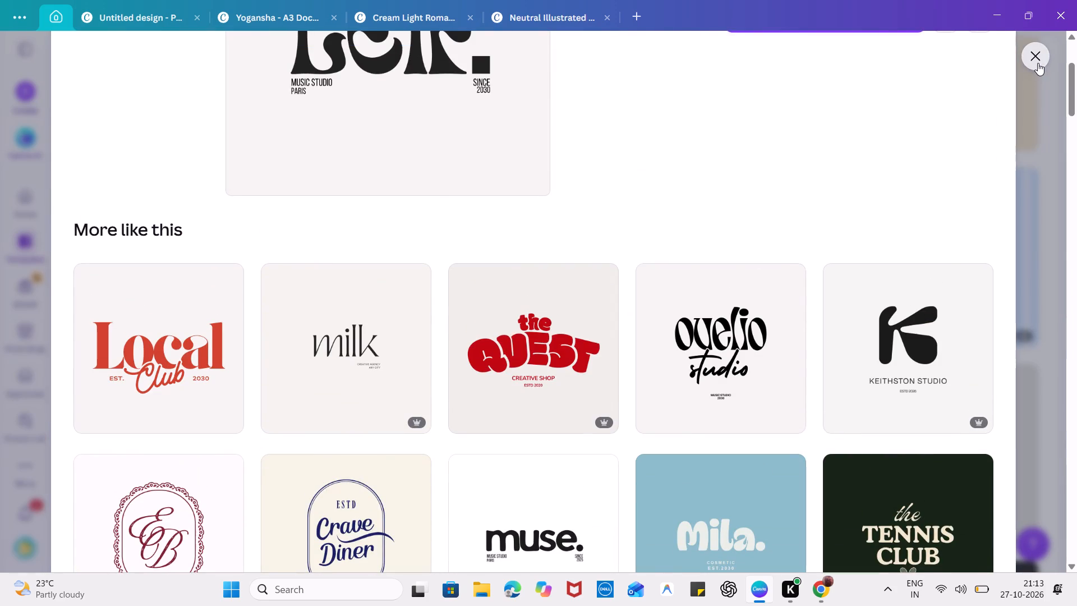
Browse further through the logo templates and open the pink "adora garden" flower boutique template for editing.
{"action": "scroll", "coordinate": [859, 274], "scroll_direction": "down", "scroll_amount": 3}
{"action": "scroll", "coordinate": [924, 231], "scroll_direction": "down", "scroll_amount": 1}
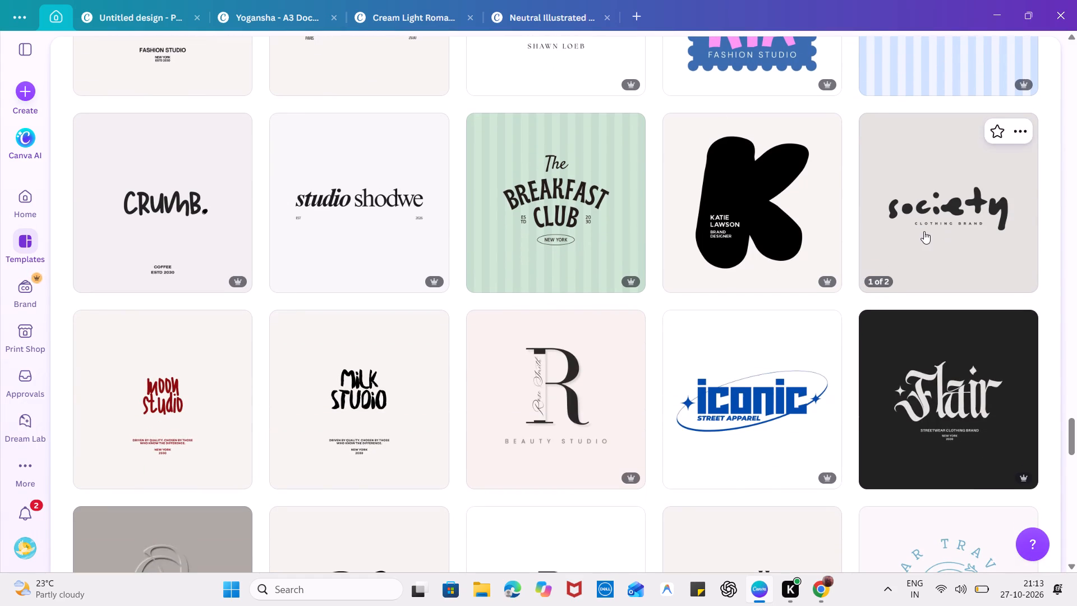
{"action": "scroll", "coordinate": [924, 231], "scroll_direction": "down", "scroll_amount": 6}
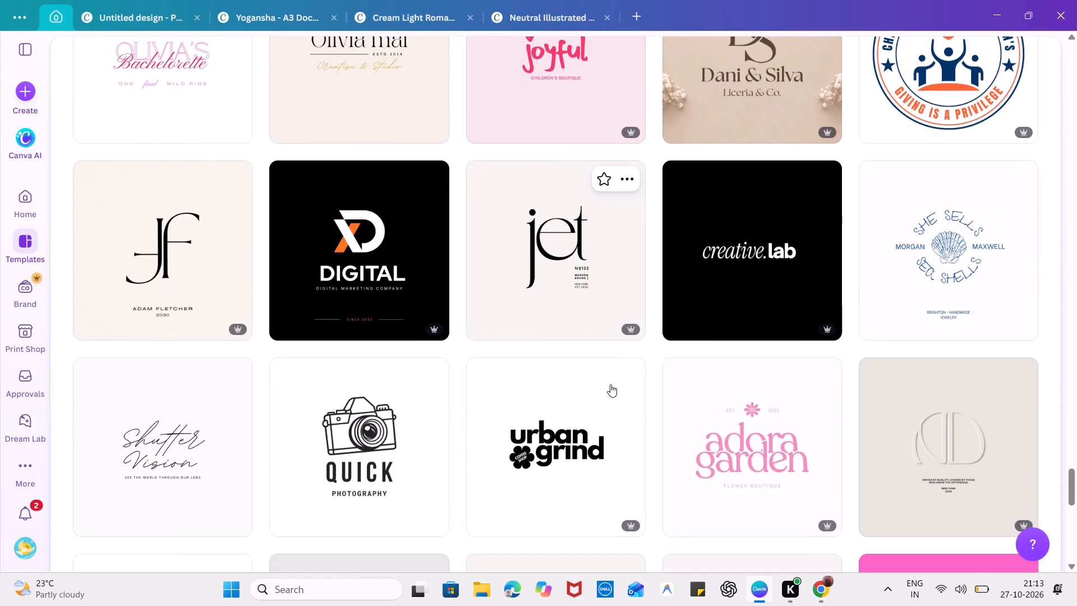
{"action": "left_click", "coordinate": [729, 502]}
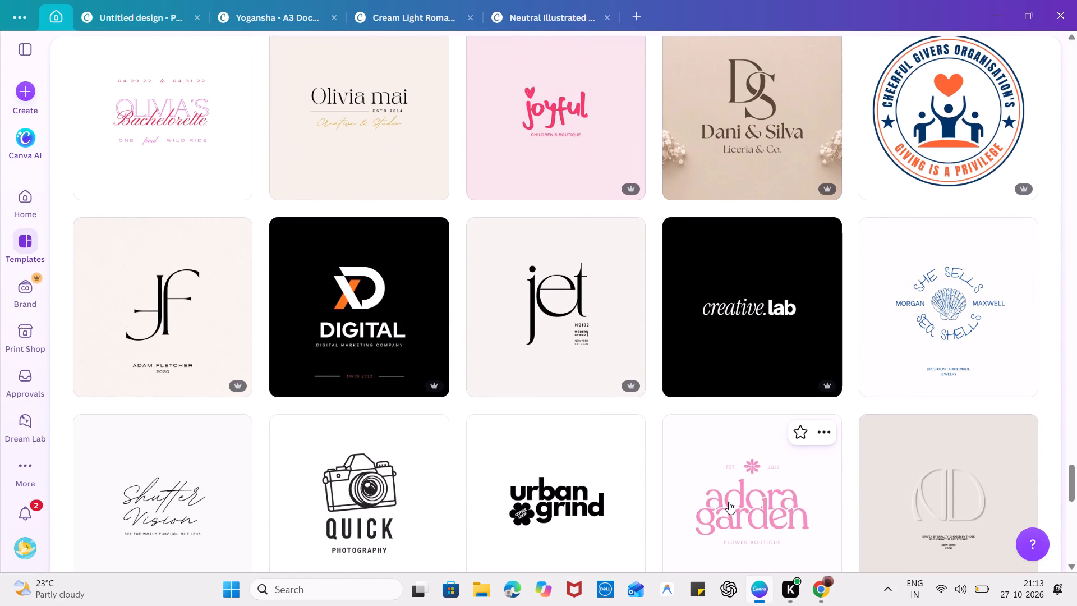
{"action": "left_click", "coordinate": [780, 263]}
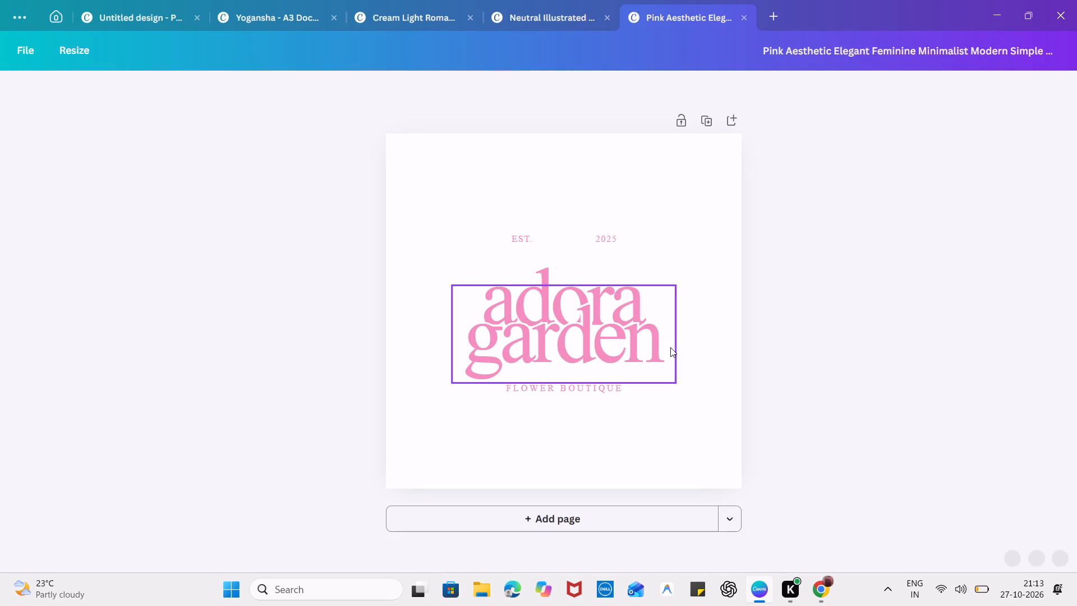
Remove the word "garden" from the logo's main lettering.
{"action": "left_click_drag", "start_coordinate": [689, 368], "coordinate": [503, 281]}
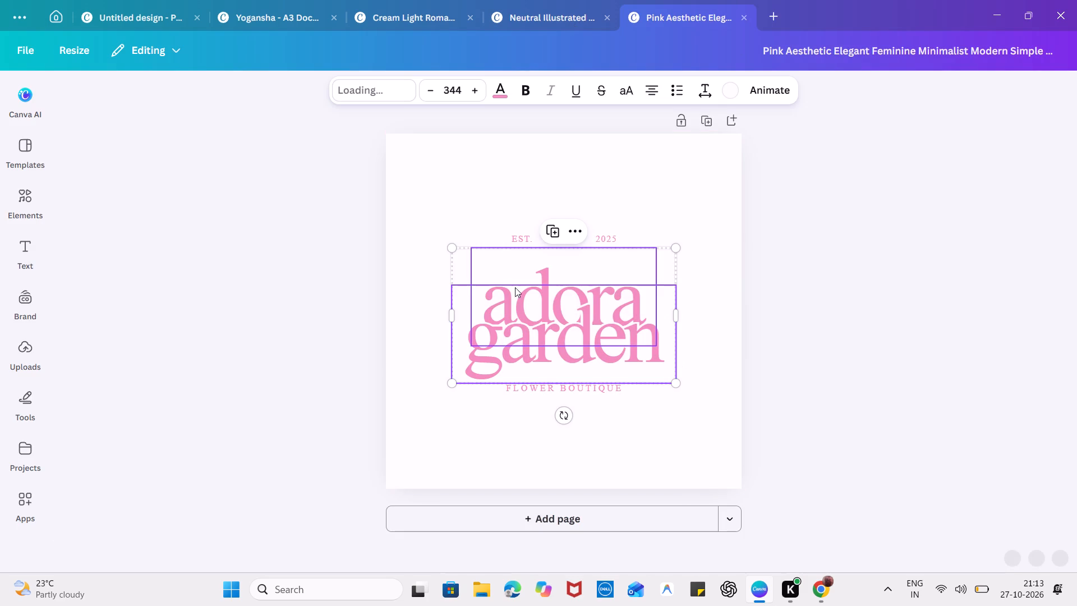
{"action": "left_click", "coordinate": [562, 316]}
{"action": "double_click", "coordinate": [562, 316]}
{"action": "left_click", "coordinate": [715, 395]}
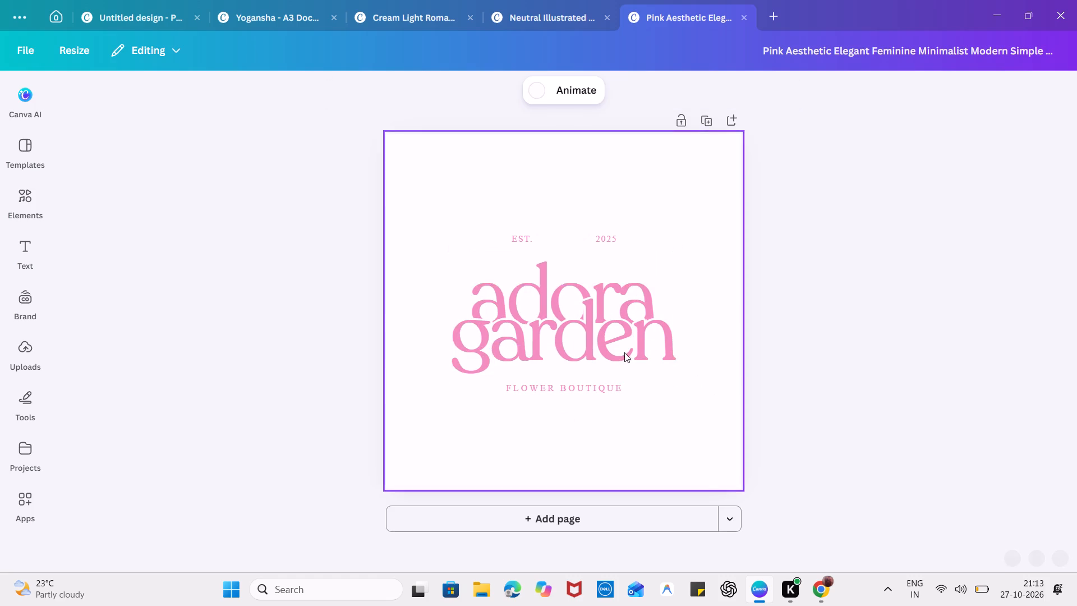
{"action": "double_click", "coordinate": [589, 329]}
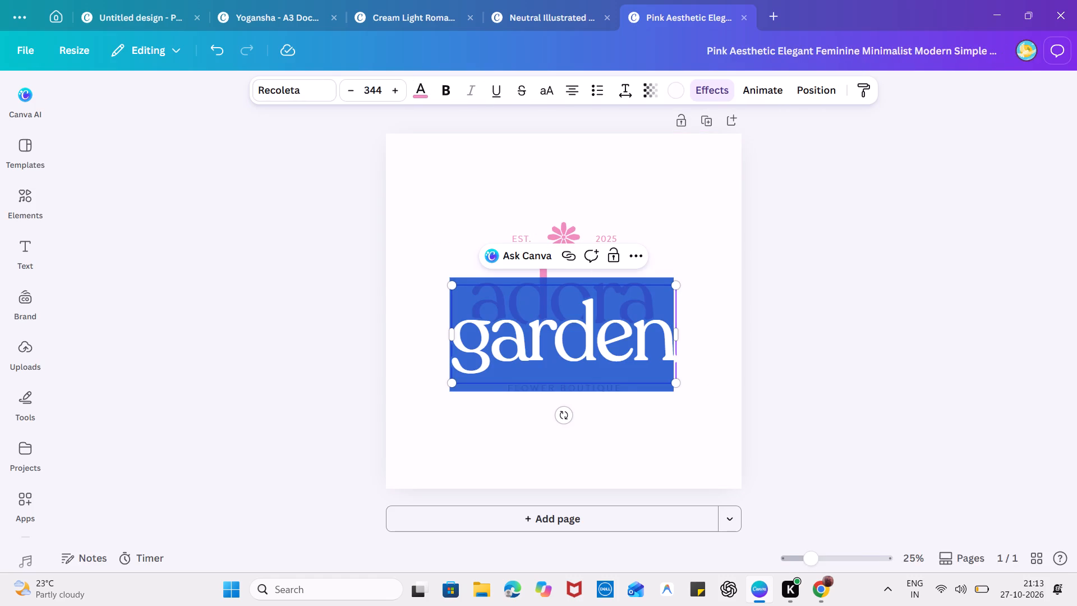
{"action": "type", "text": "Sou"}
{"action": "key", "text": "BackSpace"}
{"action": "key", "text": "BackSpace"}
{"action": "key", "text": "BackSpace"}
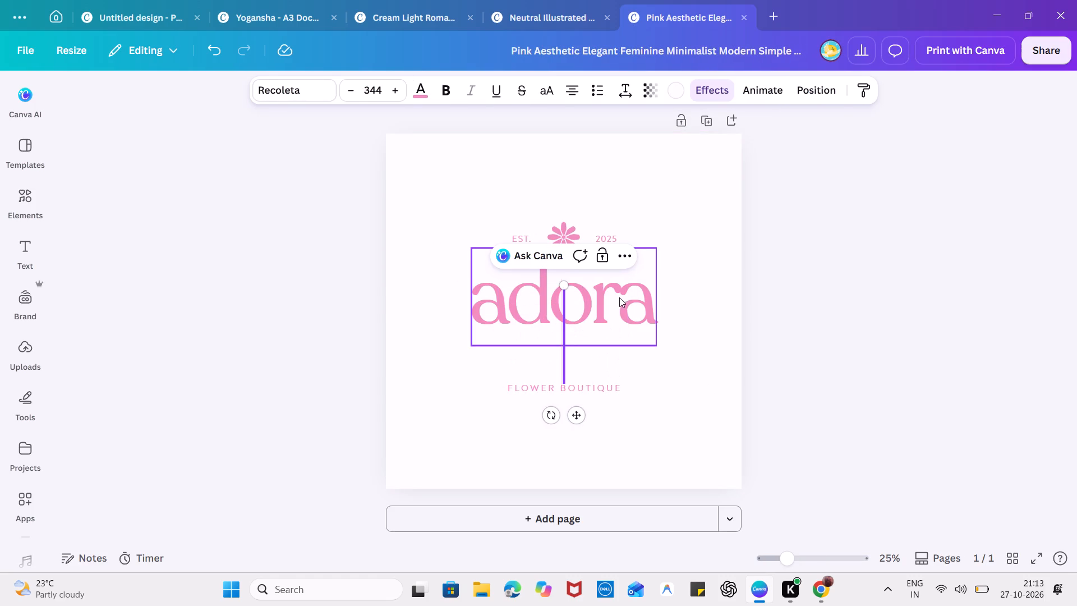
Replace the word "adora" in the logo with "Soulgift".
{"action": "double_click", "coordinate": [620, 296]}
{"action": "key", "text": "BackSpace"}
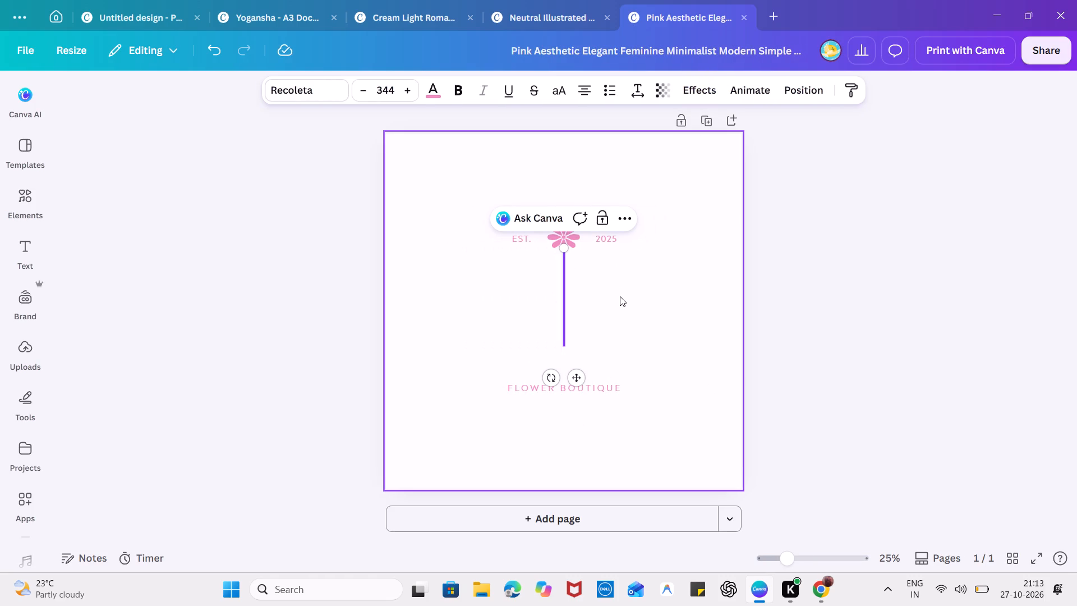
{"action": "key", "text": "shift+s"}
{"action": "type", "text": "oulgift"}
{"action": "left_click", "coordinate": [786, 332]}
{"action": "left_click", "coordinate": [650, 323]}
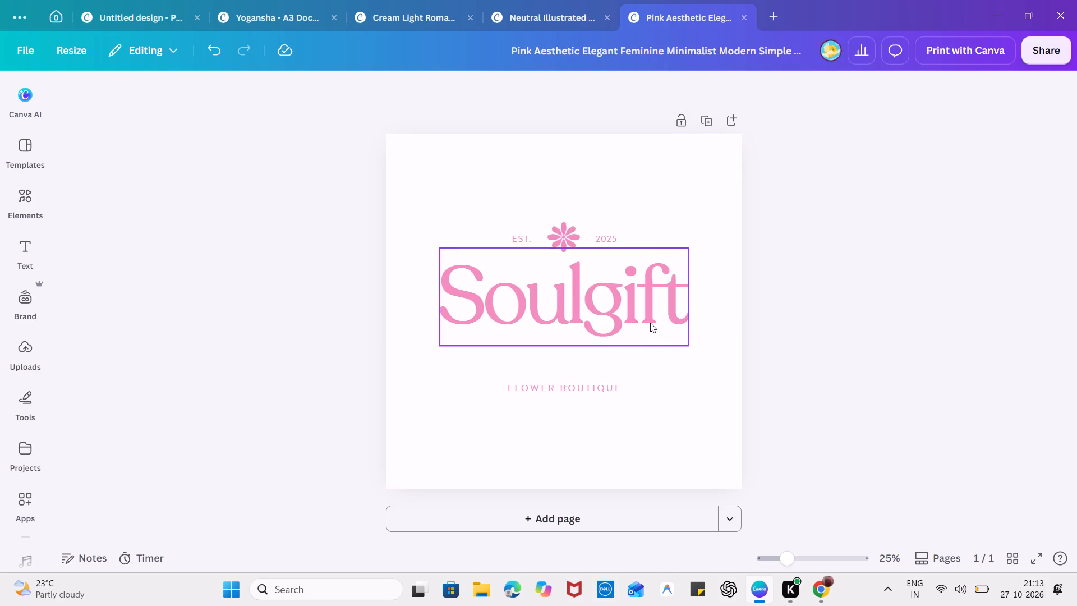
Move the "FLOWER BOUTIQUE" tagline up close beneath "Soulgift" and lower the EST. flower 2025 group toward the name.
{"action": "left_click_drag", "start_coordinate": [621, 389], "coordinate": [626, 342]}
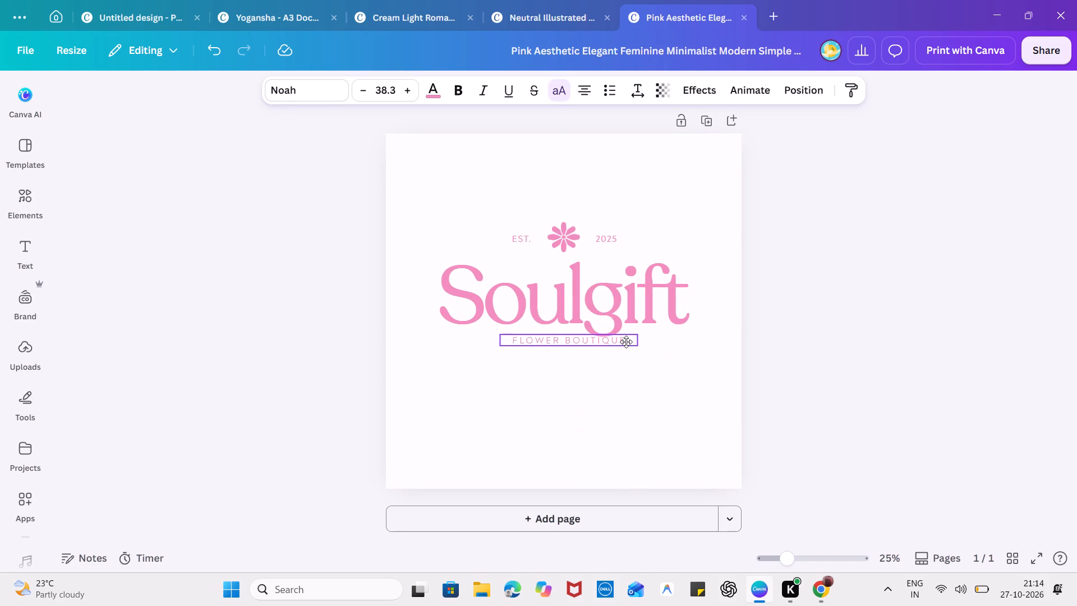
{"action": "left_click_drag", "start_coordinate": [626, 342], "coordinate": [623, 342]}
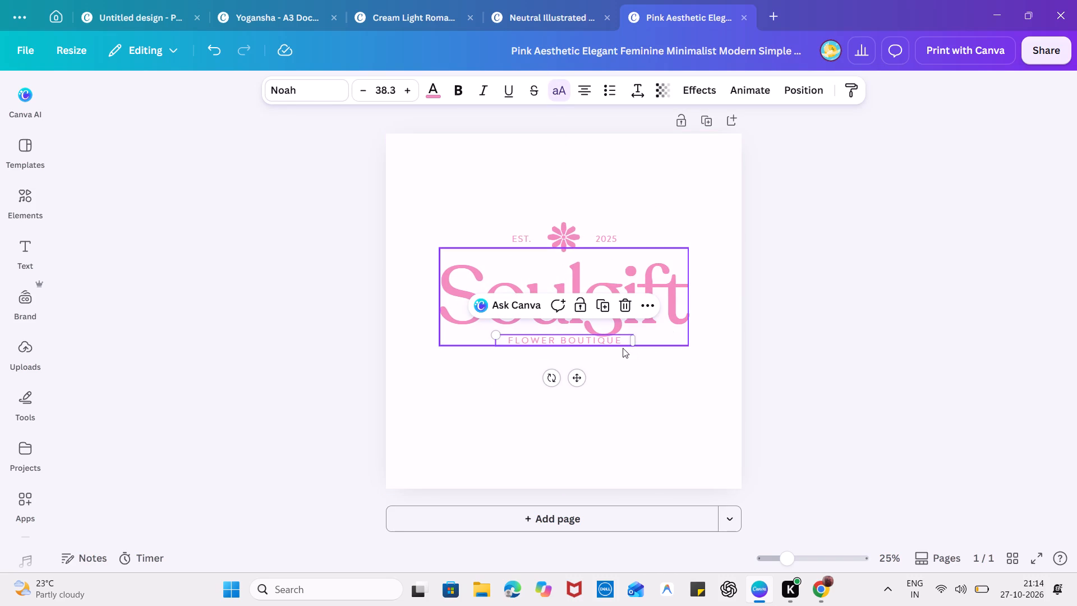
{"action": "left_click", "coordinate": [623, 348]}
{"action": "left_click_drag", "start_coordinate": [611, 343], "coordinate": [608, 349]}
{"action": "left_click_drag", "start_coordinate": [531, 238], "coordinate": [535, 246]}
{"action": "left_click", "coordinate": [679, 250]}
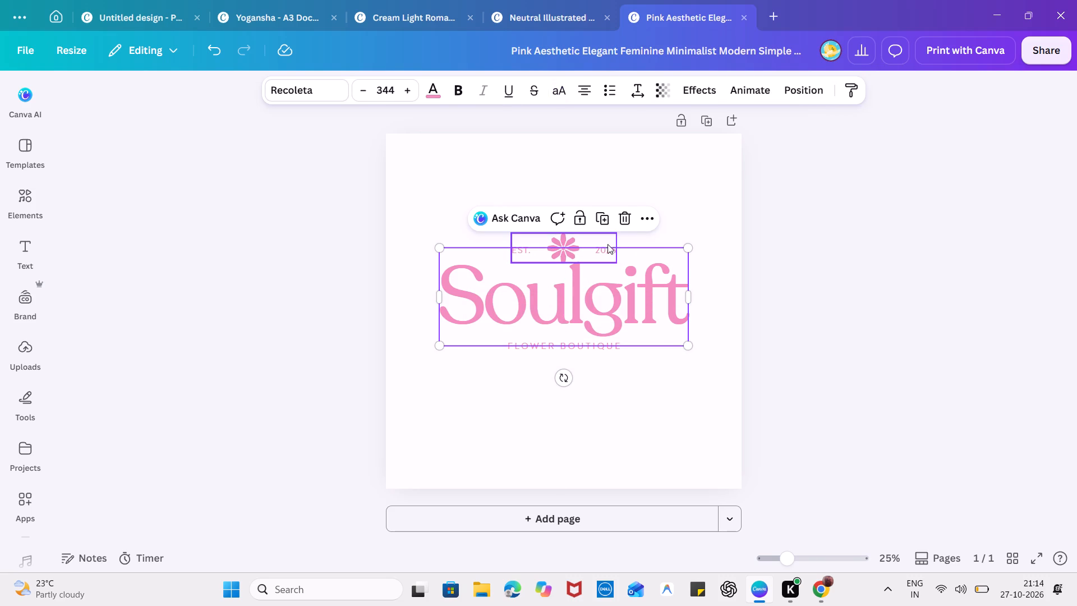
{"action": "left_click", "coordinate": [590, 247]}
{"action": "left_click", "coordinate": [613, 259]}
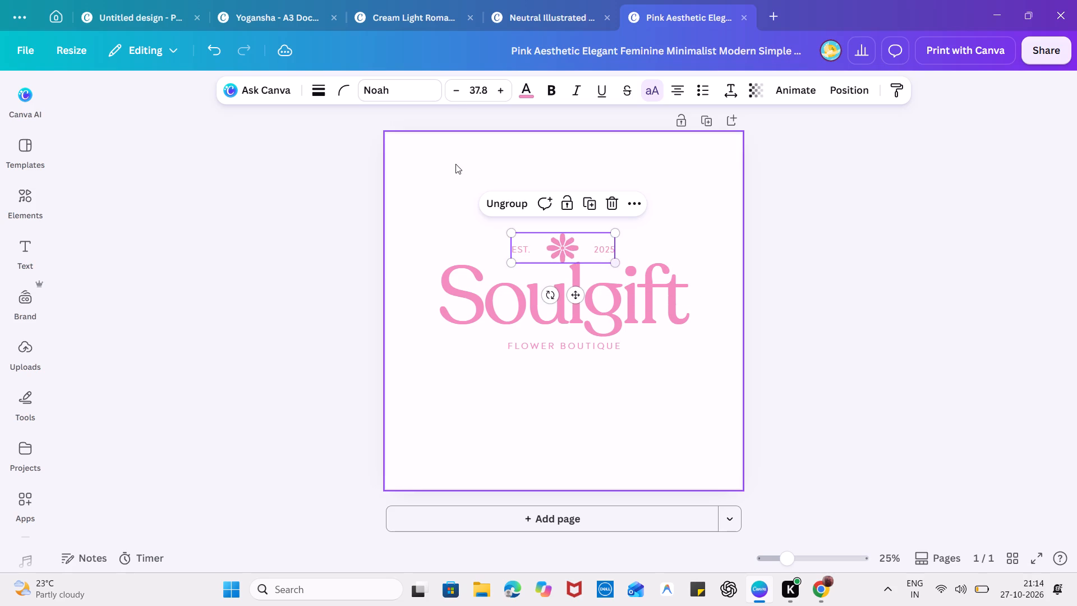
Delete the "2025" and "EST." texts on either side of the flower, keeping the flower.
{"action": "left_click", "coordinate": [573, 245]}
{"action": "left_click", "coordinate": [591, 251]}
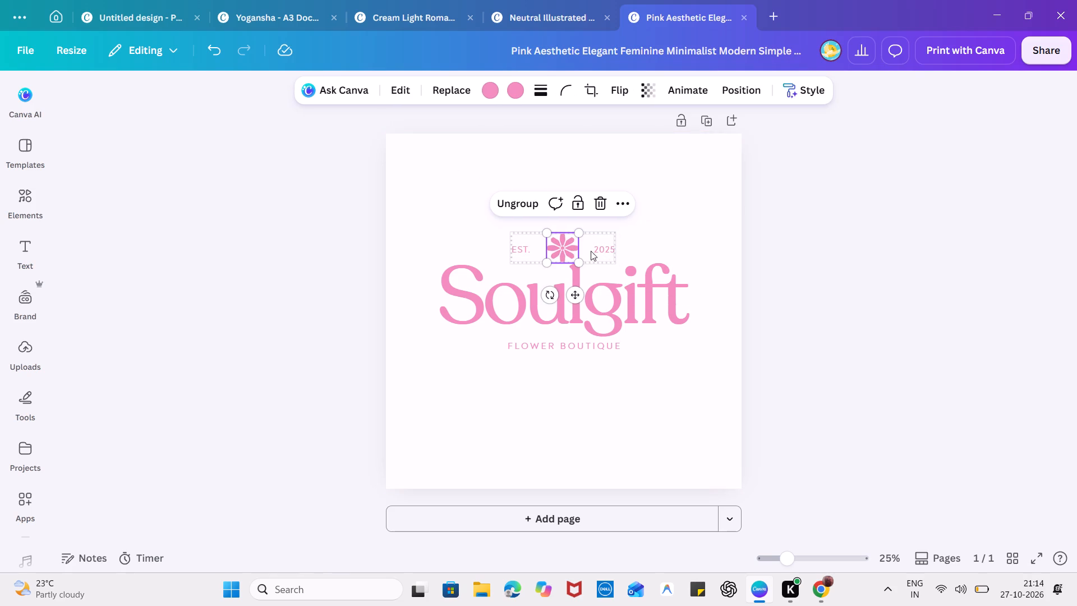
{"action": "left_click", "coordinate": [22, 208]}
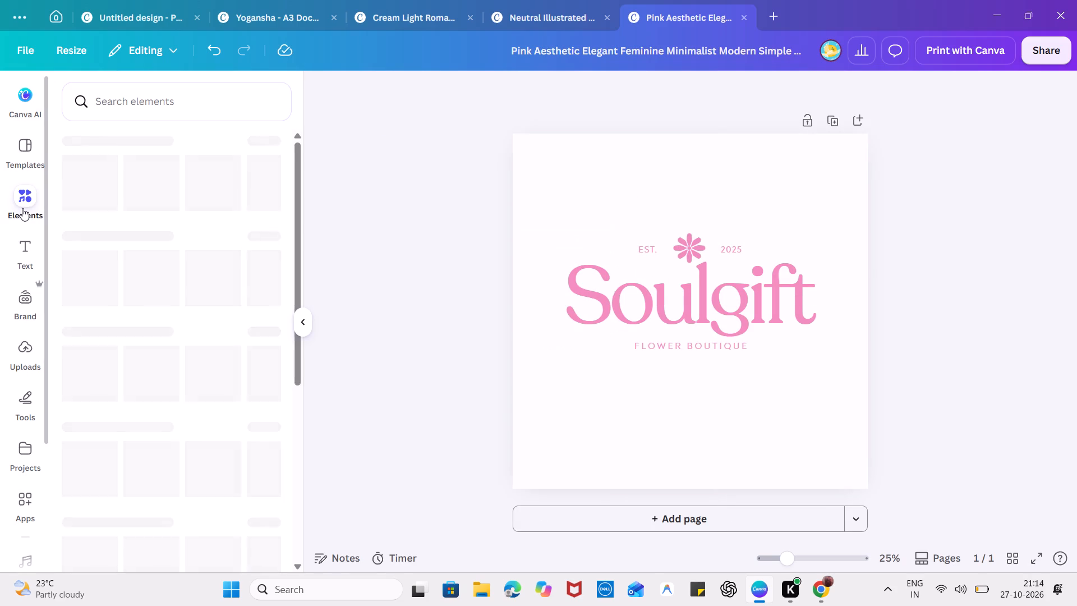
{"action": "left_click", "coordinate": [713, 249]}
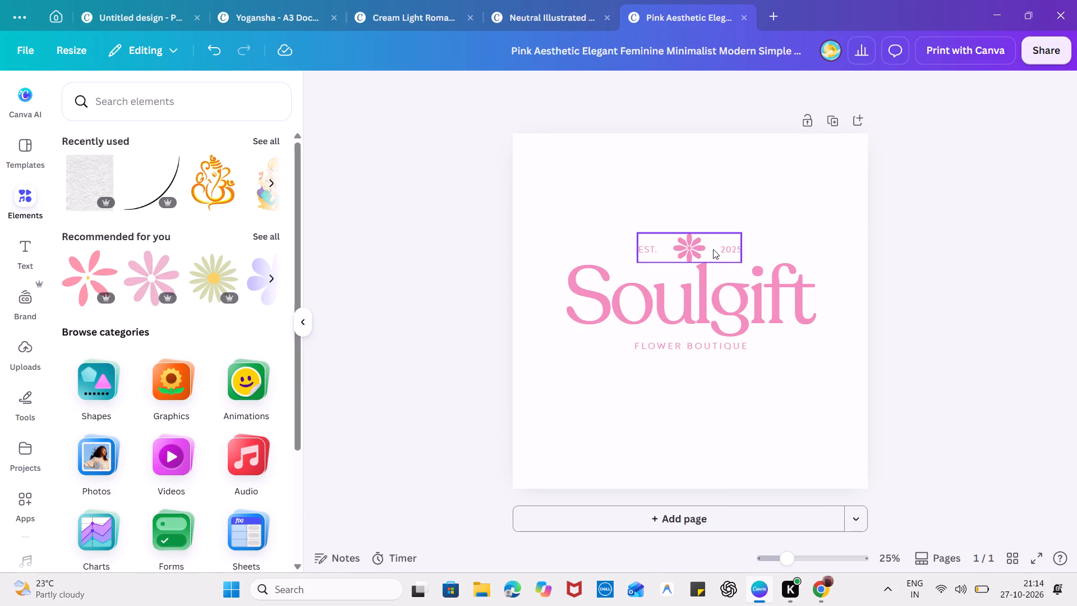
{"action": "scroll", "coordinate": [176, 371], "scroll_direction": "up", "scroll_amount": 2}
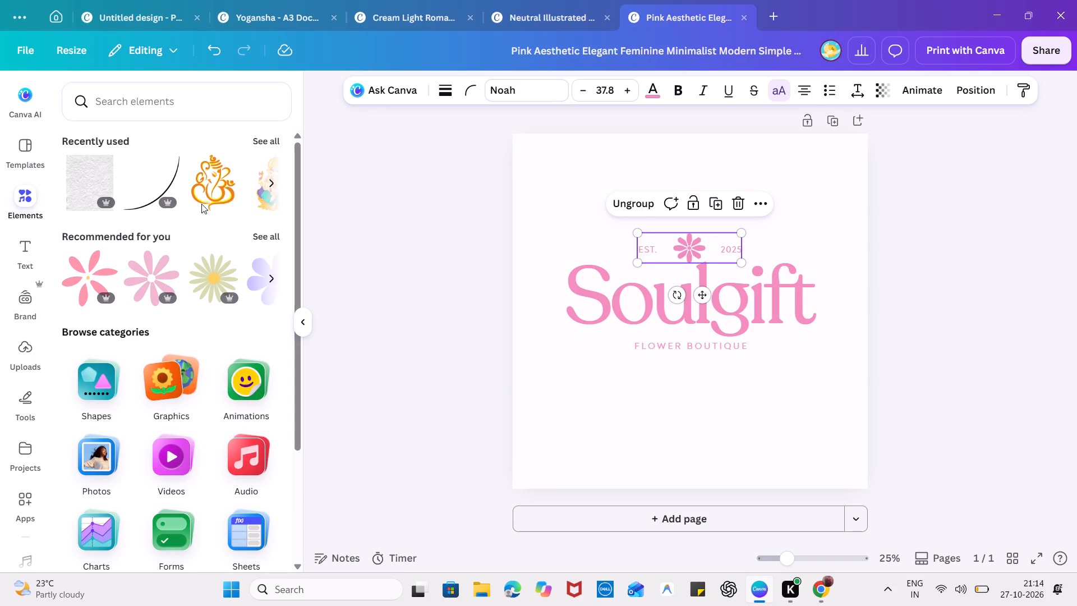
{"action": "left_click", "coordinate": [723, 251]}
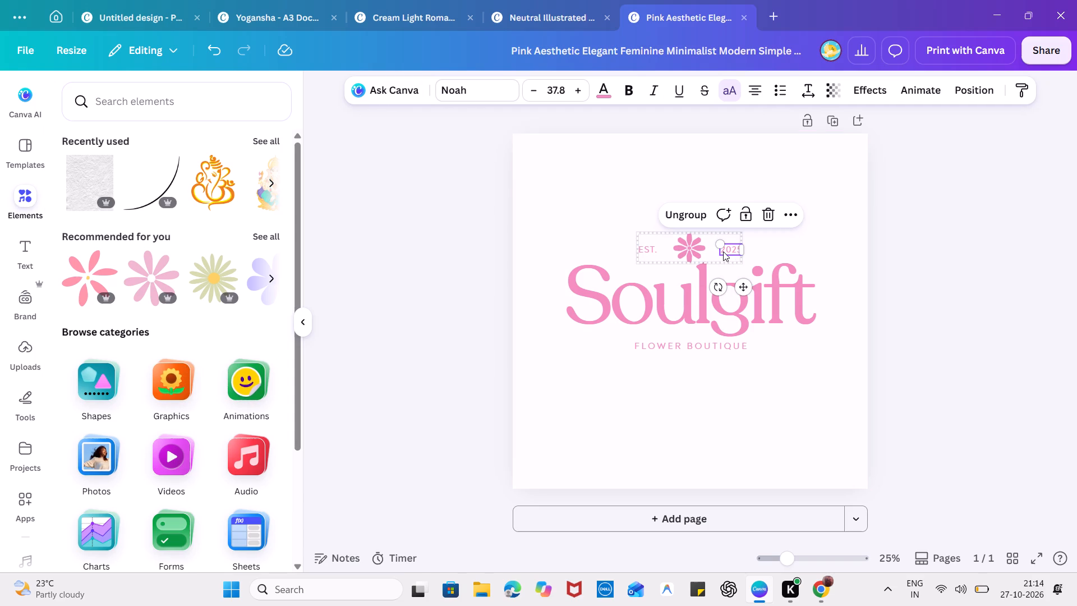
{"action": "left_click", "coordinate": [723, 251]}
{"action": "key", "text": "Delete"}
{"action": "left_click", "coordinate": [684, 250]}
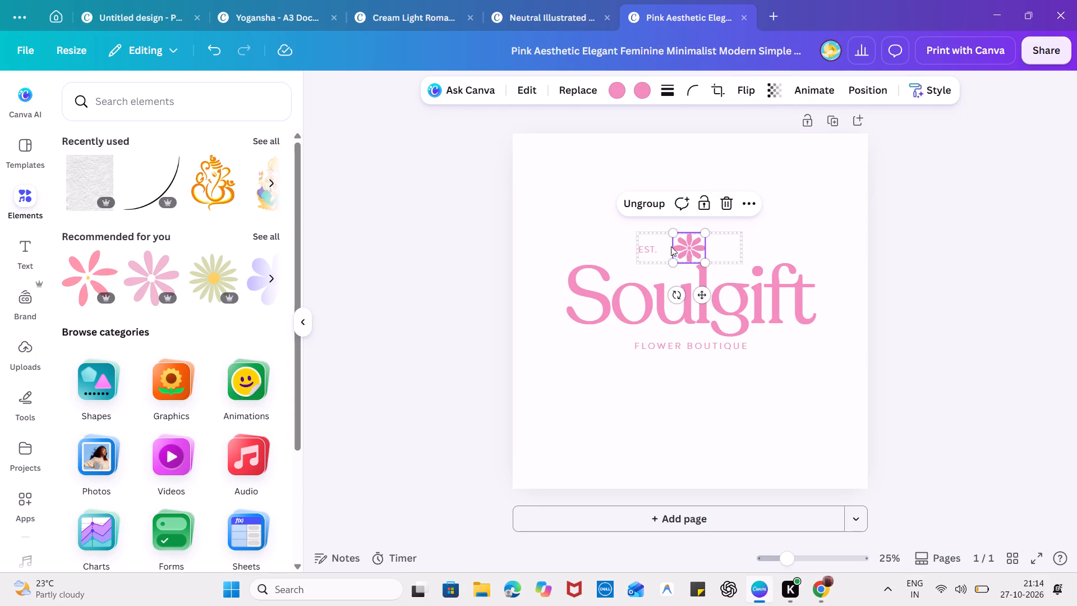
{"action": "left_click", "coordinate": [650, 253]}
{"action": "key", "text": "Delete"}
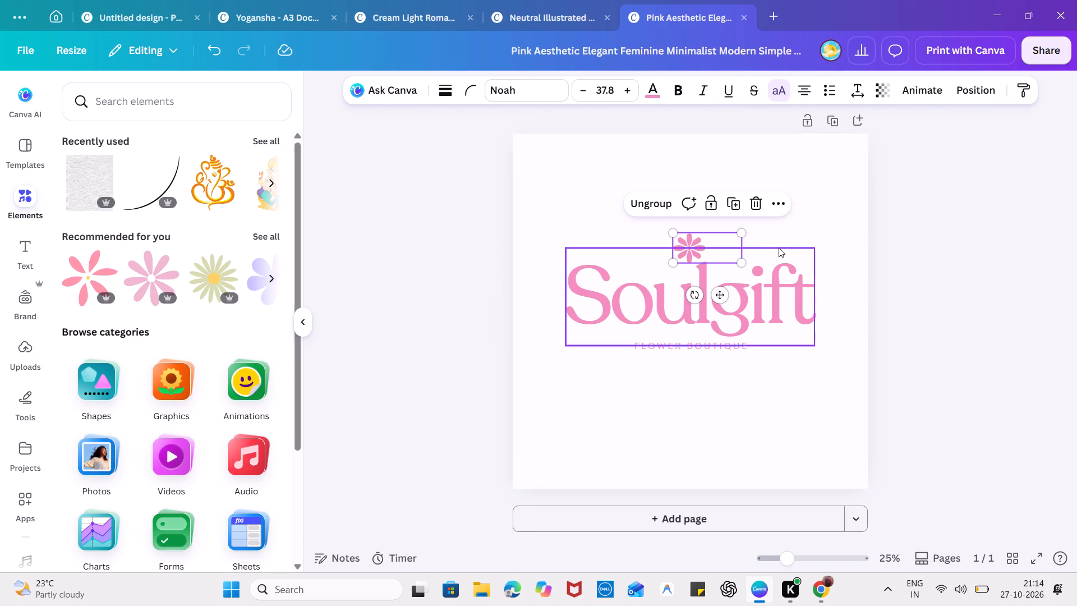
{"action": "left_click", "coordinate": [817, 237]}
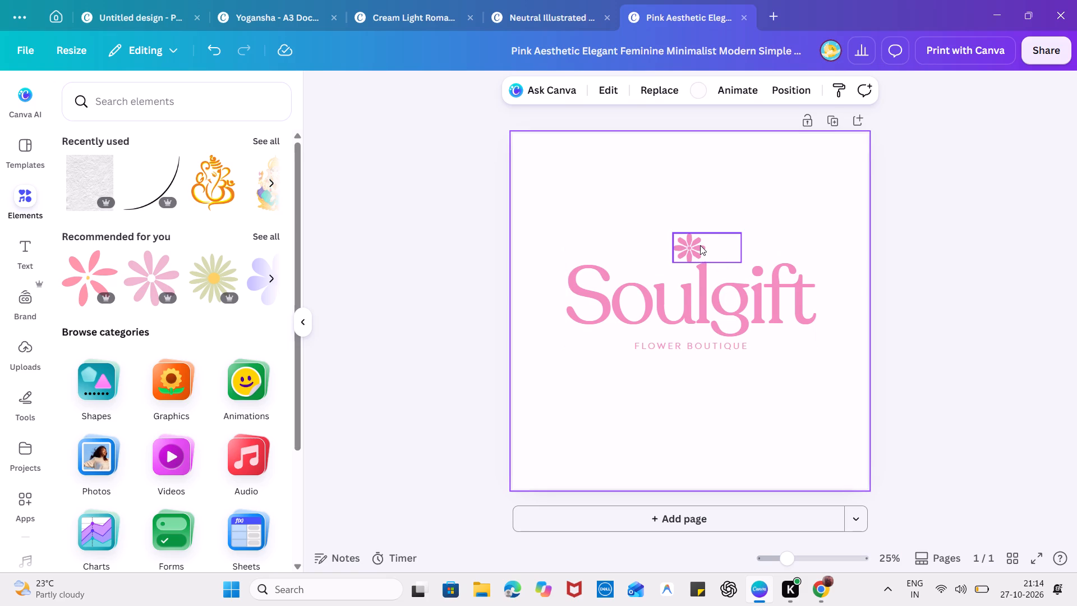
Move the flower onto the top of the final "t" in "Soulgift".
{"action": "left_click_drag", "start_coordinate": [700, 245], "coordinate": [822, 260]}
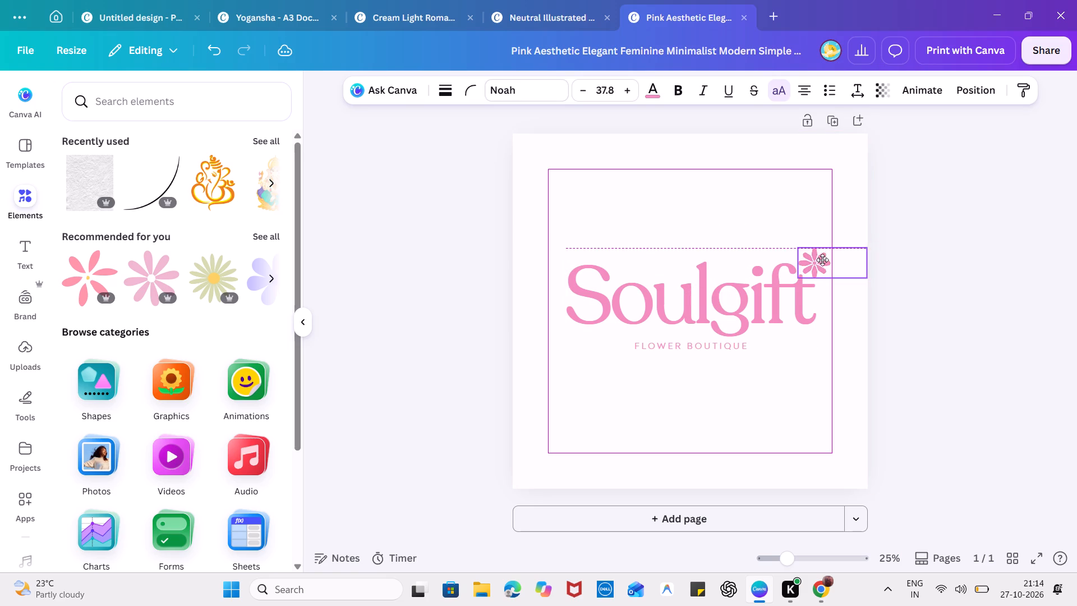
{"action": "left_click_drag", "start_coordinate": [822, 260], "coordinate": [820, 261]}
{"action": "left_click", "coordinate": [895, 289]}
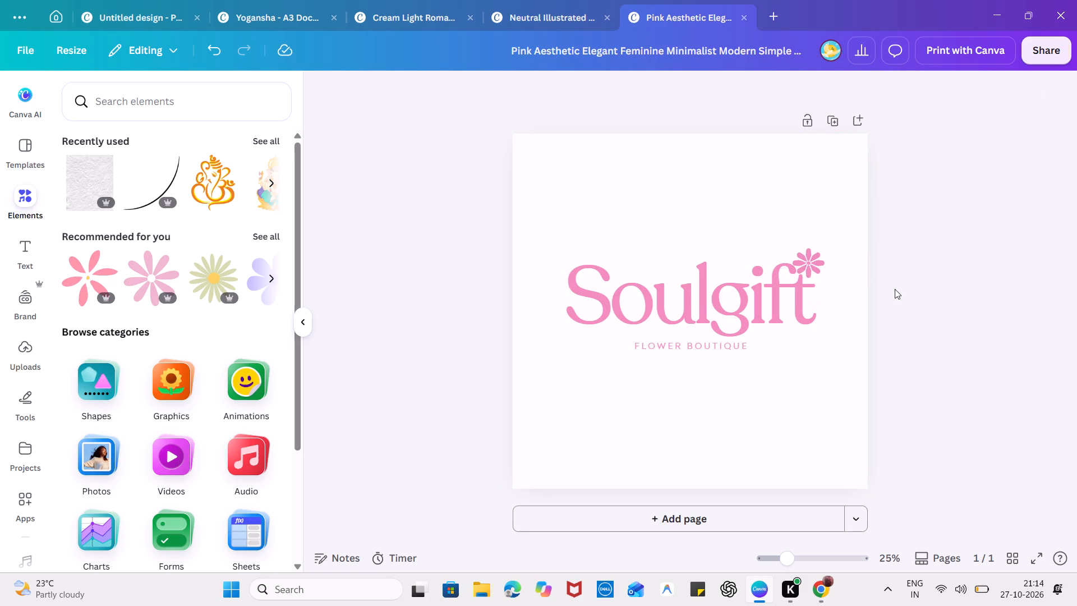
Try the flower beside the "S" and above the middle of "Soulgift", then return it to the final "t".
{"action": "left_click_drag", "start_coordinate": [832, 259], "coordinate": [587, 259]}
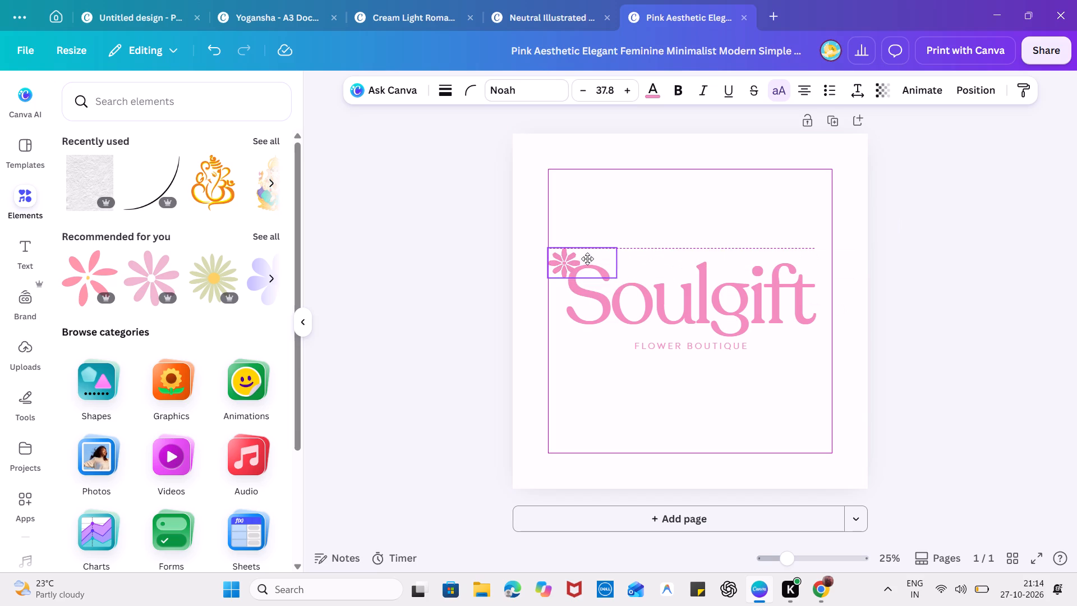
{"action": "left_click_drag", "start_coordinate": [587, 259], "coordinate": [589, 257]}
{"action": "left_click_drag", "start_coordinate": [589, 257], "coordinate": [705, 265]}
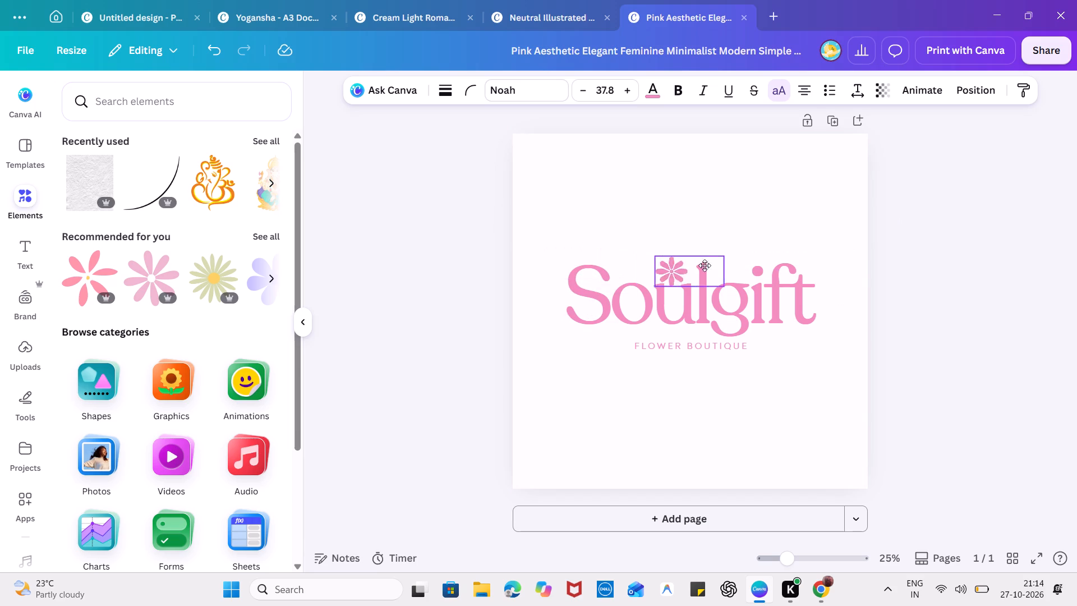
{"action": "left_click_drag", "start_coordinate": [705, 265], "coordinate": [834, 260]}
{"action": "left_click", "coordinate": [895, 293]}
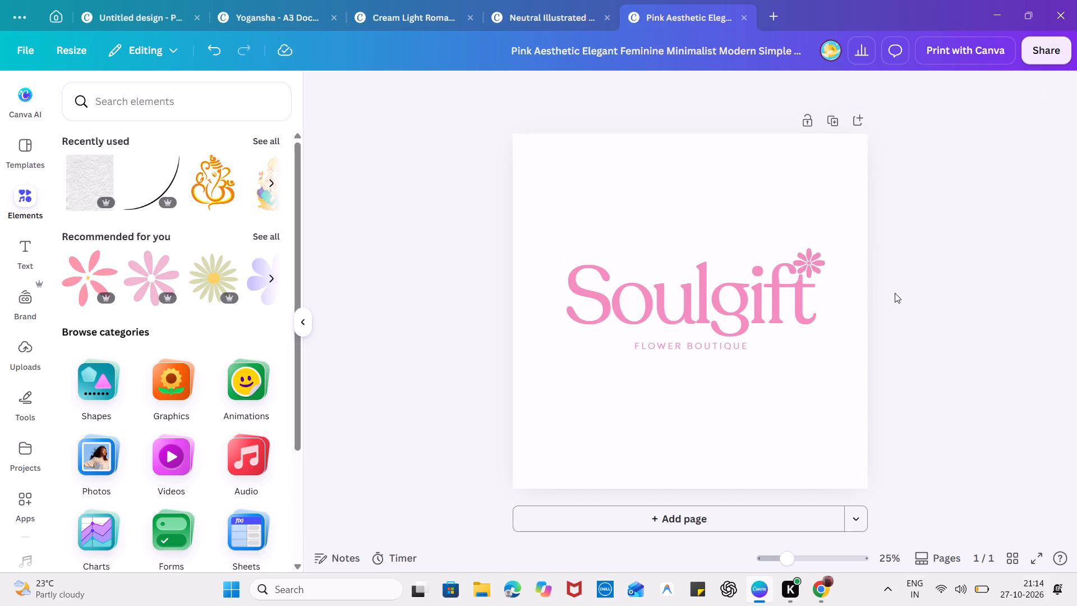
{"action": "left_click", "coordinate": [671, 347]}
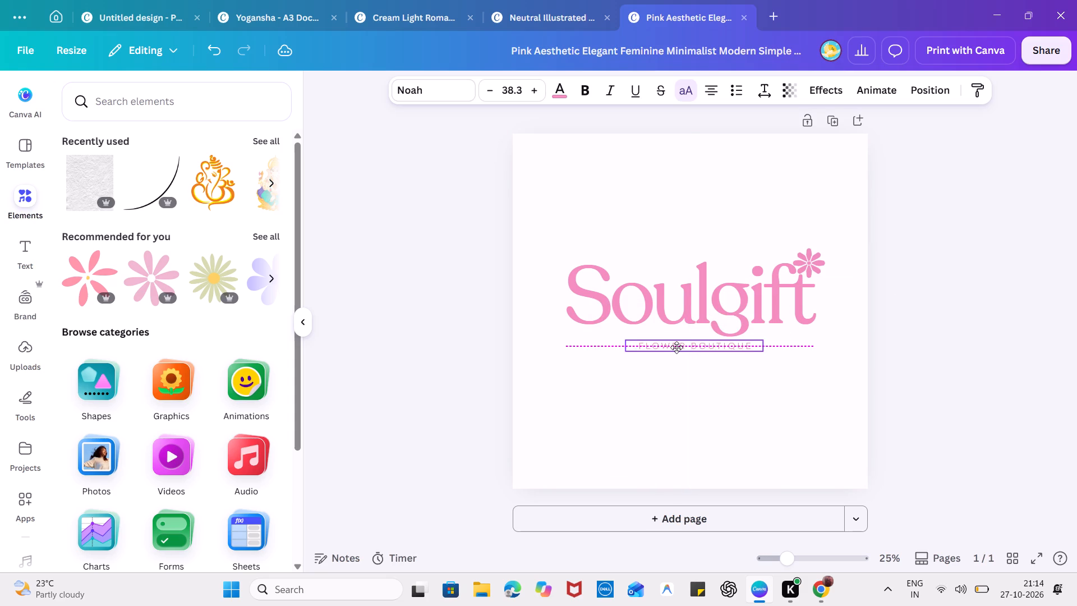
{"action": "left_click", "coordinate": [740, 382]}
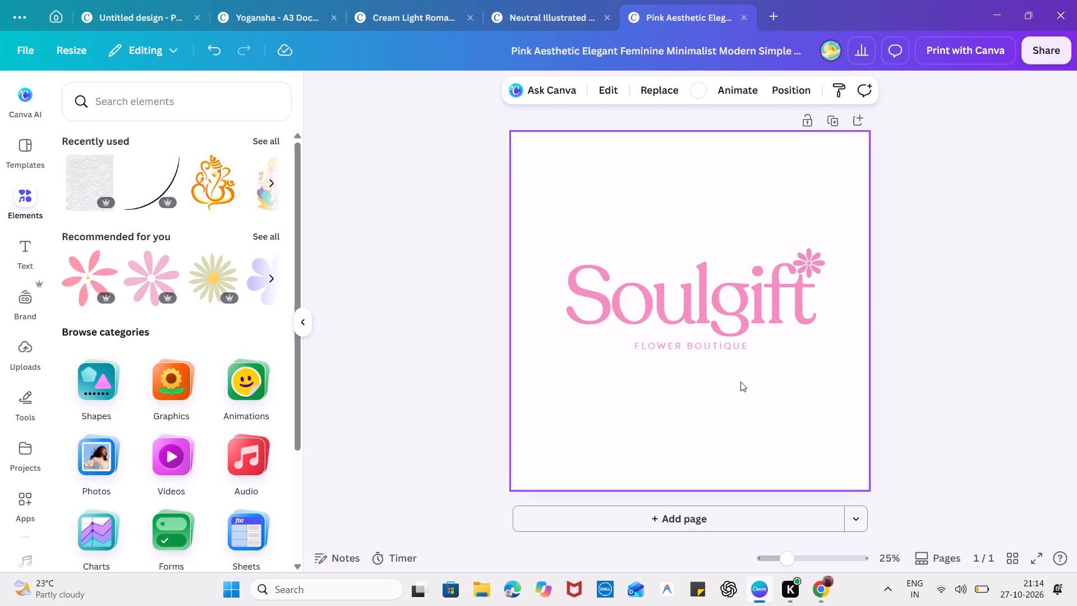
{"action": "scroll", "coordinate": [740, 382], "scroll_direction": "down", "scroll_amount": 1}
Return to the template preview on the home page and look through the similar logo templates for another Soulgift option.
{"action": "left_click", "coordinate": [54, 14]}
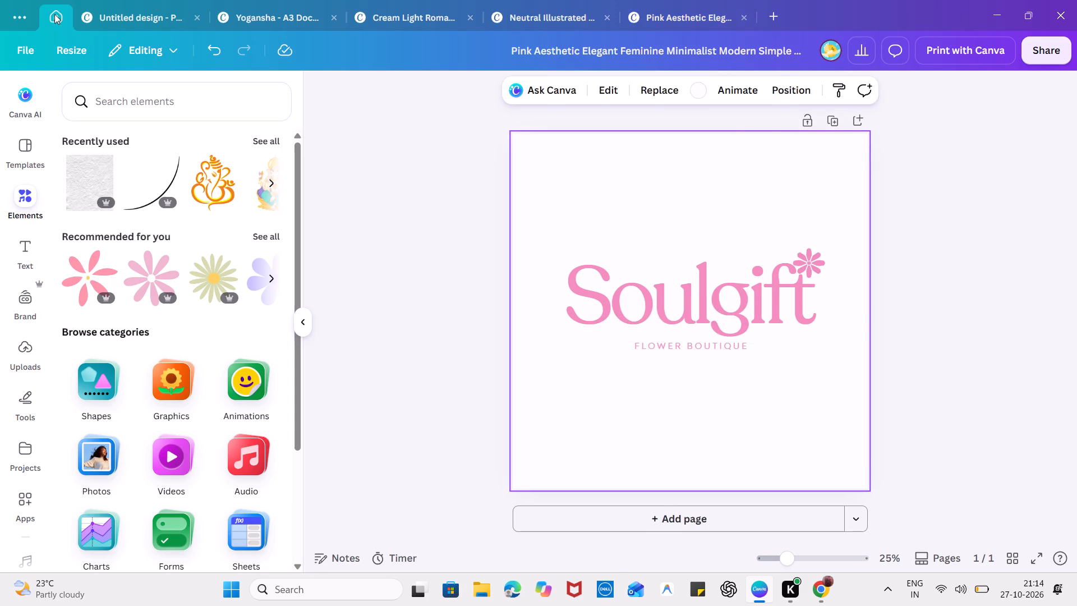
{"action": "scroll", "coordinate": [554, 282], "scroll_direction": "down", "scroll_amount": 2}
{"action": "scroll", "coordinate": [574, 387], "scroll_direction": "down", "scroll_amount": 2}
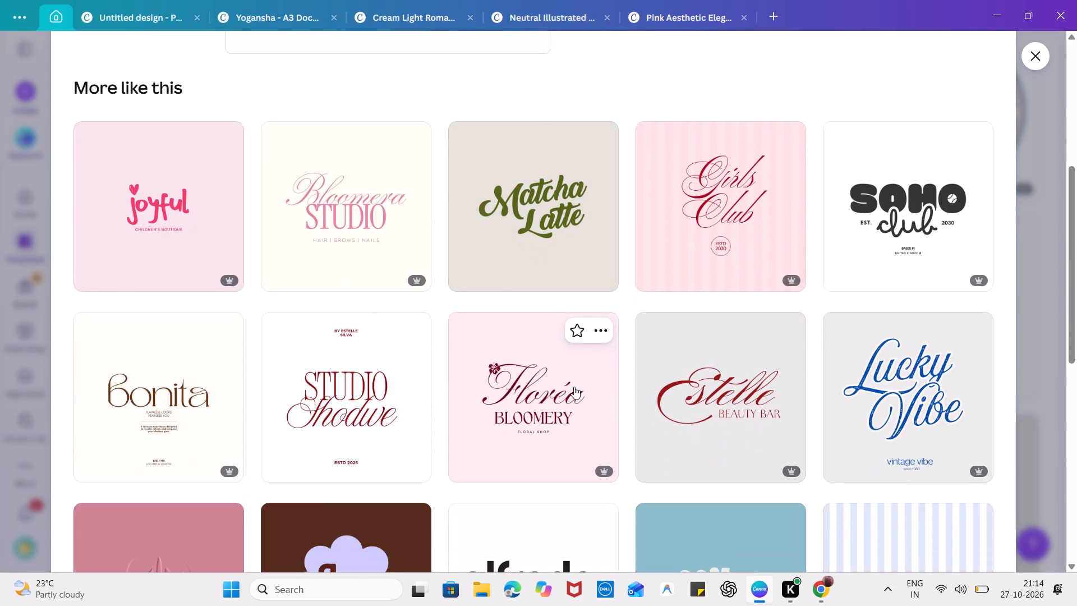
{"action": "scroll", "coordinate": [574, 387], "scroll_direction": "down", "scroll_amount": 1}
{"action": "scroll", "coordinate": [372, 425], "scroll_direction": "down", "scroll_amount": 5}
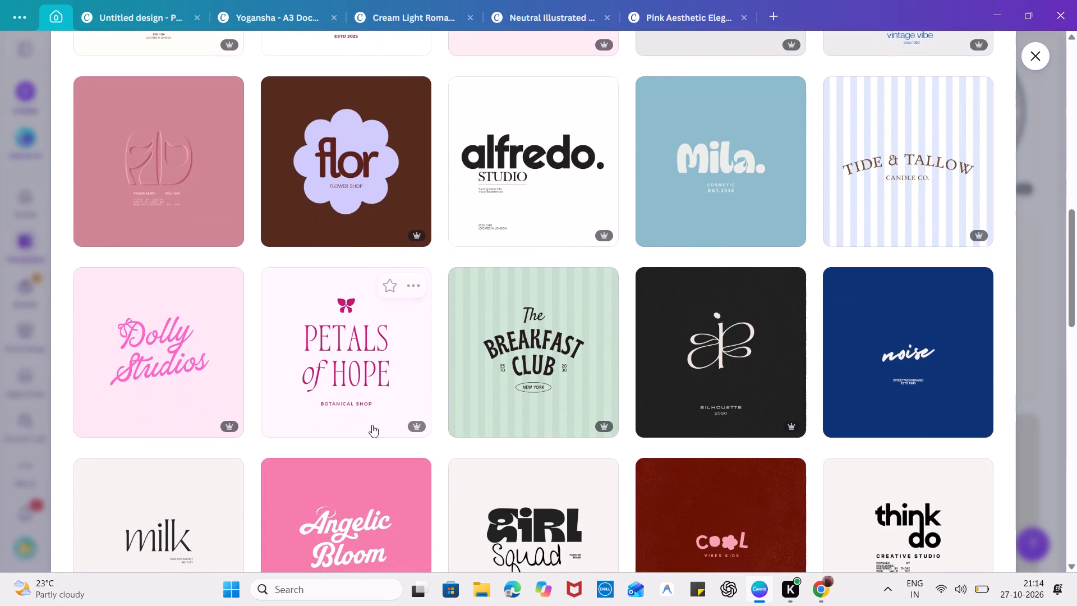
{"action": "scroll", "coordinate": [372, 425], "scroll_direction": "down", "scroll_amount": 1}
{"action": "scroll", "coordinate": [241, 411], "scroll_direction": "down", "scroll_amount": 2}
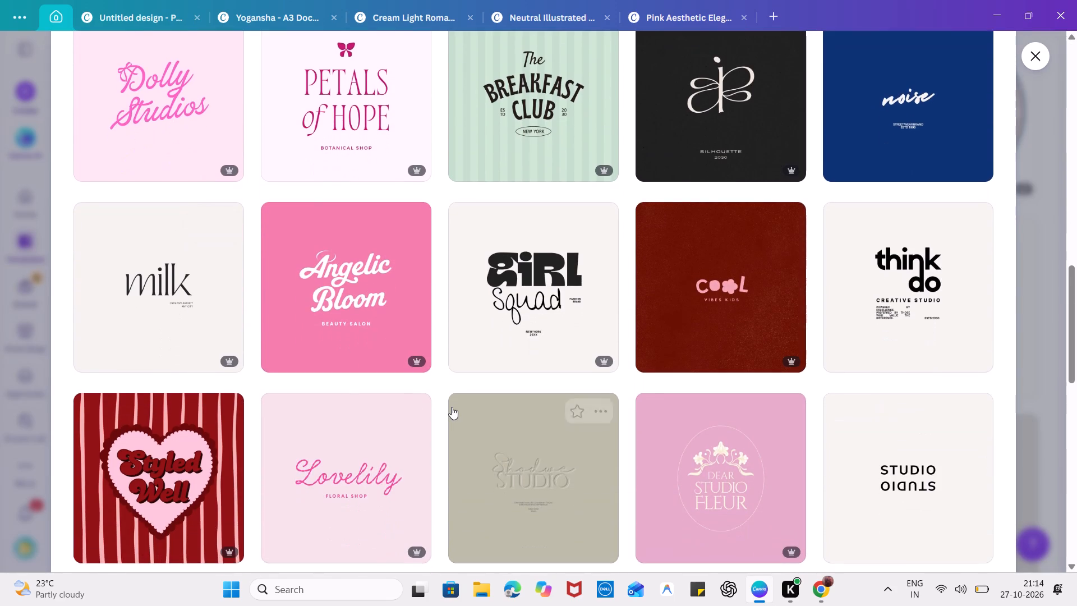
{"action": "scroll", "coordinate": [452, 407], "scroll_direction": "down", "scroll_amount": 1}
{"action": "scroll", "coordinate": [558, 347], "scroll_direction": "down", "scroll_amount": 2}
{"action": "scroll", "coordinate": [408, 414], "scroll_direction": "down", "scroll_amount": 1}
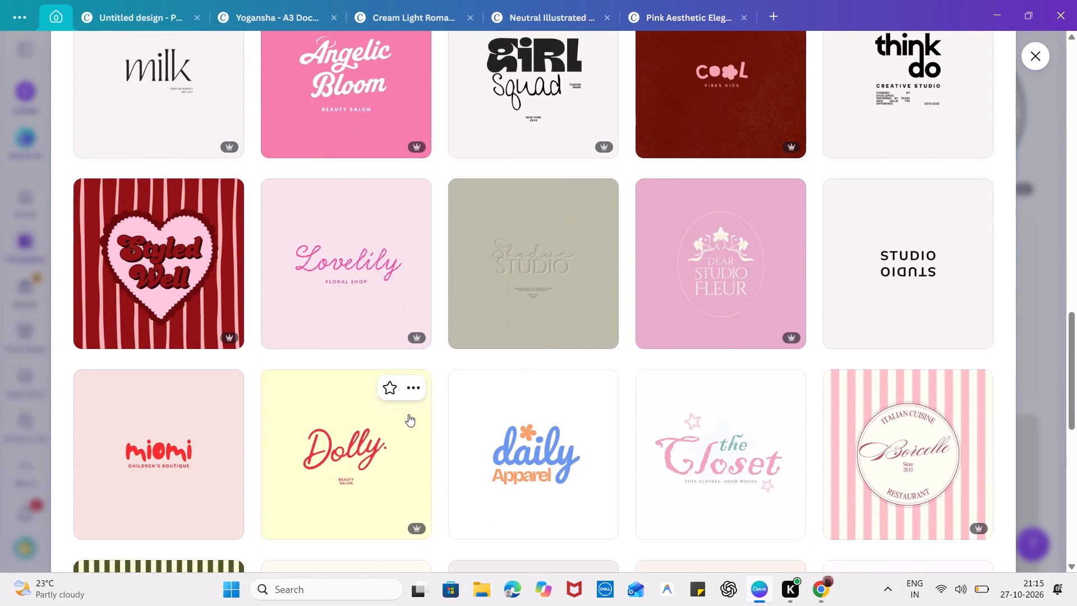
{"action": "scroll", "coordinate": [408, 414], "scroll_direction": "down", "scroll_amount": 4}
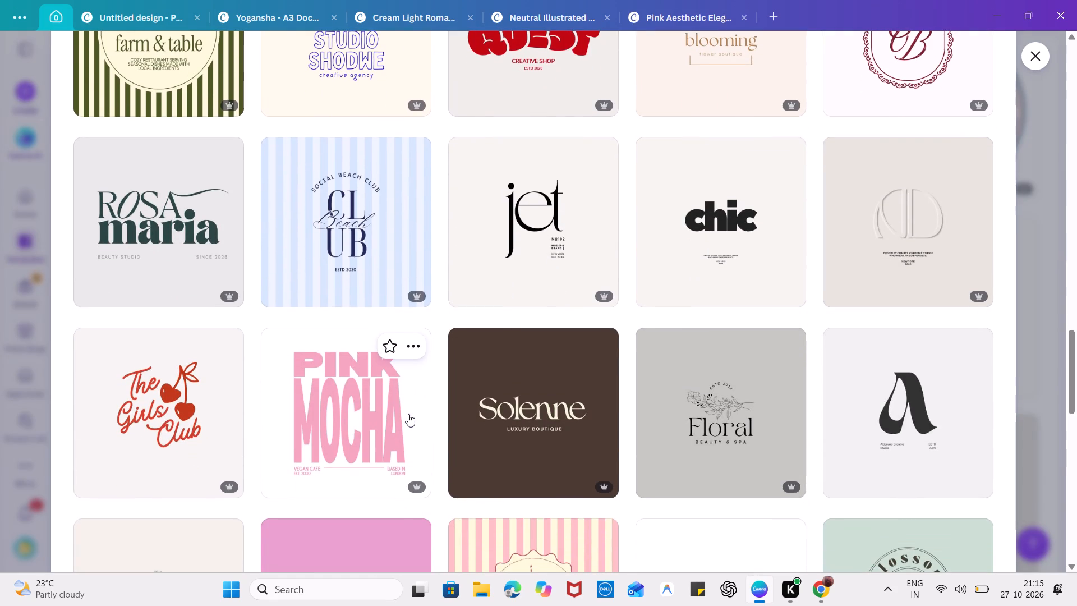
{"action": "scroll", "coordinate": [408, 414], "scroll_direction": "down", "scroll_amount": 2}
{"action": "scroll", "coordinate": [529, 454], "scroll_direction": "down", "scroll_amount": 2}
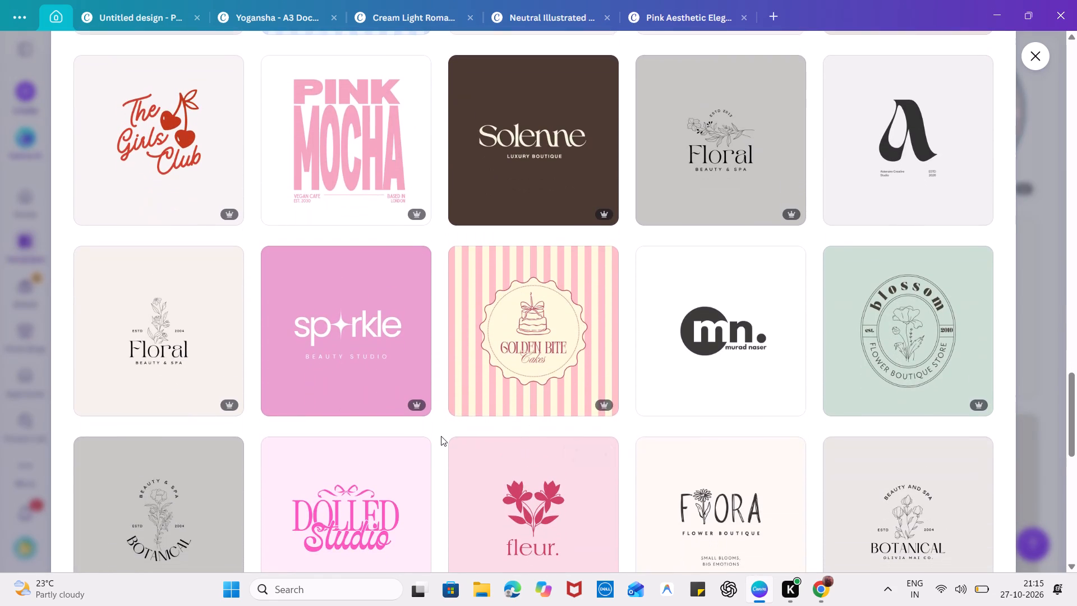
{"action": "scroll", "coordinate": [441, 436], "scroll_direction": "down", "scroll_amount": 2}
{"action": "scroll", "coordinate": [353, 389], "scroll_direction": "down", "scroll_amount": 2}
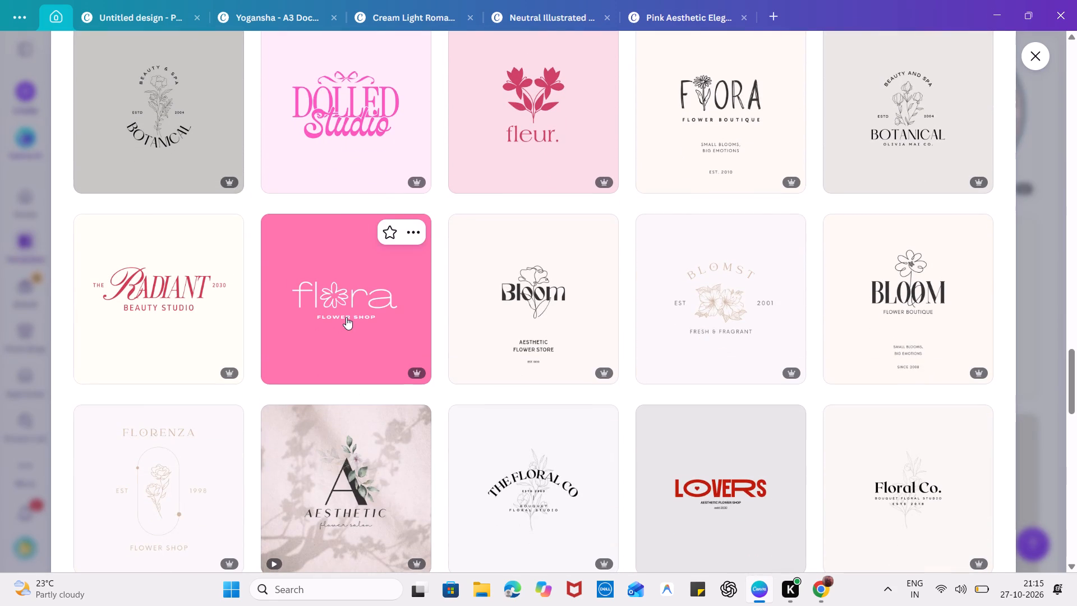
{"action": "scroll", "coordinate": [346, 317], "scroll_direction": "down", "scroll_amount": 1}
{"action": "scroll", "coordinate": [521, 388], "scroll_direction": "down", "scroll_amount": 3}
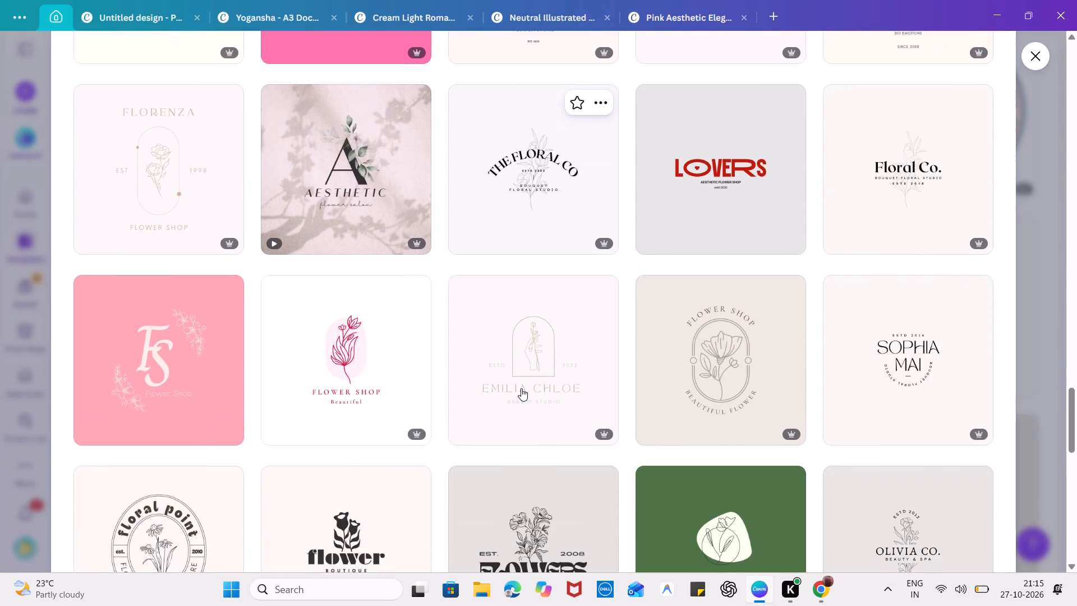
{"action": "scroll", "coordinate": [521, 388], "scroll_direction": "down", "scroll_amount": 2}
{"action": "scroll", "coordinate": [397, 380], "scroll_direction": "down", "scroll_amount": 1}
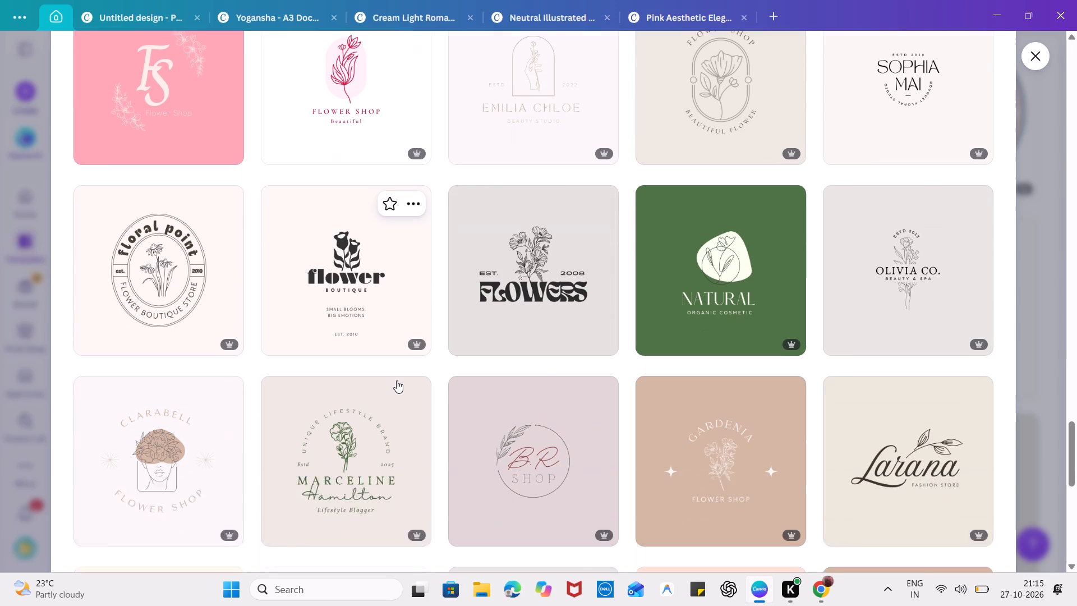
{"action": "scroll", "coordinate": [397, 380], "scroll_direction": "down", "scroll_amount": 1}
{"action": "scroll", "coordinate": [602, 484], "scroll_direction": "down", "scroll_amount": 4}
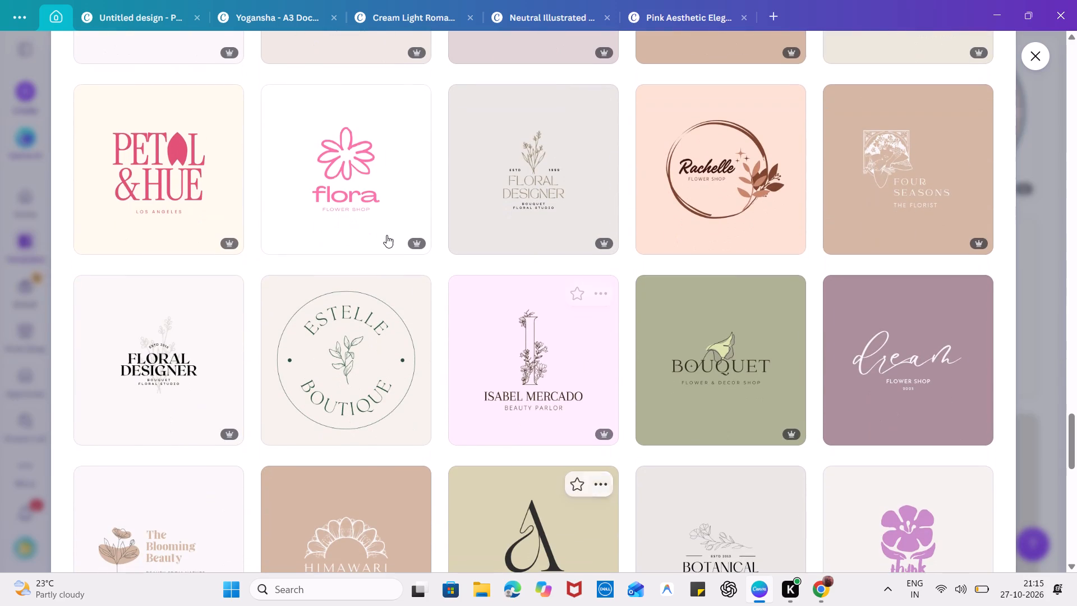
{"action": "scroll", "coordinate": [386, 235], "scroll_direction": "down", "scroll_amount": 4}
{"action": "scroll", "coordinate": [528, 362], "scroll_direction": "down", "scroll_amount": 2}
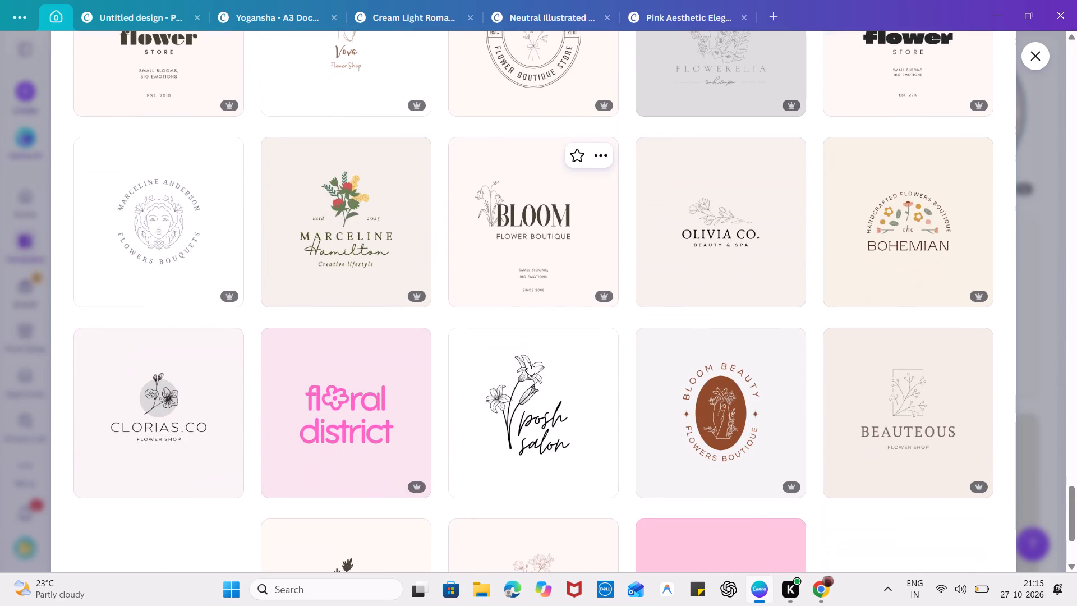
{"action": "scroll", "coordinate": [570, 423], "scroll_direction": "down", "scroll_amount": 3}
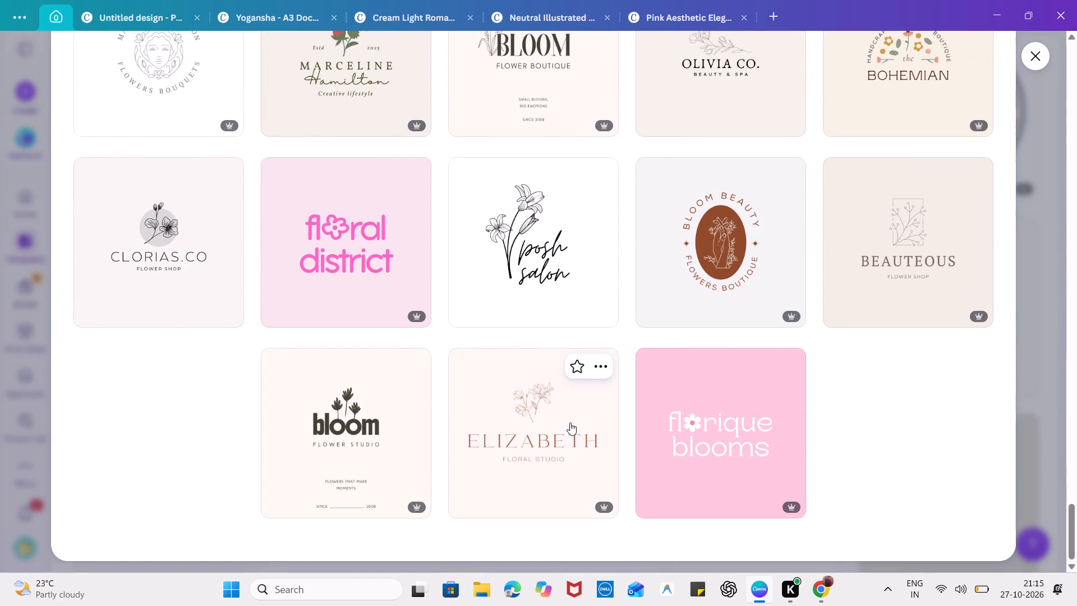
{"action": "scroll", "coordinate": [570, 423], "scroll_direction": "up", "scroll_amount": 1}
{"action": "scroll", "coordinate": [384, 370], "scroll_direction": "up", "scroll_amount": 8}
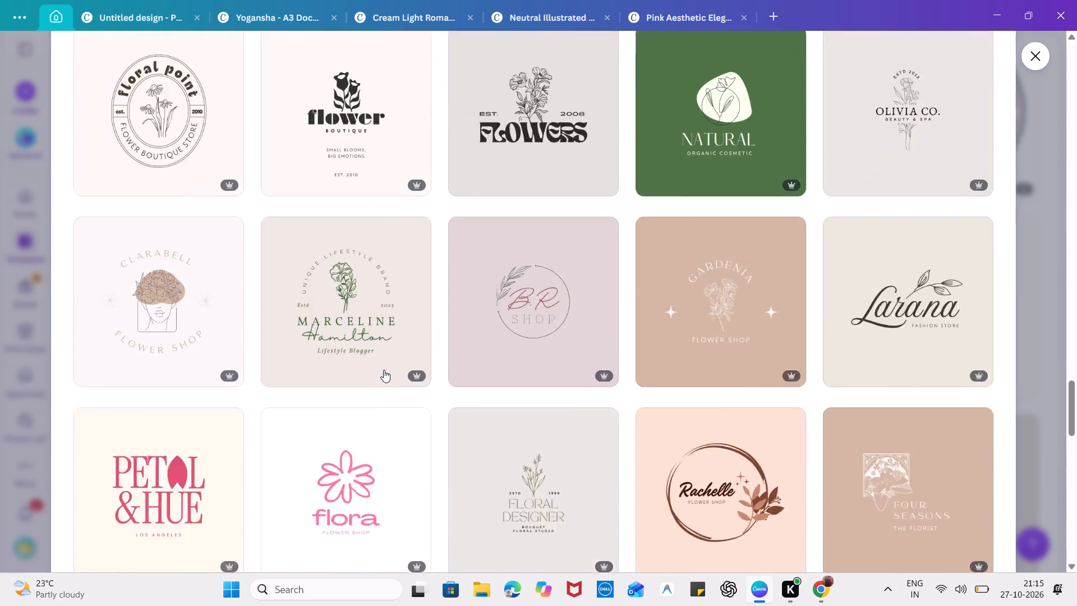
{"action": "scroll", "coordinate": [384, 370], "scroll_direction": "up", "scroll_amount": 9}
{"action": "scroll", "coordinate": [659, 392], "scroll_direction": "down", "scroll_amount": 3}
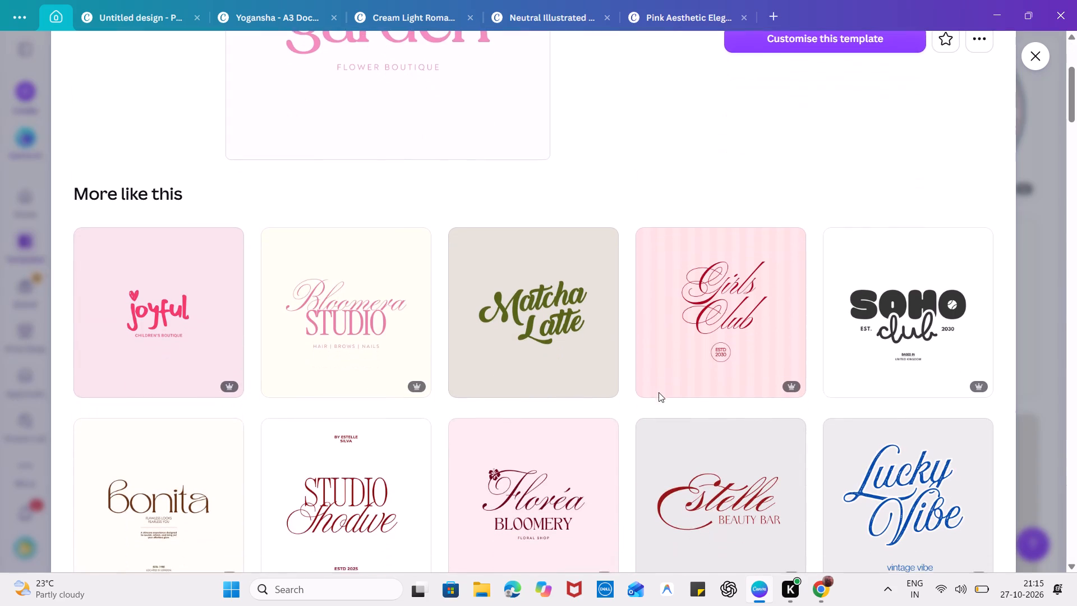
Open the "Matcha Latte" logo template's preview and look through the logo templates similar to it.
{"action": "left_click", "coordinate": [595, 350]}
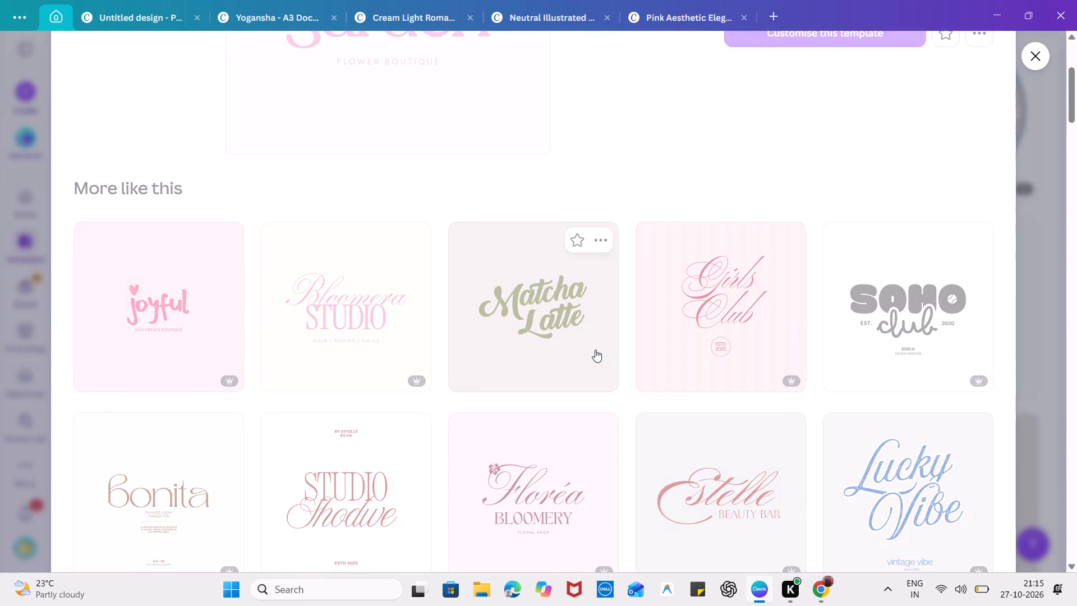
{"action": "scroll", "coordinate": [733, 382], "scroll_direction": "down", "scroll_amount": 2}
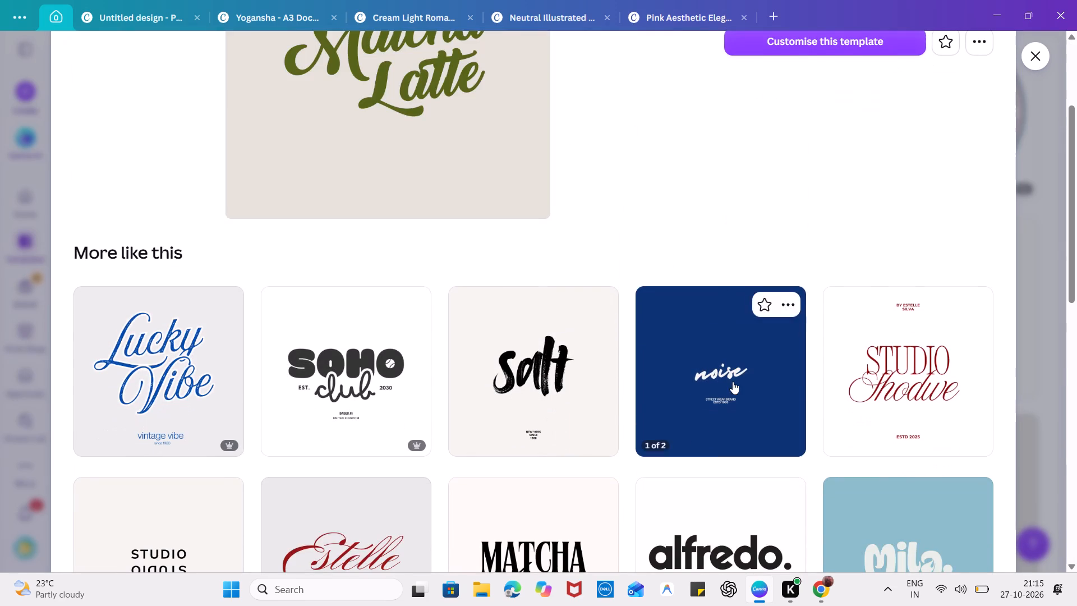
{"action": "scroll", "coordinate": [472, 366], "scroll_direction": "down", "scroll_amount": 7}
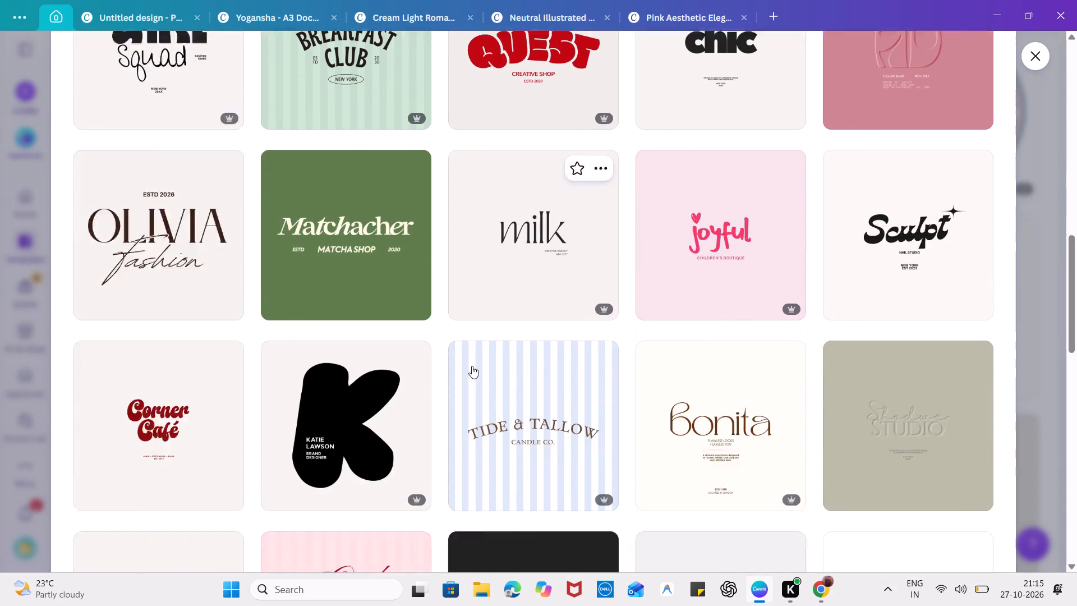
{"action": "scroll", "coordinate": [472, 366], "scroll_direction": "down", "scroll_amount": 1}
{"action": "scroll", "coordinate": [608, 266], "scroll_direction": "up", "scroll_amount": 3}
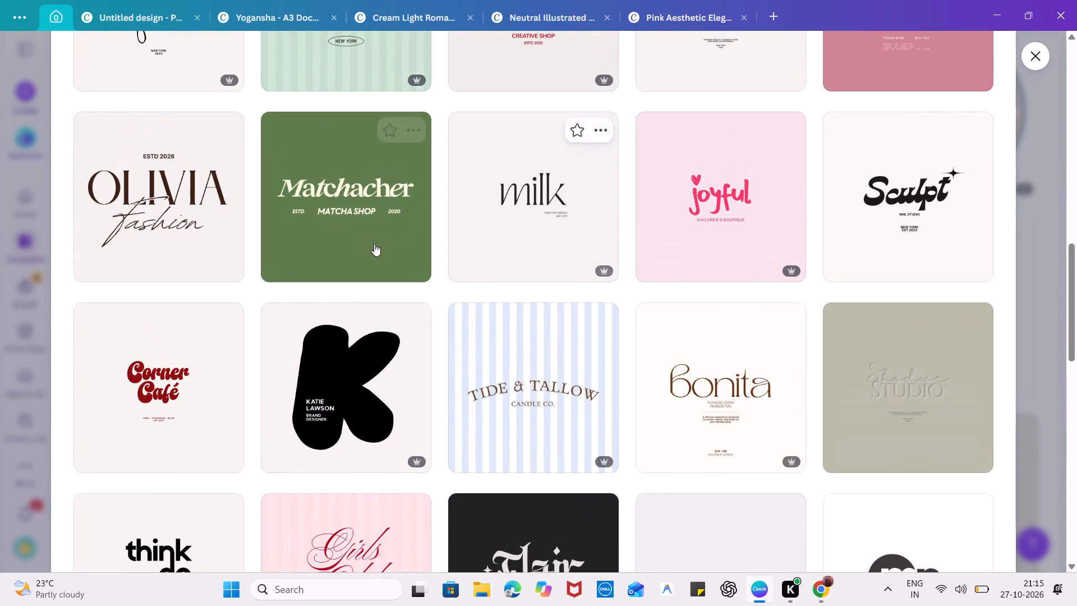
{"action": "scroll", "coordinate": [374, 244], "scroll_direction": "up", "scroll_amount": 3}
{"action": "scroll", "coordinate": [374, 244], "scroll_direction": "down", "scroll_amount": 1}
{"action": "scroll", "coordinate": [573, 354], "scroll_direction": "up", "scroll_amount": 1}
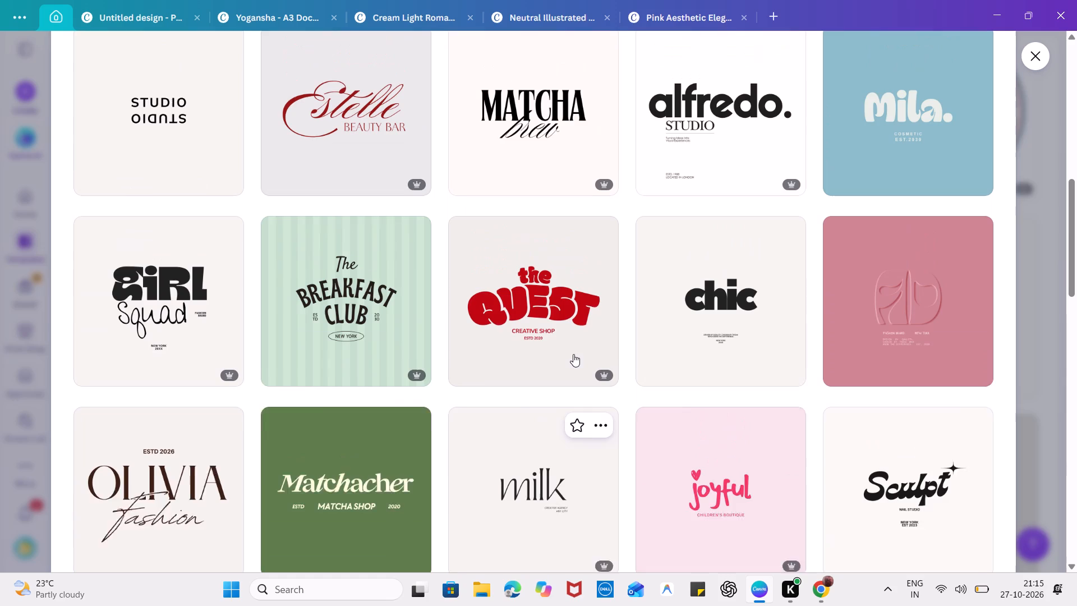
{"action": "scroll", "coordinate": [573, 354], "scroll_direction": "up", "scroll_amount": 1}
{"action": "scroll", "coordinate": [770, 472], "scroll_direction": "down", "scroll_amount": 2}
Open the pink "joyful" children's boutique logo template for customizing.
{"action": "left_click", "coordinate": [707, 353]}
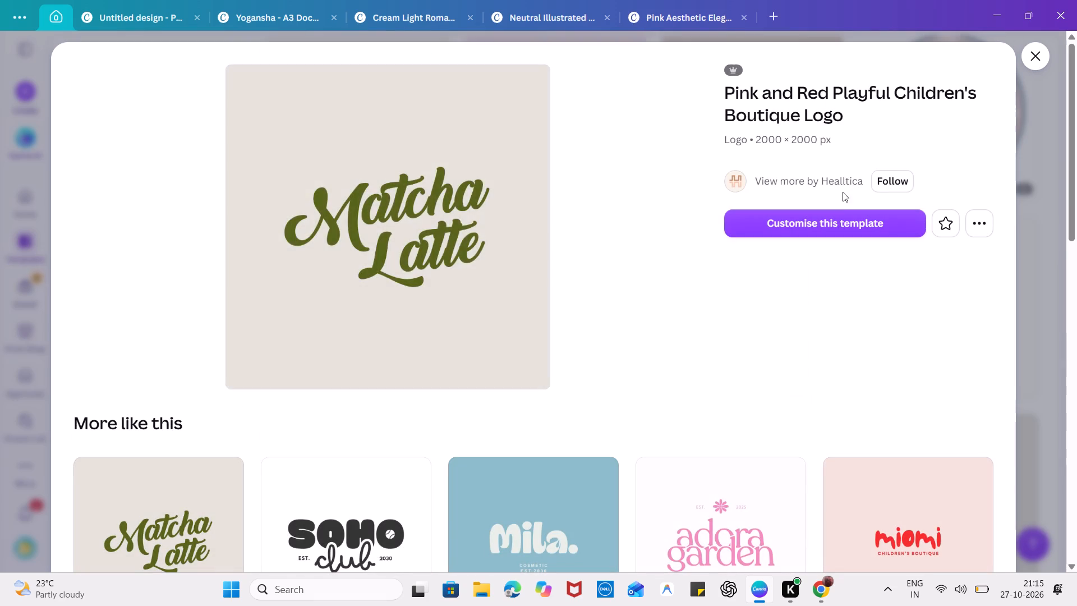
{"action": "left_click", "coordinate": [806, 219]}
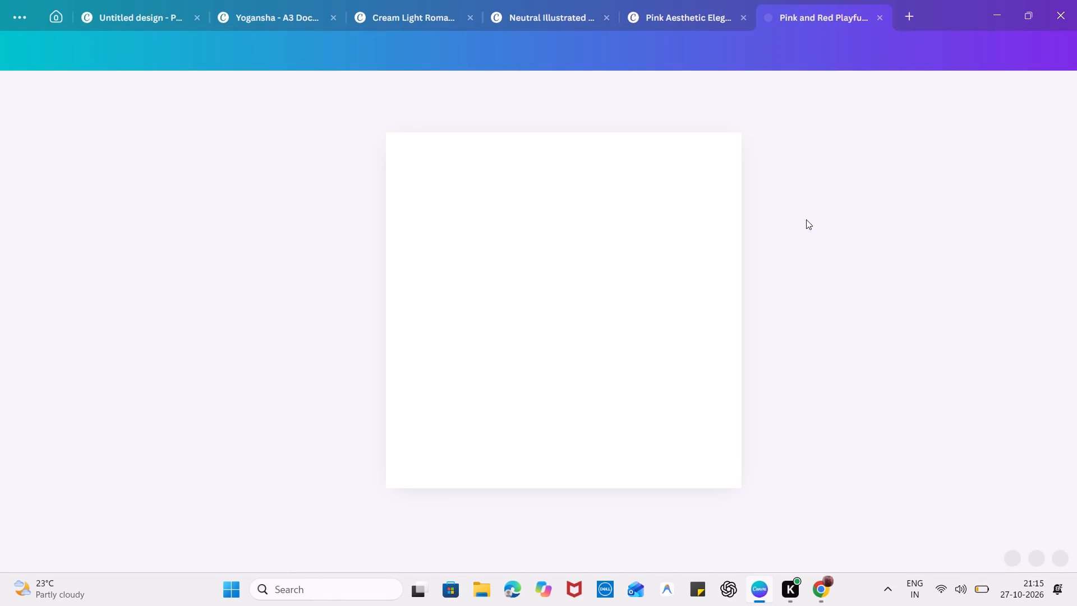
Replace the "joyful" text with "Soulgift".
{"action": "double_click", "coordinate": [583, 282]}
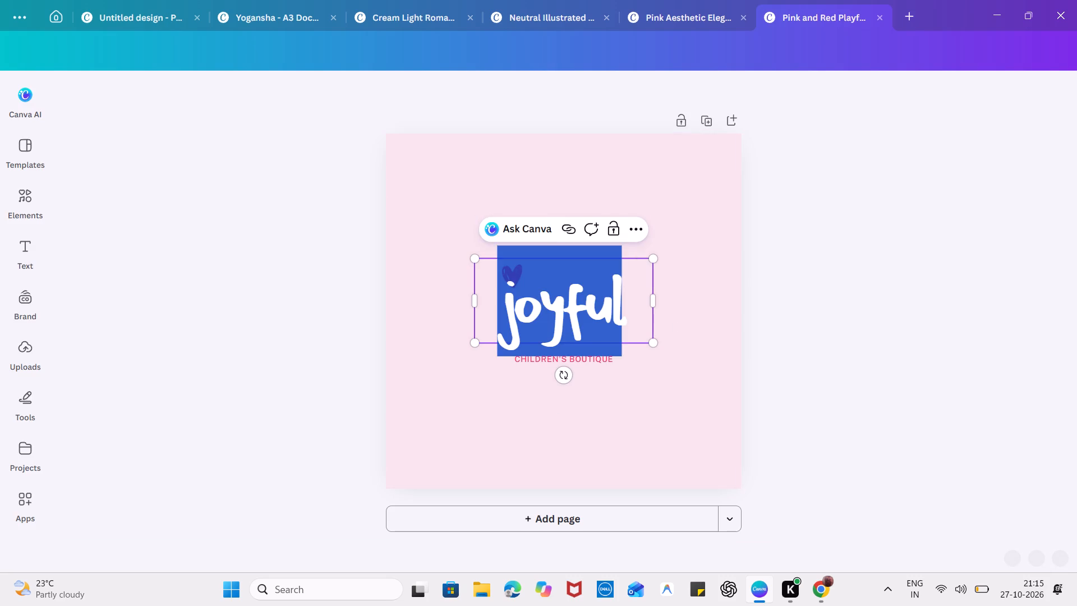
{"action": "type", "text": "Soulgift"}
{"action": "left_click", "coordinate": [839, 307]}
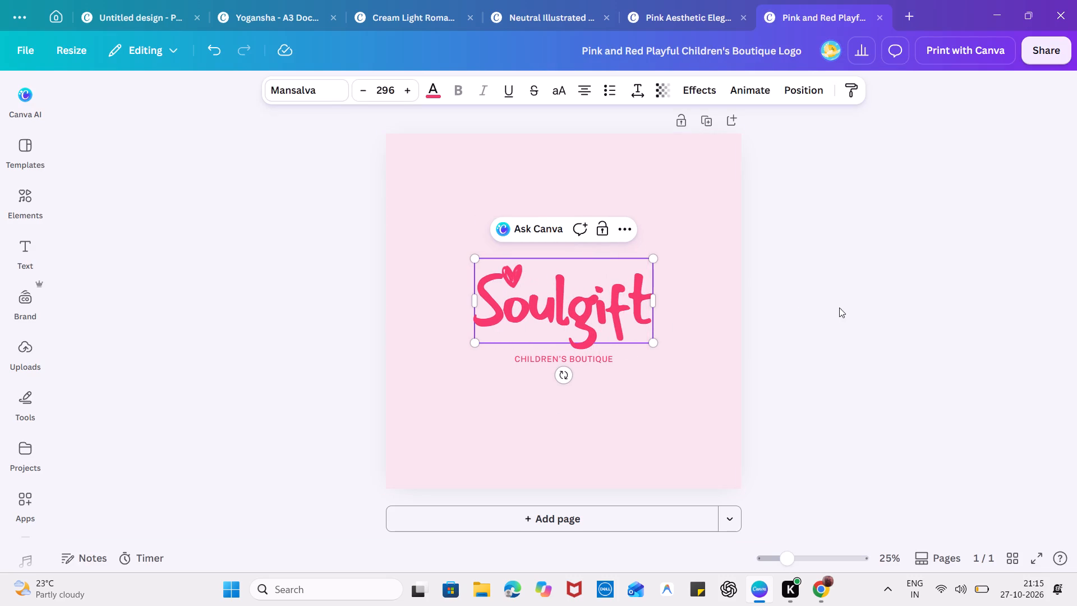
Move the "Soulgift" text slightly down, closer to the "CHILDREN'S BOUTIQUE" tagline.
{"action": "left_click_drag", "start_coordinate": [542, 281], "coordinate": [542, 291]}
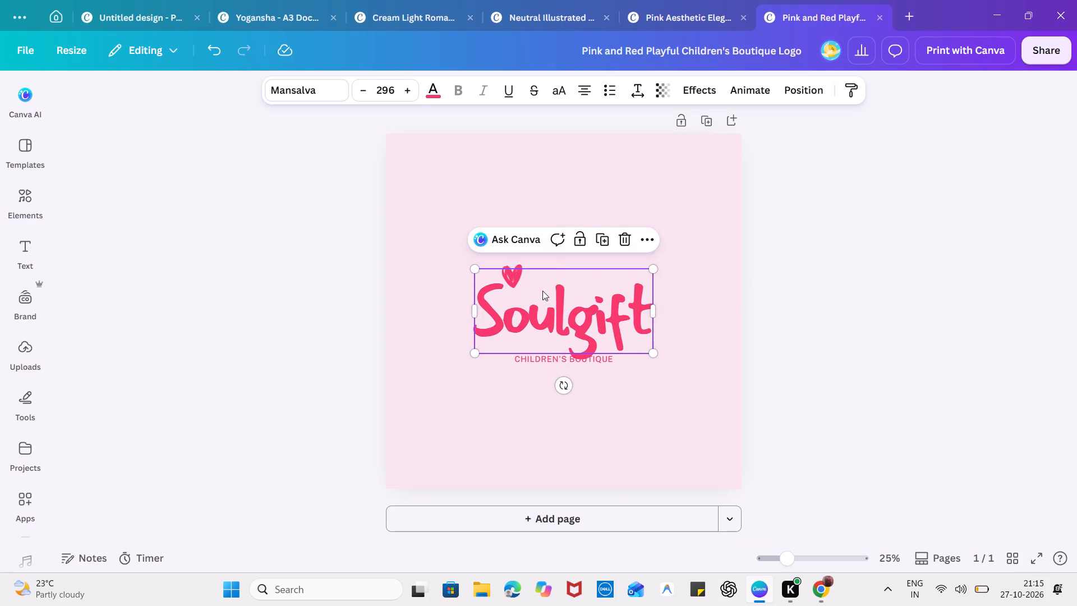
{"action": "left_click", "coordinate": [734, 332]}
{"action": "left_click", "coordinate": [615, 300]}
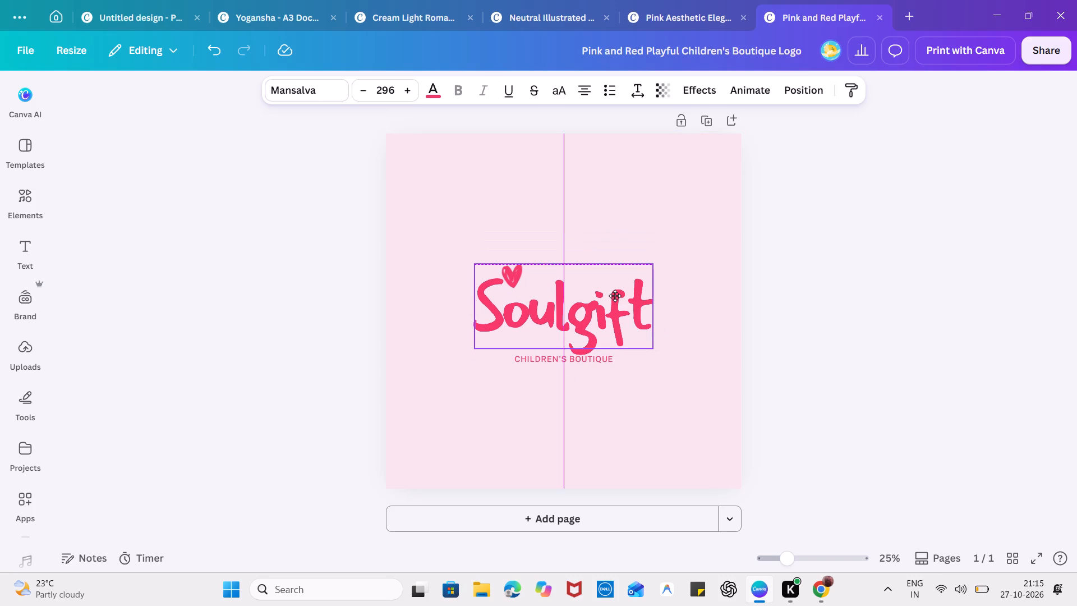
{"action": "left_click", "coordinate": [738, 346]}
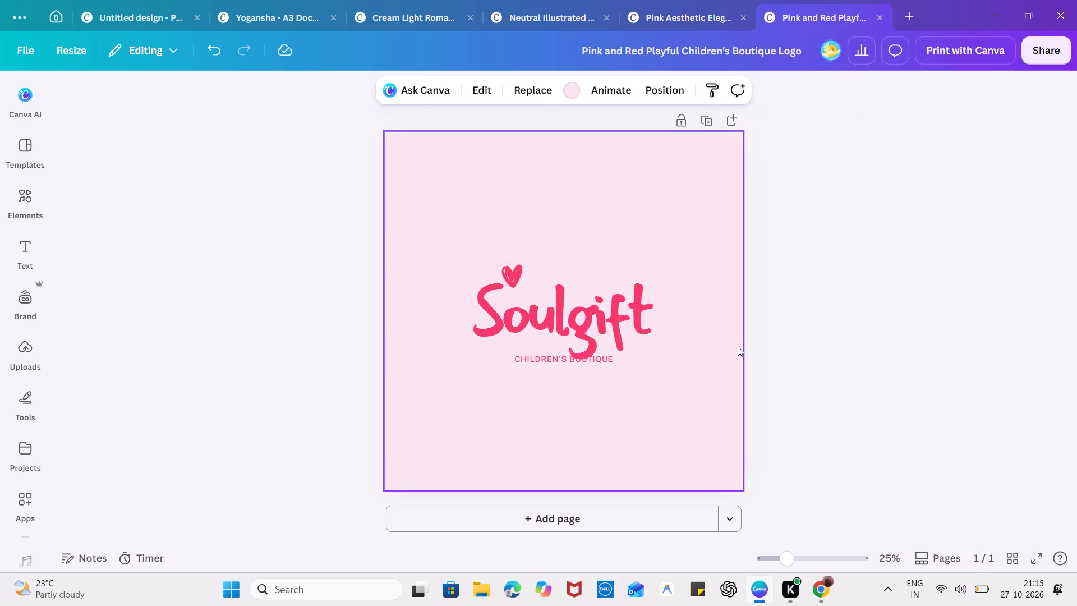
Add a second page to the Soulgift children's boutique logo design.
{"action": "left_click", "coordinate": [593, 515]}
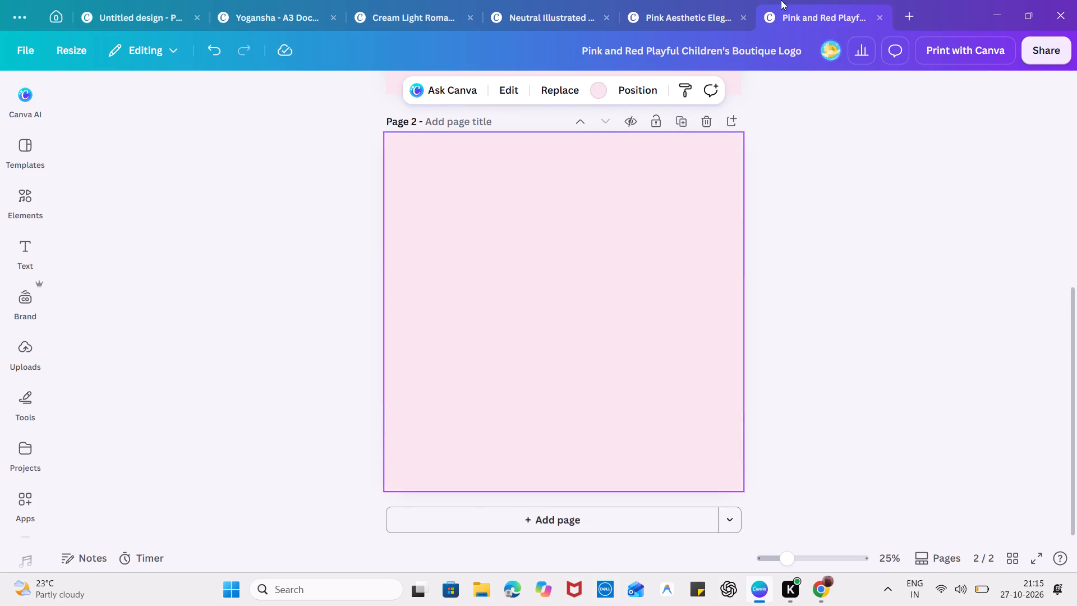
{"action": "scroll", "coordinate": [645, 255], "scroll_direction": "up", "scroll_amount": 1}
Return to the home page and close the open template preview.
{"action": "left_click", "coordinate": [57, 7]}
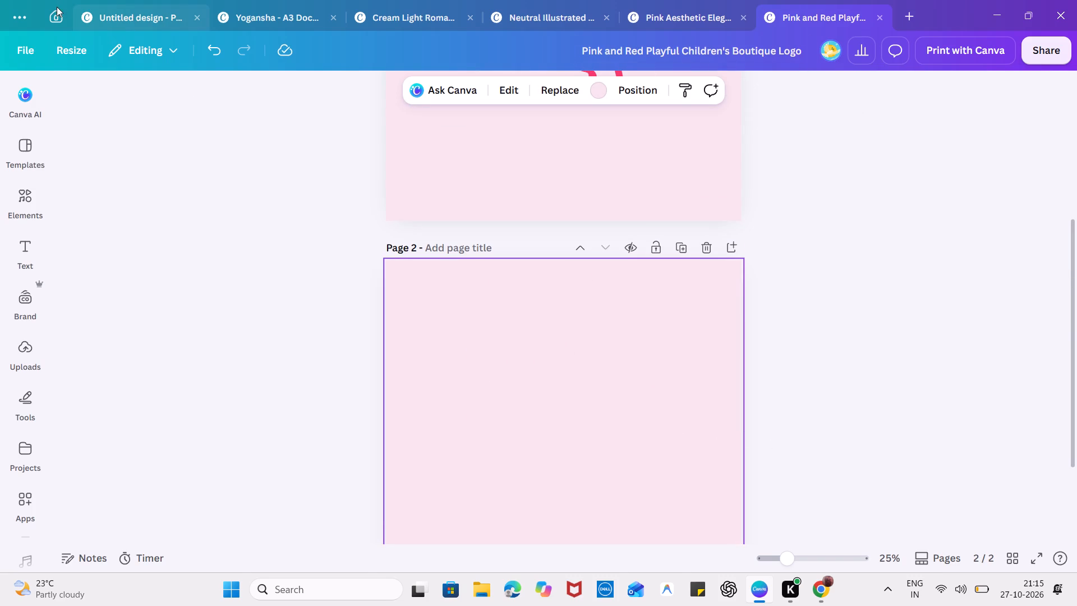
{"action": "scroll", "coordinate": [503, 317], "scroll_direction": "down", "scroll_amount": 3}
{"action": "left_click", "coordinate": [1040, 63]}
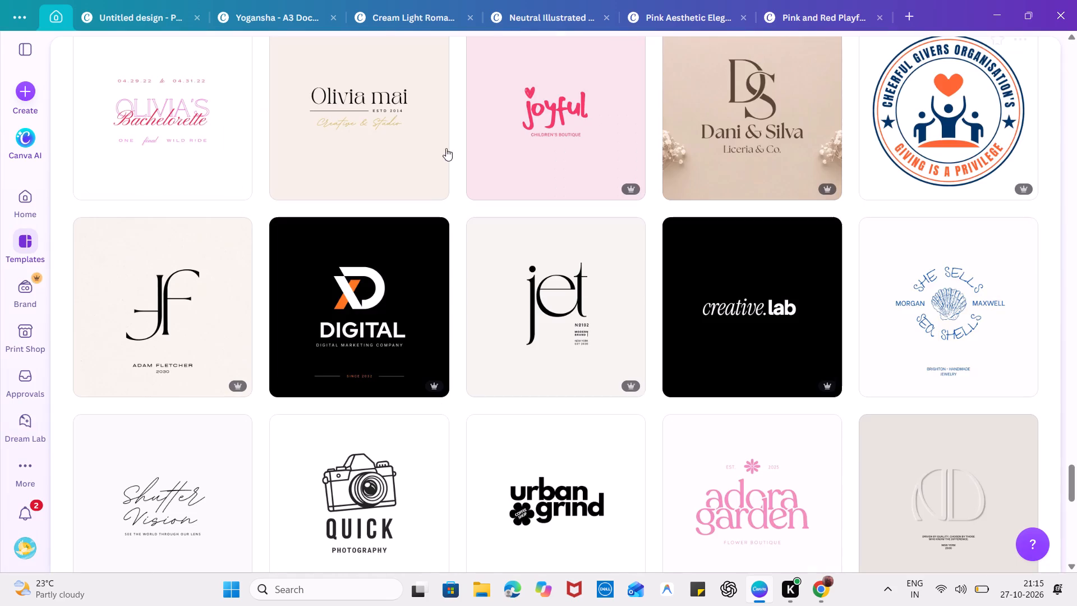
Switch the "logo" search from templates to home results and look through the expanded list of existing designs.
{"action": "scroll", "coordinate": [434, 157], "scroll_direction": "up", "scroll_amount": 7}
{"action": "scroll", "coordinate": [646, 209], "scroll_direction": "up", "scroll_amount": 13}
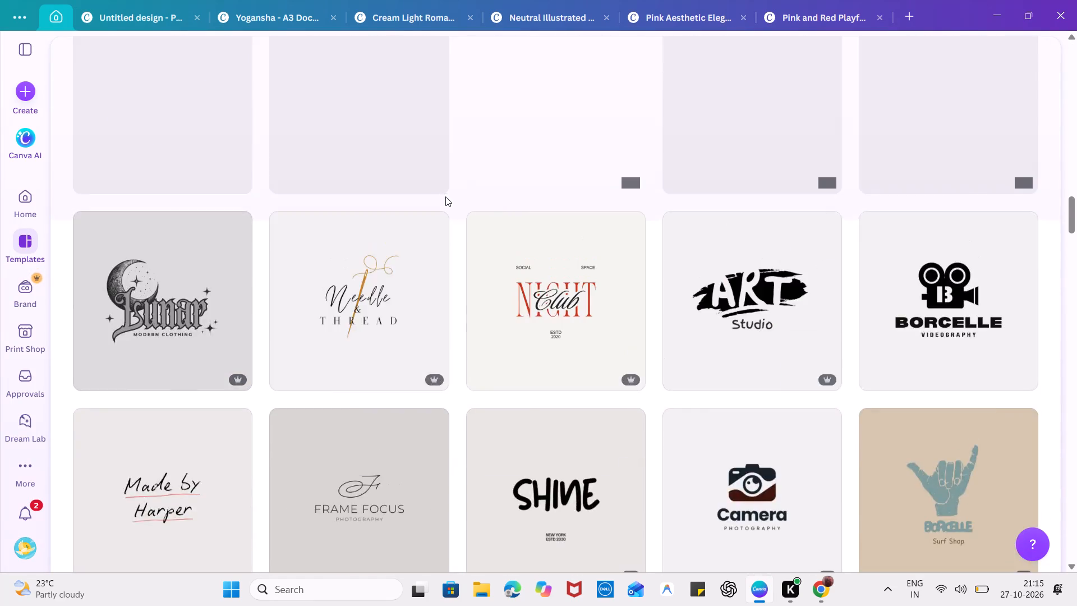
{"action": "scroll", "coordinate": [444, 196], "scroll_direction": "up", "scroll_amount": 20}
{"action": "scroll", "coordinate": [444, 196], "scroll_direction": "up", "scroll_amount": 7}
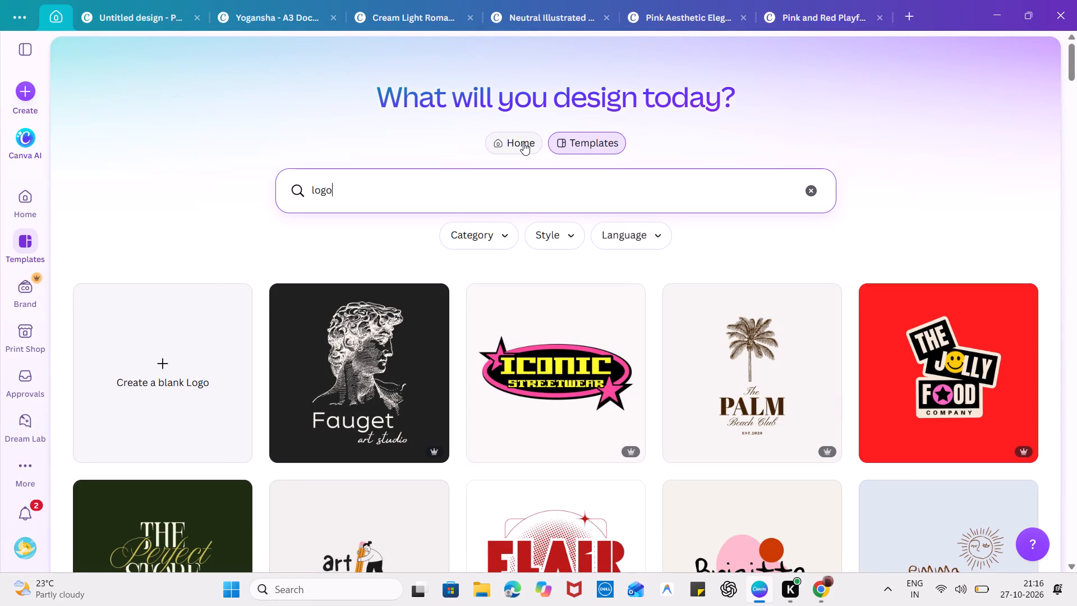
{"action": "left_click", "coordinate": [523, 143]}
{"action": "scroll", "coordinate": [633, 444], "scroll_direction": "down", "scroll_amount": 4}
{"action": "scroll", "coordinate": [633, 444], "scroll_direction": "up", "scroll_amount": 3}
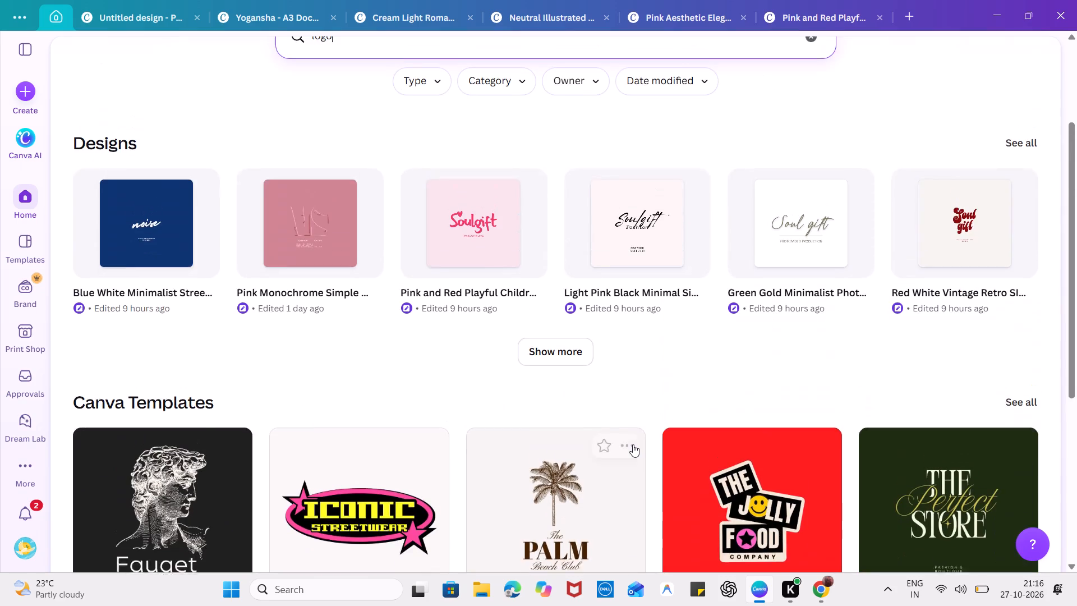
{"action": "left_click", "coordinate": [571, 370]}
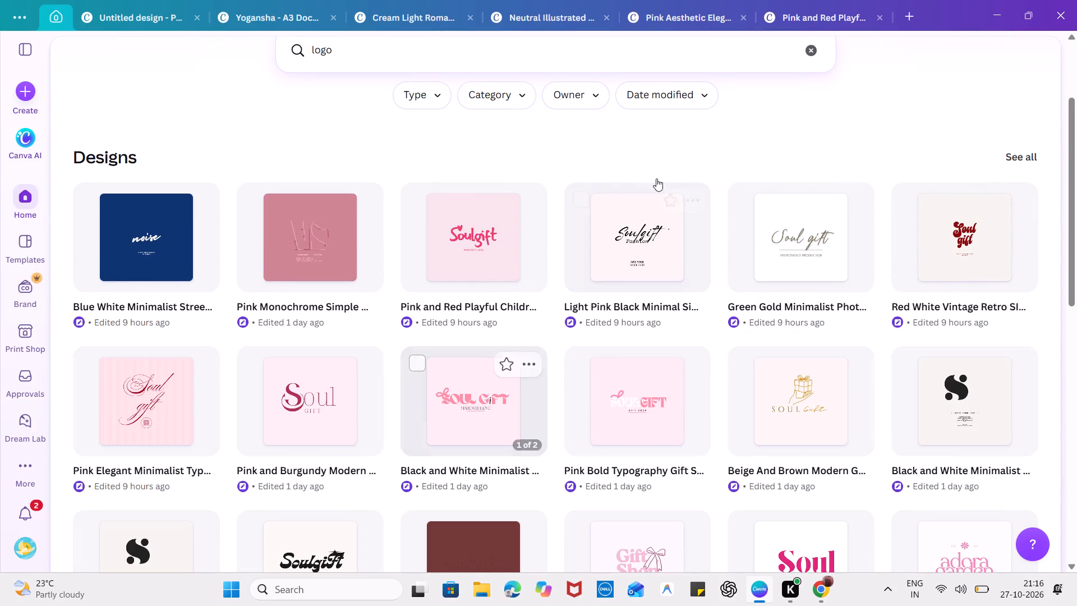
{"action": "scroll", "coordinate": [714, 273], "scroll_direction": "down", "scroll_amount": 1}
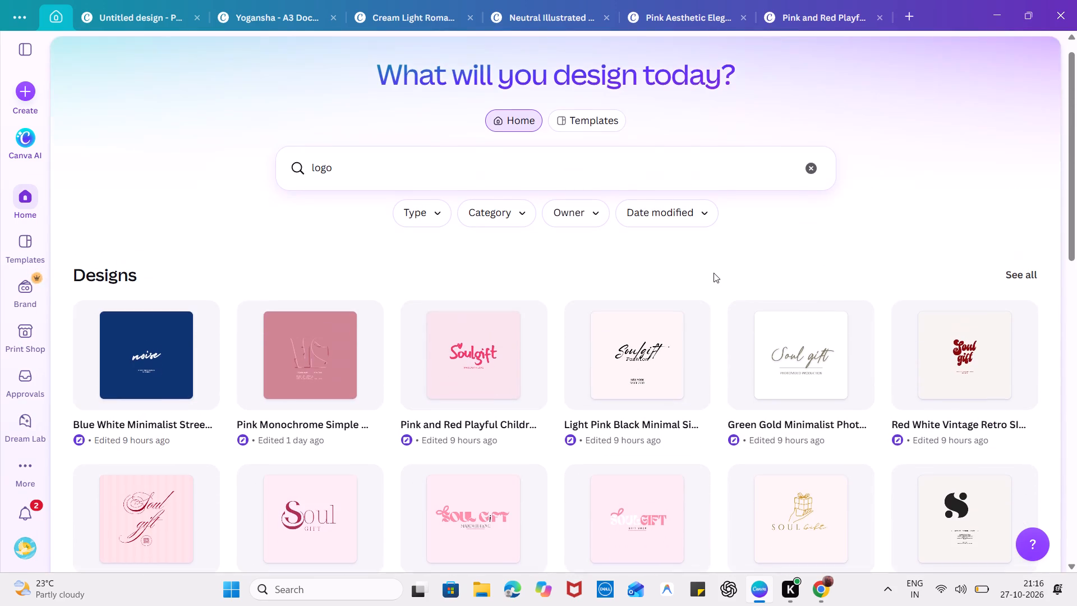
Look through the existing logo designs and open the Pink and Red Playful Children's Boutique Logo with the "Soulgift" heart lettering.
{"action": "scroll", "coordinate": [714, 273], "scroll_direction": "down", "scroll_amount": 2}
{"action": "scroll", "coordinate": [714, 273], "scroll_direction": "up", "scroll_amount": 4}
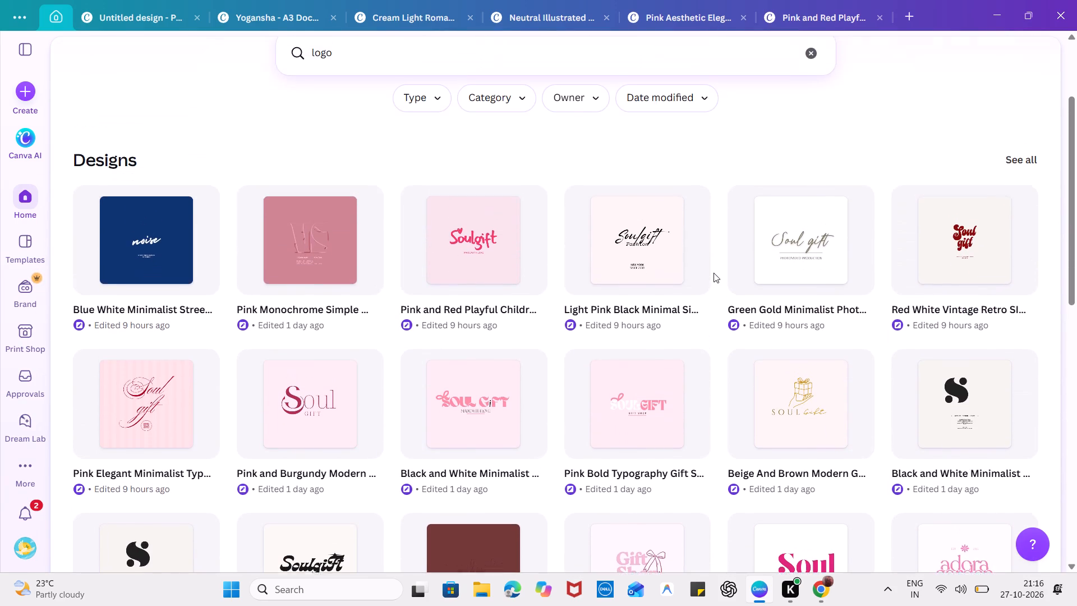
{"action": "scroll", "coordinate": [714, 273], "scroll_direction": "up", "scroll_amount": 1}
{"action": "left_click", "coordinate": [631, 187]}
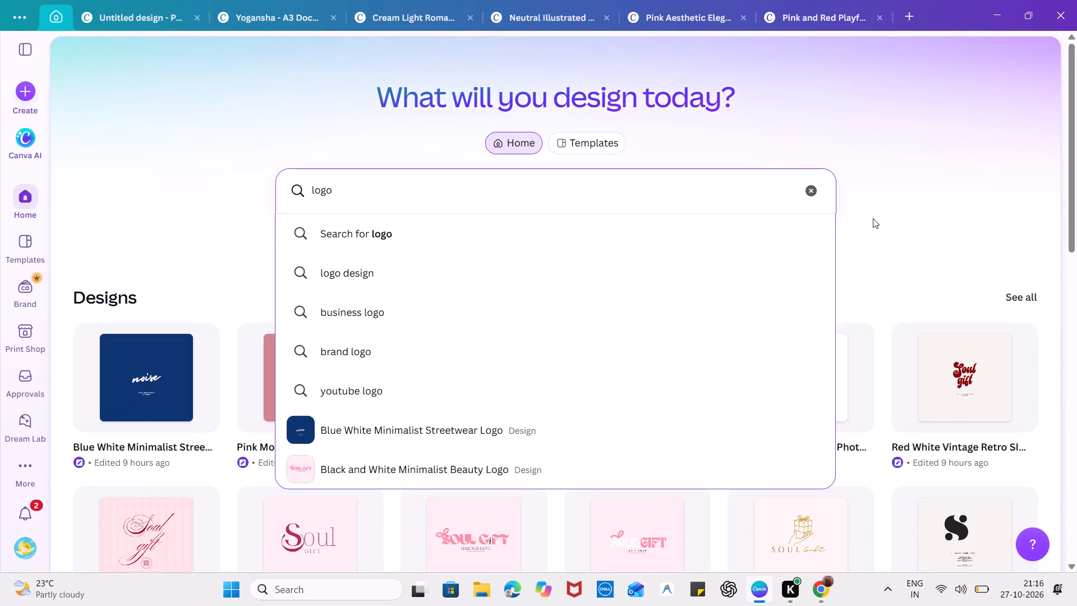
{"action": "left_click", "coordinate": [903, 223]}
{"action": "scroll", "coordinate": [685, 307], "scroll_direction": "down", "scroll_amount": 3}
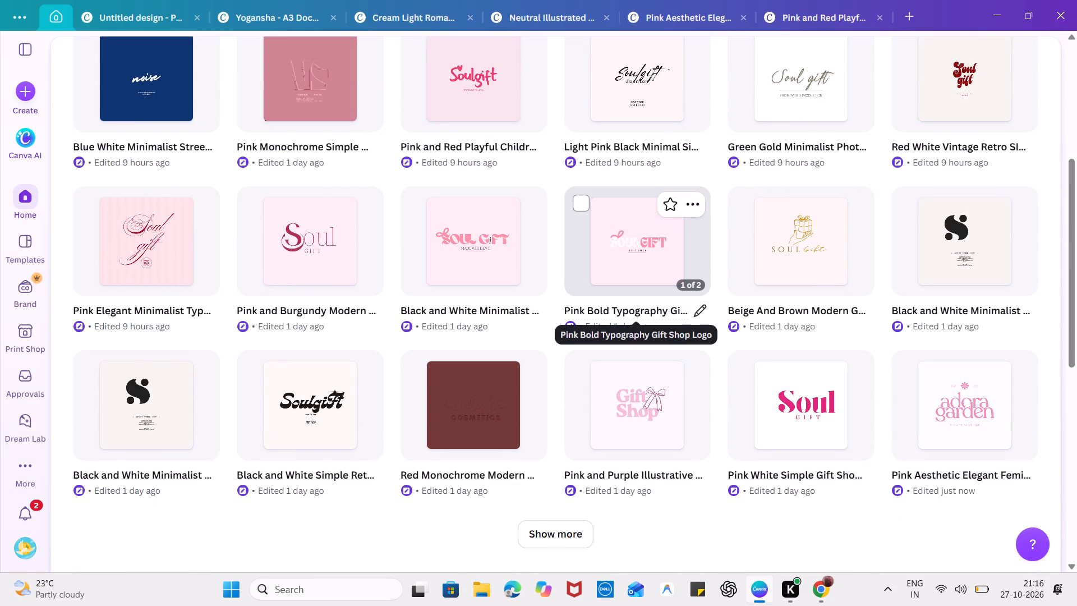
{"action": "scroll", "coordinate": [685, 307], "scroll_direction": "up", "scroll_amount": 2}
{"action": "left_click", "coordinate": [537, 333]}
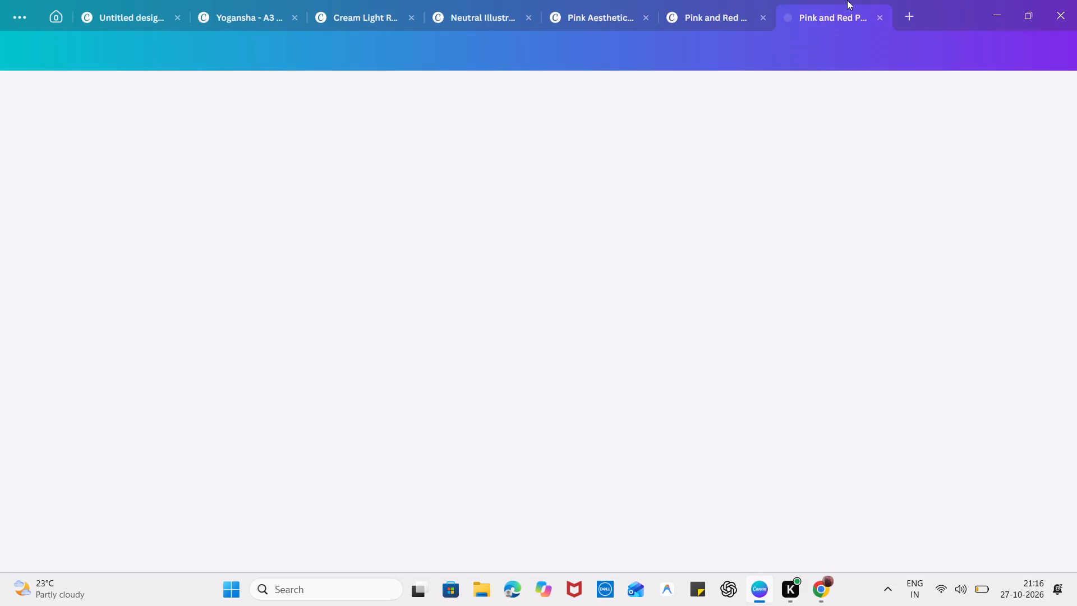
Examine the pages of the opened "Soulgift – Made with love" design to compare its lettering variants.
{"action": "scroll", "coordinate": [530, 278], "scroll_direction": "up", "scroll_amount": 3}
{"action": "scroll", "coordinate": [530, 278], "scroll_direction": "down", "scroll_amount": 4}
{"action": "scroll", "coordinate": [530, 278], "scroll_direction": "up", "scroll_amount": 1}
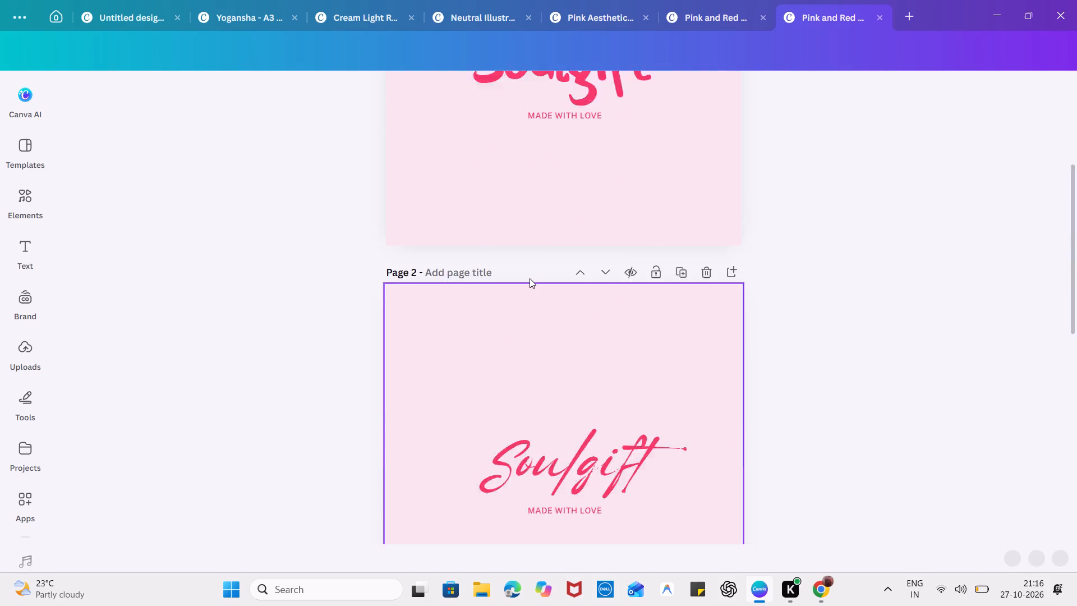
{"action": "scroll", "coordinate": [530, 278], "scroll_direction": "up", "scroll_amount": 4}
{"action": "left_click", "coordinate": [664, 325]}
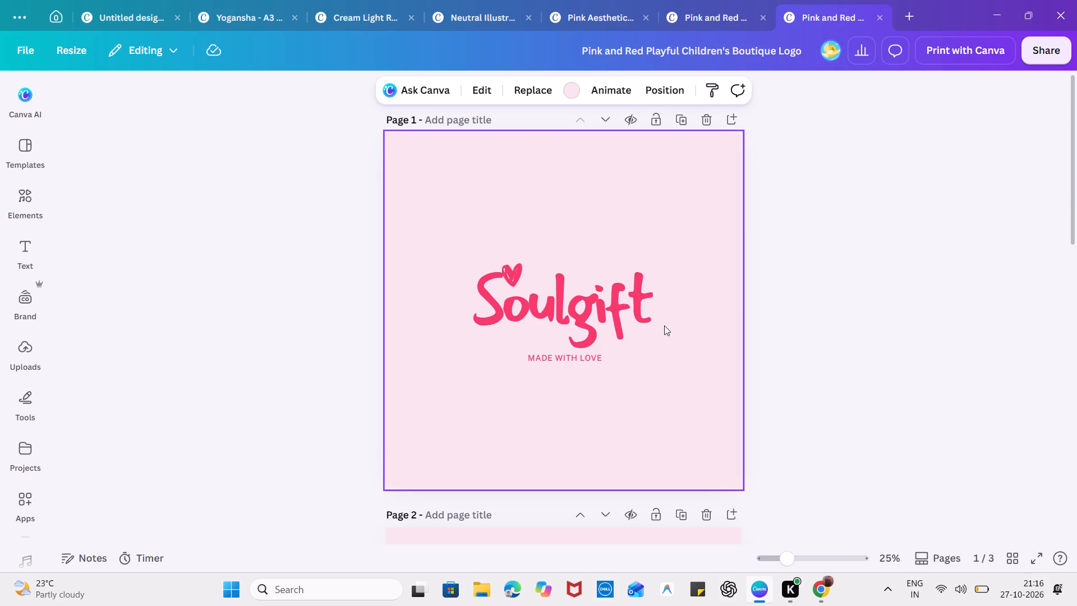
{"action": "scroll", "coordinate": [664, 325], "scroll_direction": "down", "scroll_amount": 10}
{"action": "scroll", "coordinate": [664, 325], "scroll_direction": "up", "scroll_amount": 2}
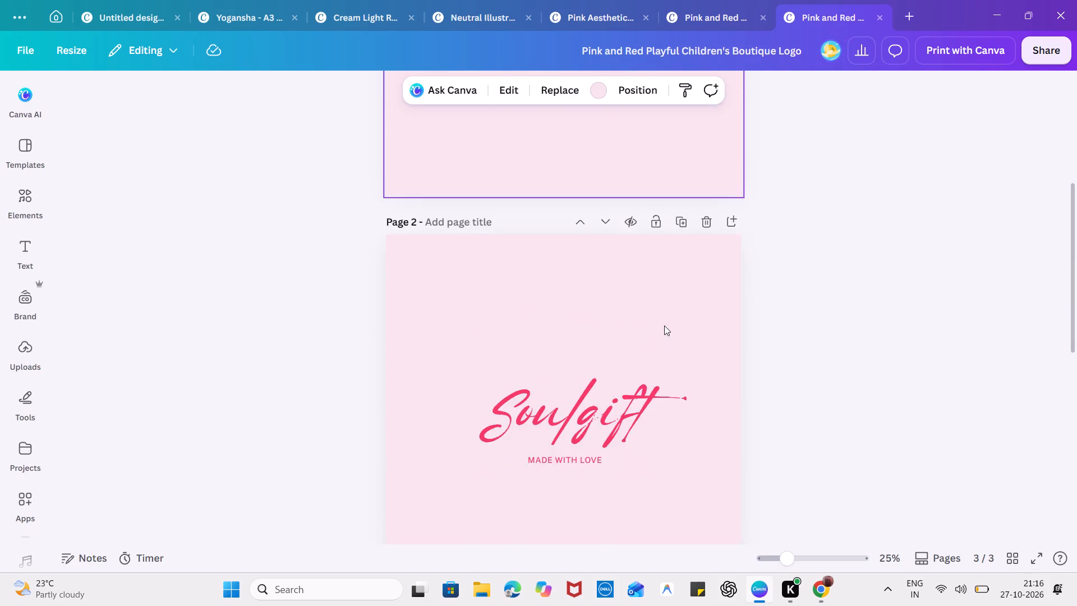
{"action": "scroll", "coordinate": [664, 325], "scroll_direction": "up", "scroll_amount": 4}
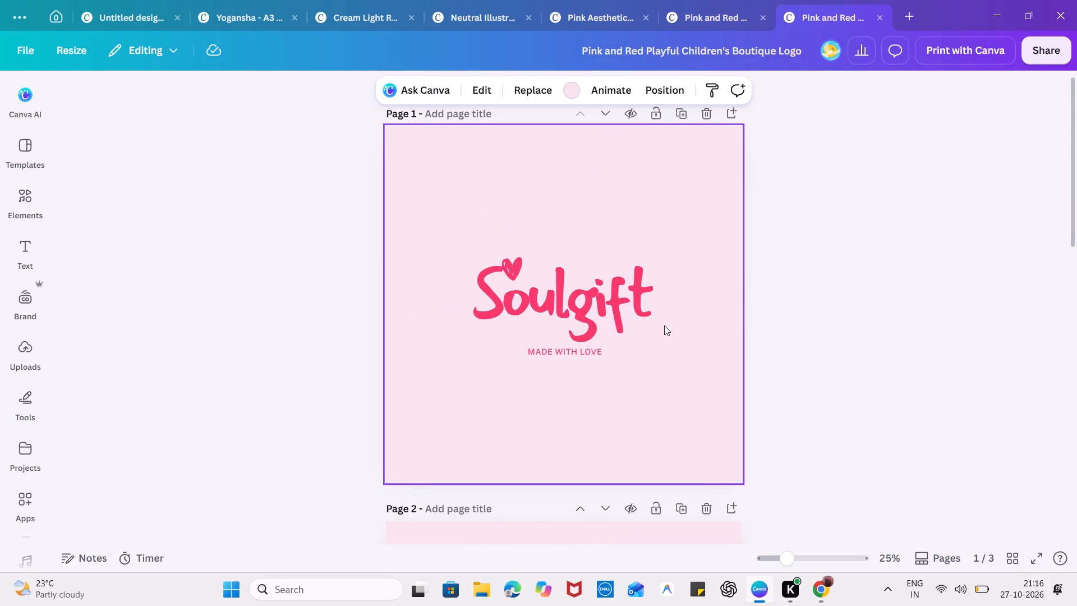
{"action": "left_click", "coordinate": [660, 334]}
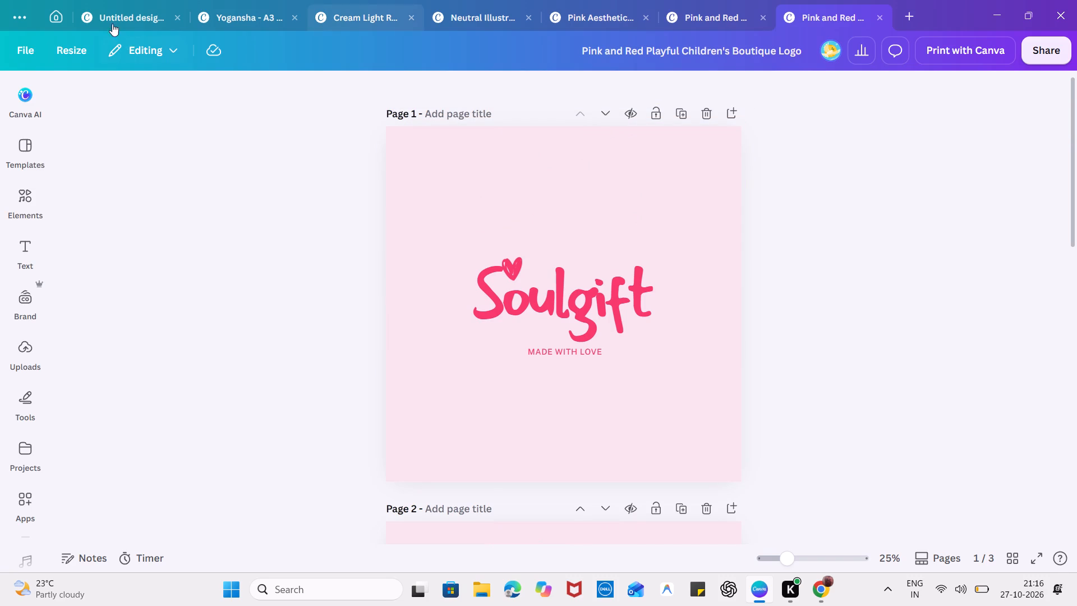
Return to the home page's logo results and start a new design from the "Brigitte Art Studio" template.
{"action": "left_click", "coordinate": [64, 7]}
{"action": "scroll", "coordinate": [288, 233], "scroll_direction": "down", "scroll_amount": 2}
{"action": "scroll", "coordinate": [416, 185], "scroll_direction": "down", "scroll_amount": 3}
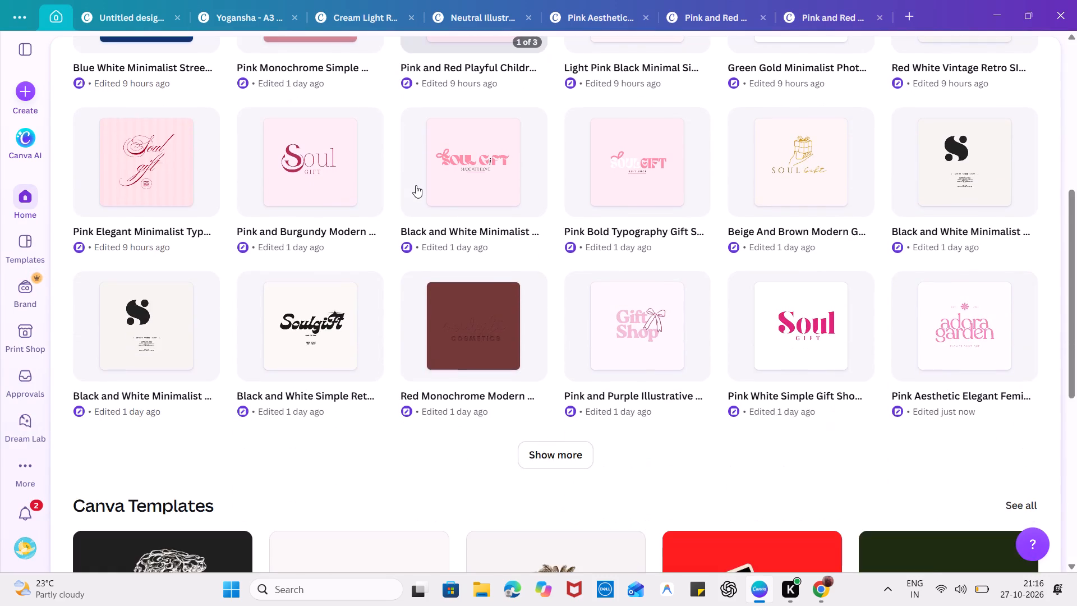
{"action": "scroll", "coordinate": [416, 185], "scroll_direction": "down", "scroll_amount": 3}
{"action": "scroll", "coordinate": [566, 389], "scroll_direction": "down", "scroll_amount": 3}
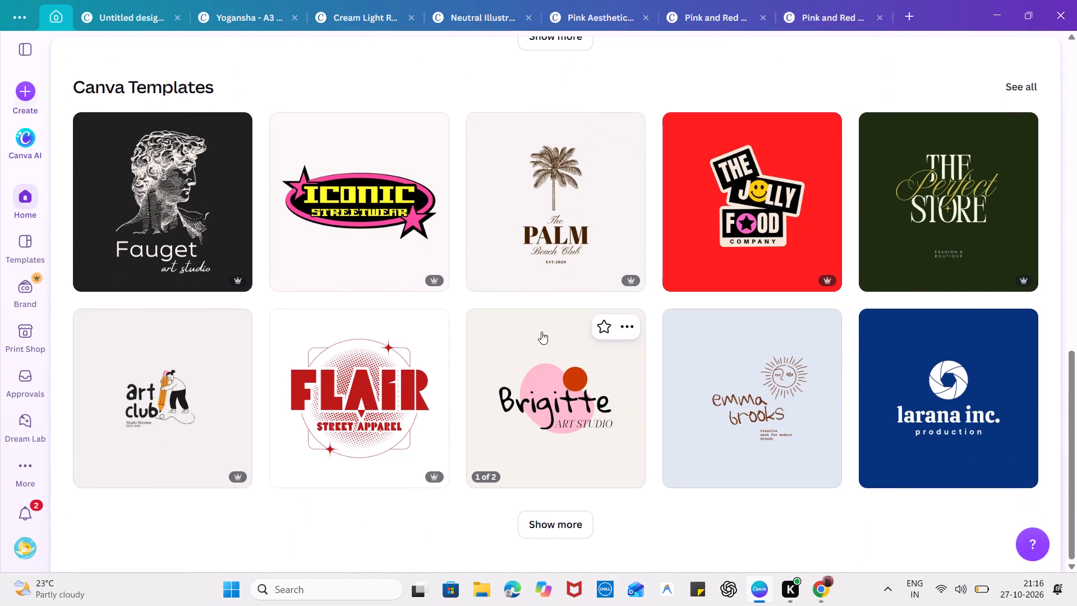
{"action": "left_click", "coordinate": [561, 398]}
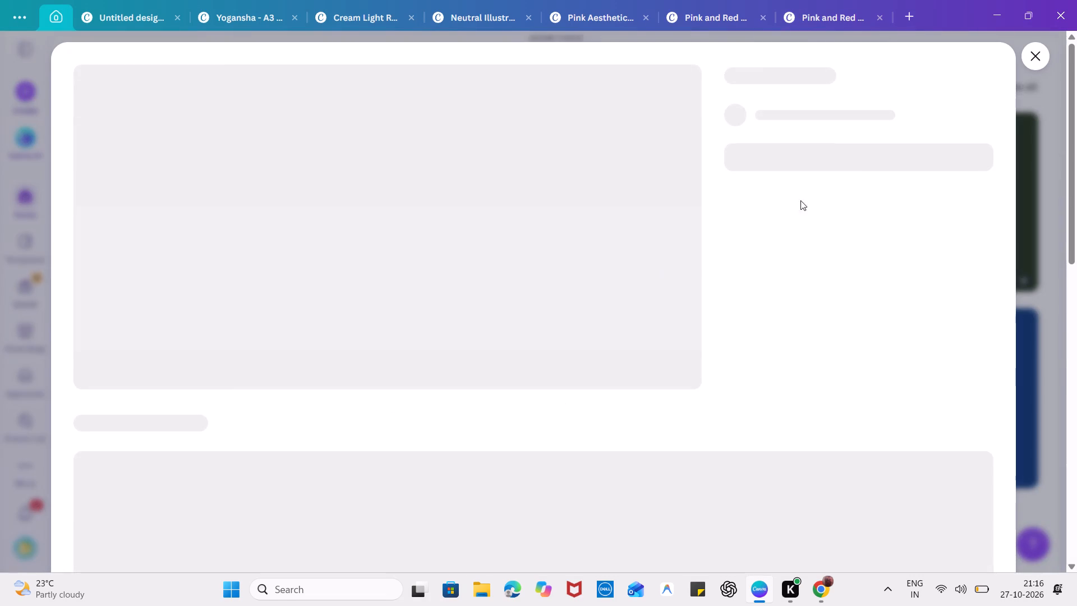
{"action": "left_click", "coordinate": [850, 222]}
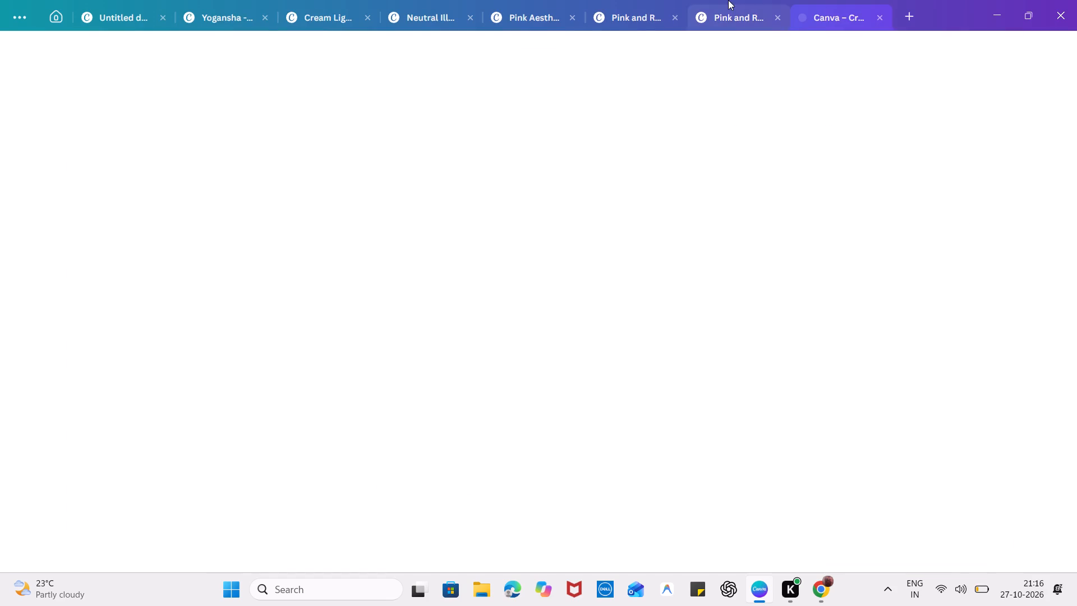
{"action": "left_click", "coordinate": [731, 16]}
{"action": "left_click", "coordinate": [830, 18]}
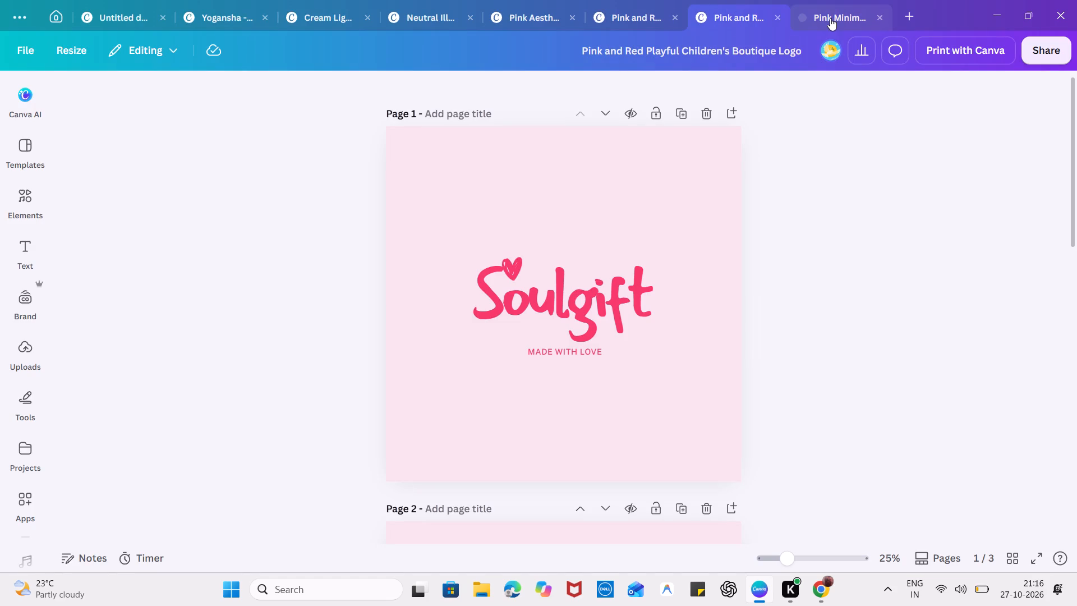
Replace the "Brigitte" heading on page 1 with "Soulgift".
{"action": "double_click", "coordinate": [570, 308]}
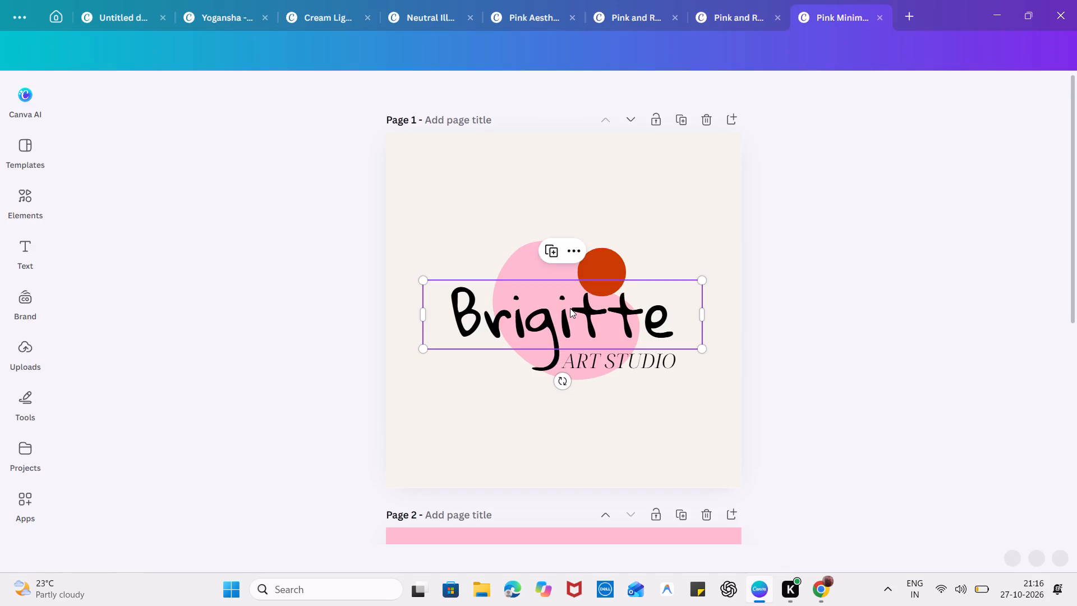
{"action": "type", "text": "Soulgift"}
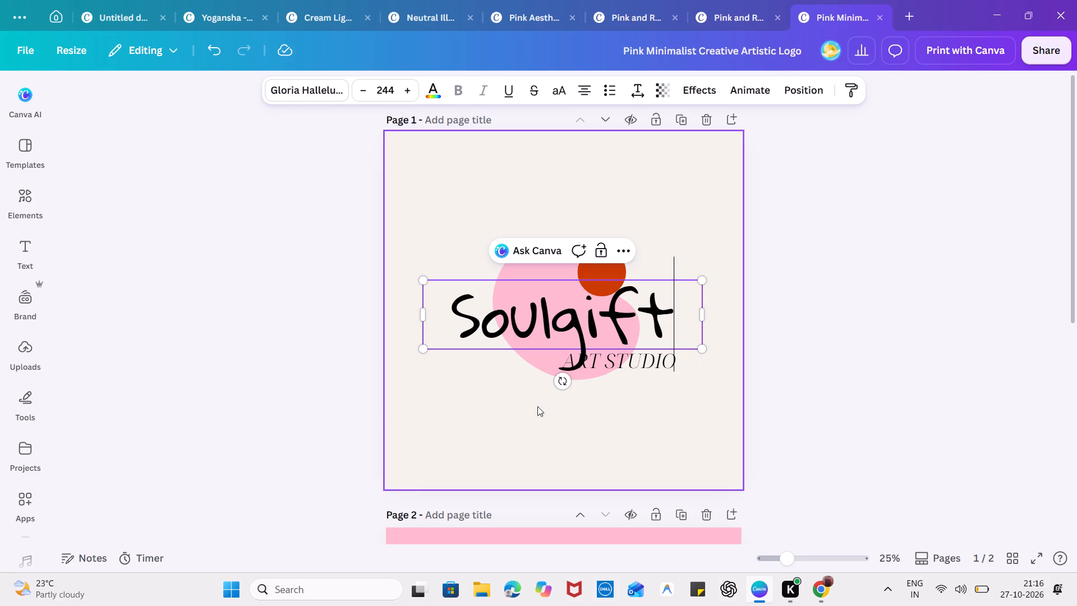
{"action": "double_click", "coordinate": [606, 365]}
{"action": "left_click", "coordinate": [763, 369]}
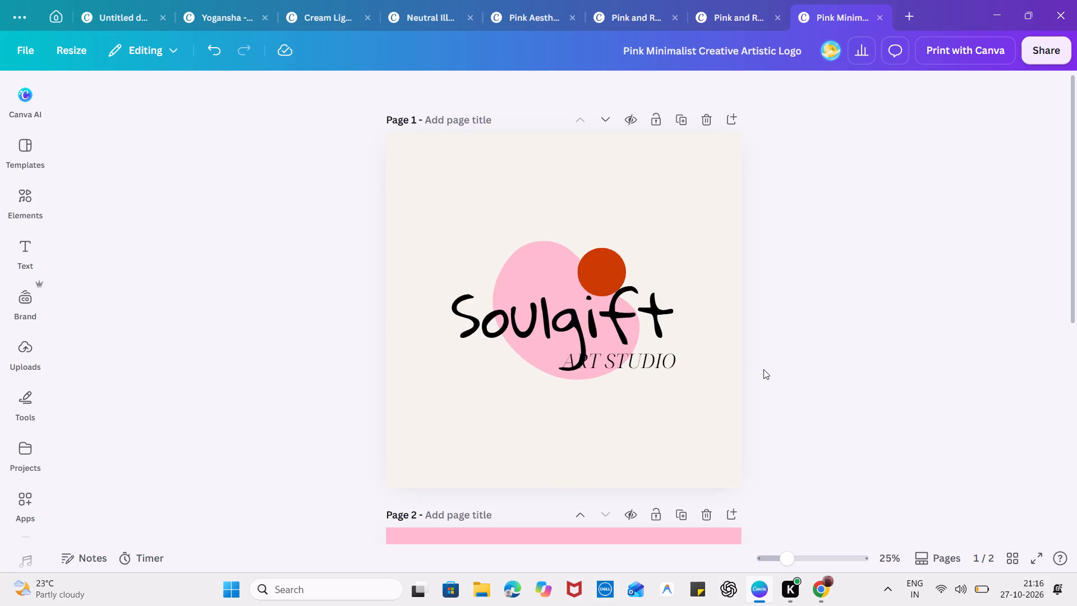
Browse the templates similar to "Brigitte" and start customizing the Black And White Minimalist Creative Studio Logo.
{"action": "left_click", "coordinate": [61, 8]}
{"action": "scroll", "coordinate": [351, 430], "scroll_direction": "down", "scroll_amount": 2}
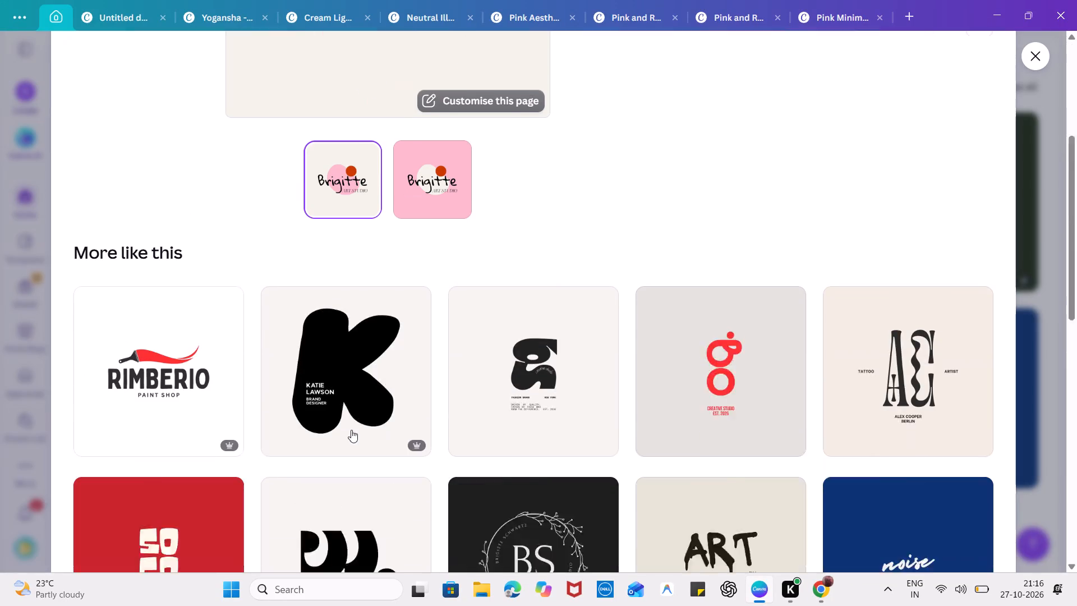
{"action": "scroll", "coordinate": [351, 430], "scroll_direction": "down", "scroll_amount": 7}
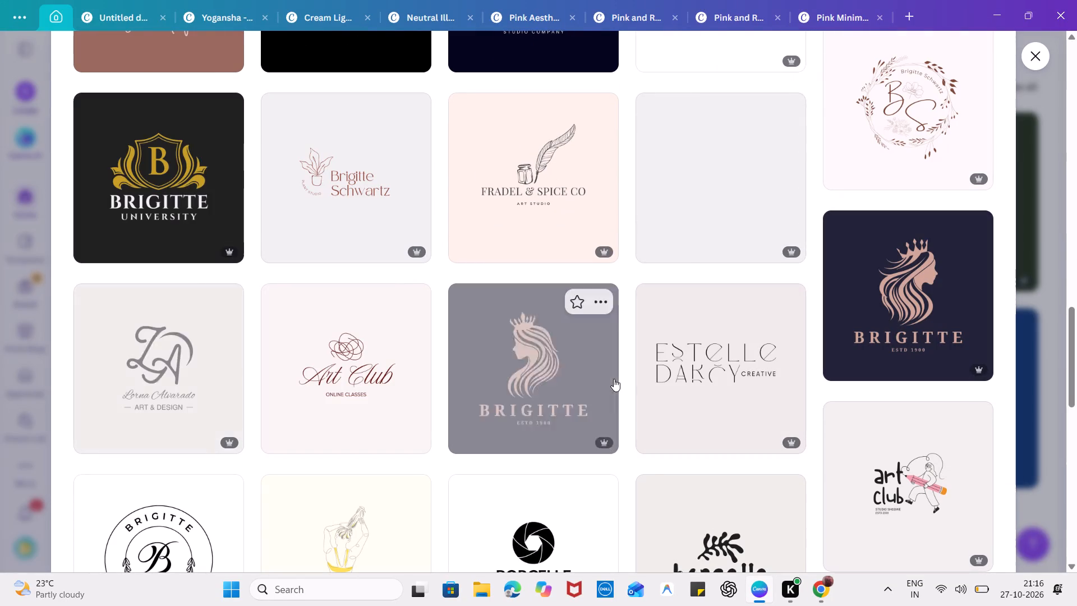
{"action": "scroll", "coordinate": [784, 368], "scroll_direction": "down", "scroll_amount": 3}
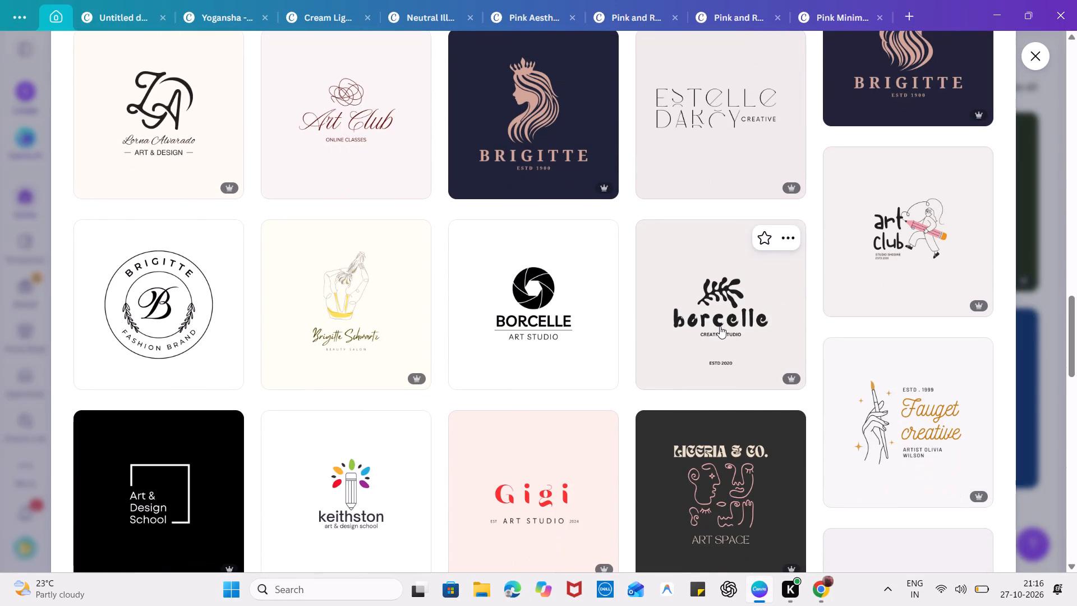
{"action": "left_click", "coordinate": [720, 326]}
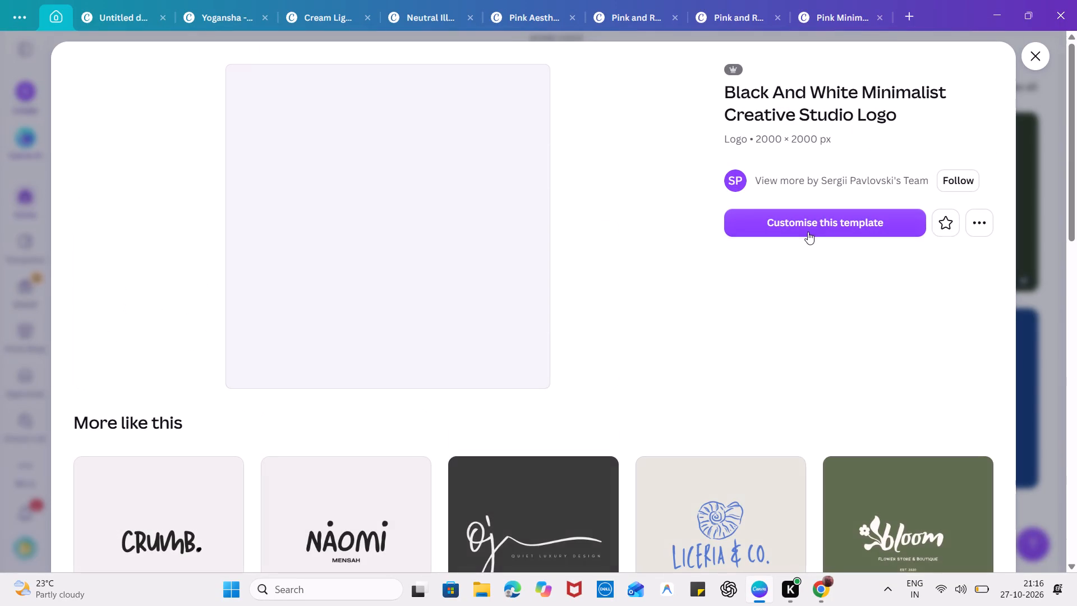
{"action": "left_click", "coordinate": [809, 231]}
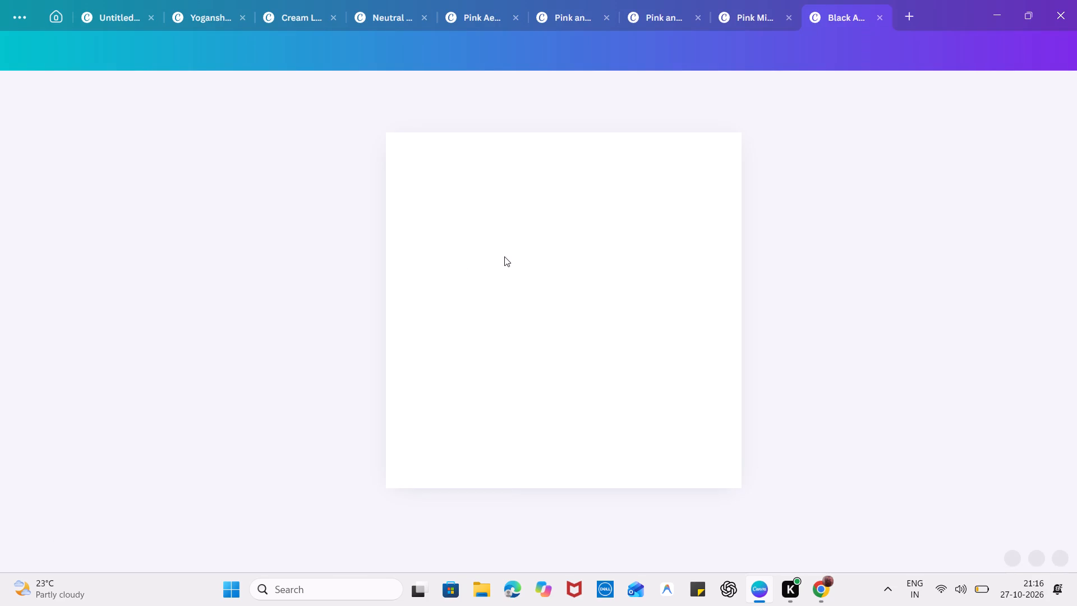
Replace the "borcelle" heading with "Soulgift".
{"action": "double_click", "coordinate": [563, 344]}
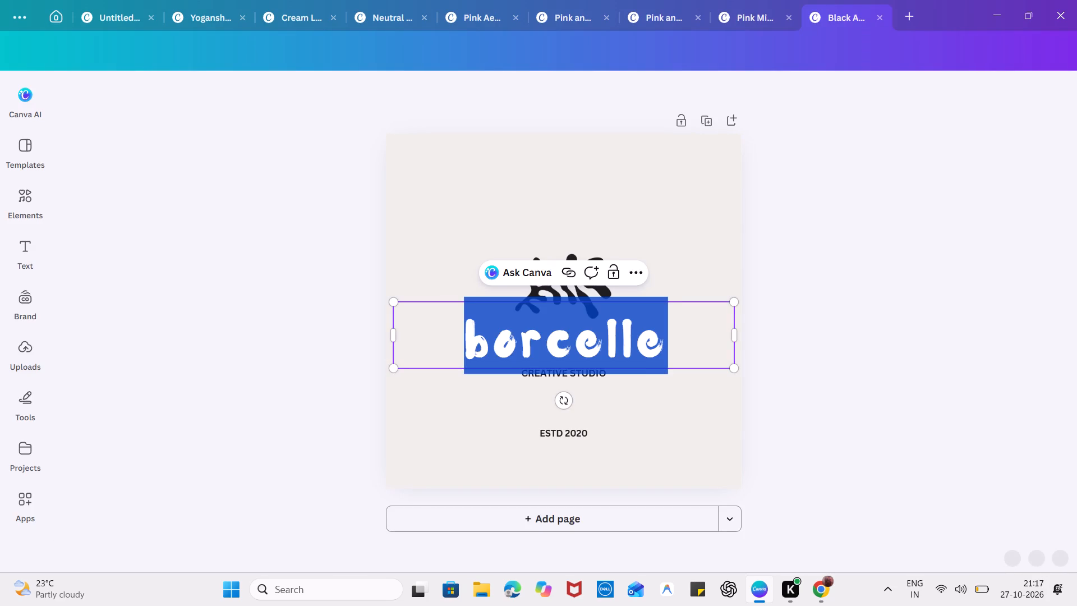
{"action": "type", "text": "Soulgift"}
Copy the brush-style "Soulgift" text box onto the empty page 3 of the Pink and Red Playful Children's Boutique Logo.
{"action": "key", "text": "ctrl+c"}
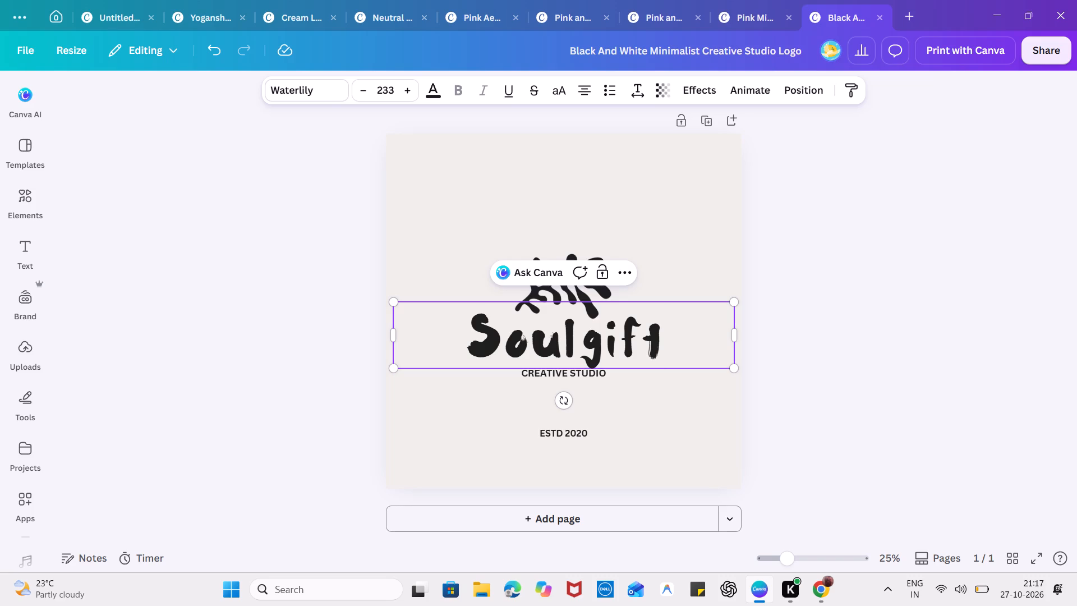
{"action": "left_click", "coordinate": [635, 25]}
{"action": "scroll", "coordinate": [653, 346], "scroll_direction": "down", "scroll_amount": 14}
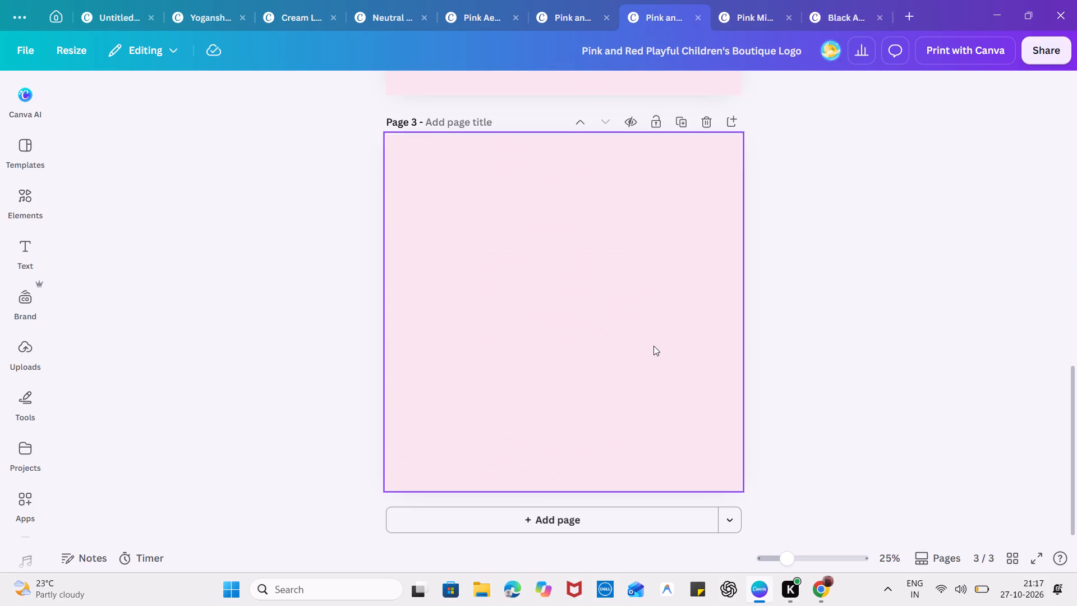
{"action": "key", "text": "ctrl+v"}
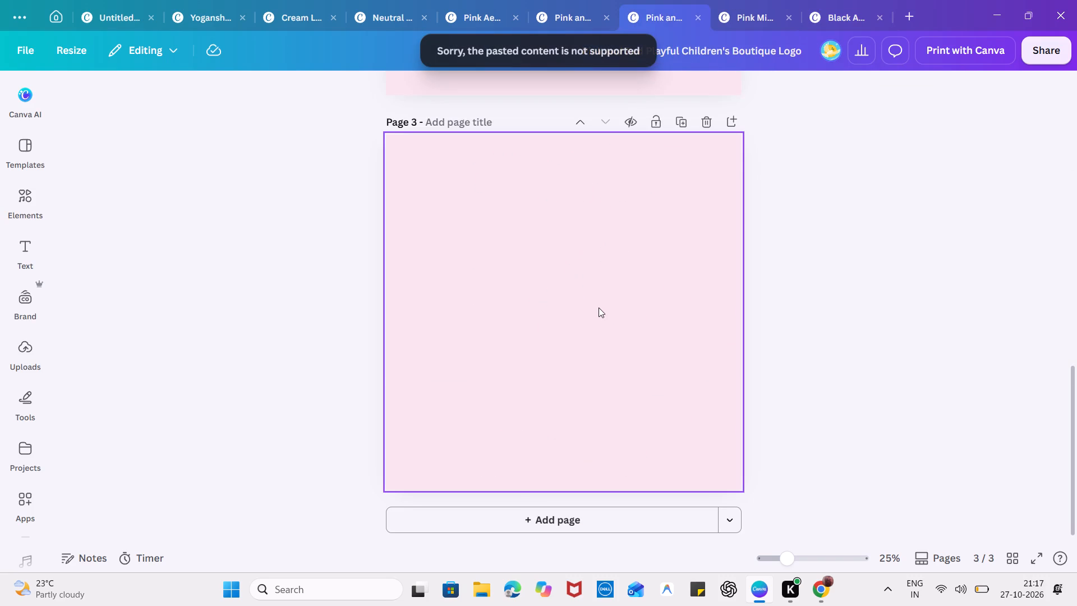
{"action": "left_click", "coordinate": [837, 18]}
{"action": "left_click", "coordinate": [672, 343]}
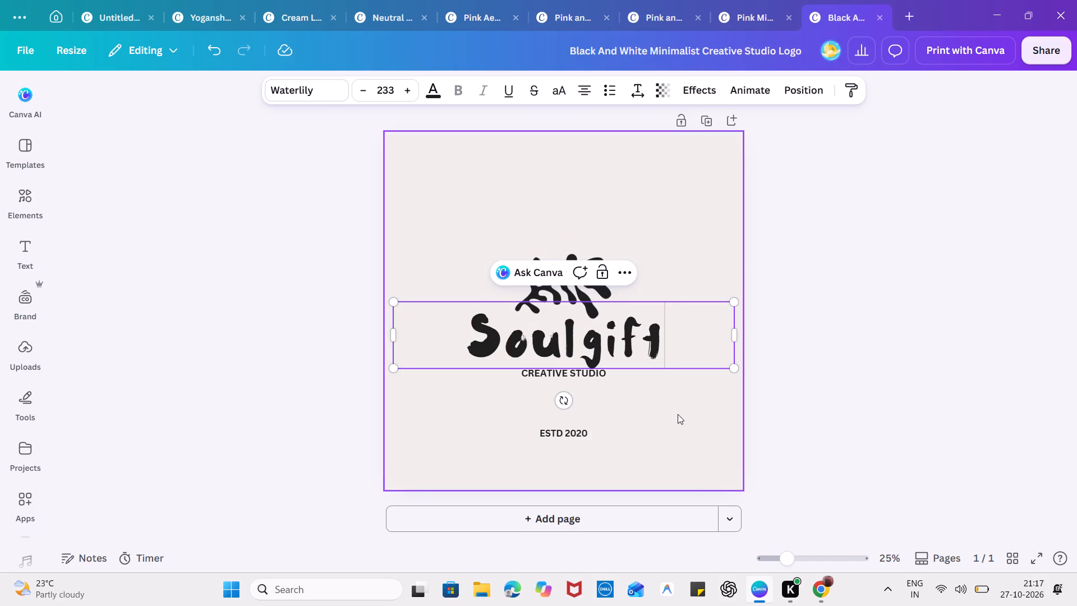
{"action": "left_click", "coordinate": [676, 416]}
{"action": "left_click", "coordinate": [679, 339]}
{"action": "key", "text": "ctrl+c"}
{"action": "left_click", "coordinate": [660, 14]}
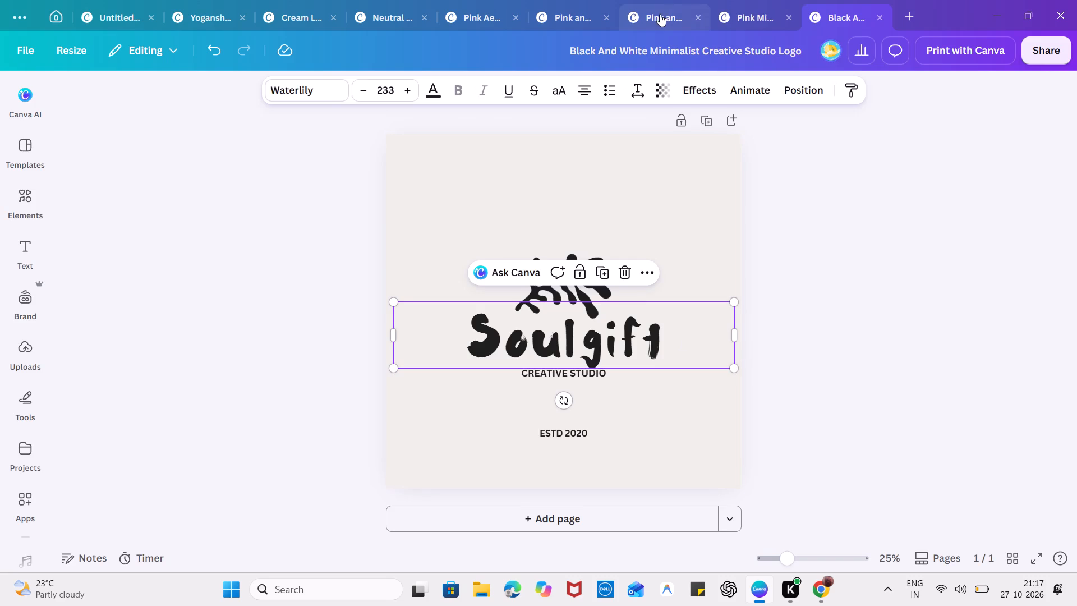
{"action": "double_click", "coordinate": [687, 355]}
{"action": "key", "text": "ctrl+v"}
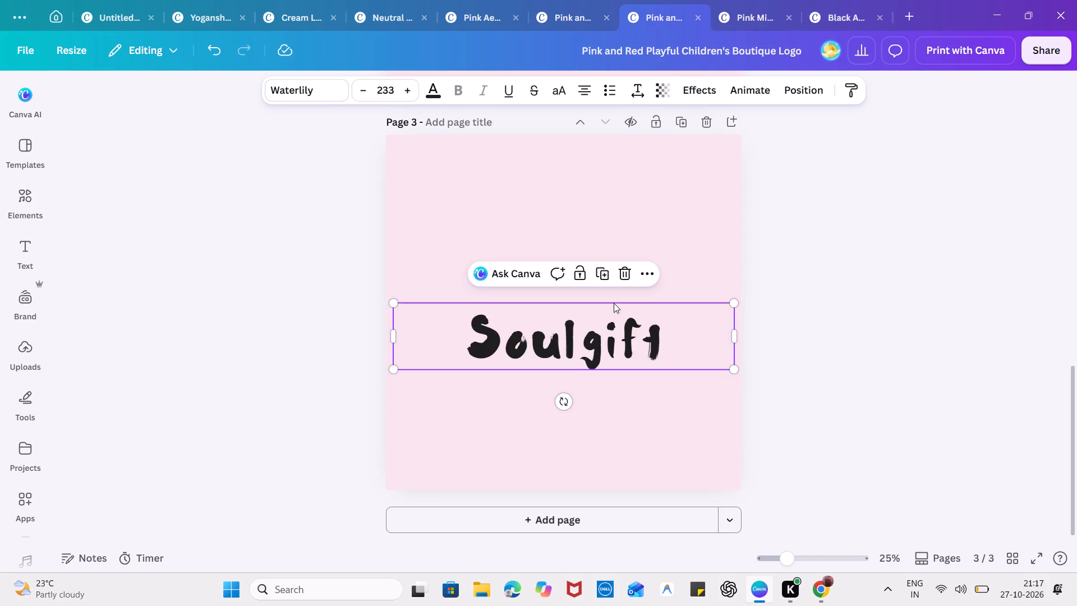
Copy the "CREATIVE STUDIO" tagline from the black-and-white logo onto page 3 of the Pink and Red Playful Children's Boutique Logo.
{"action": "left_click", "coordinate": [850, 10]}
{"action": "left_click", "coordinate": [572, 376]}
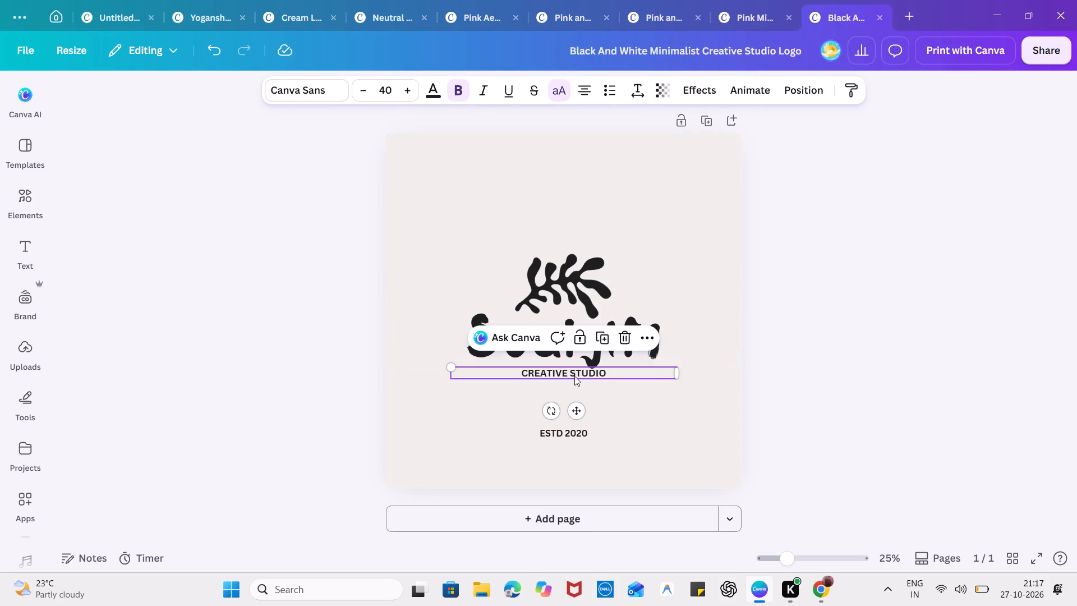
{"action": "key", "text": "ctrl+c"}
{"action": "left_click", "coordinate": [742, 16]}
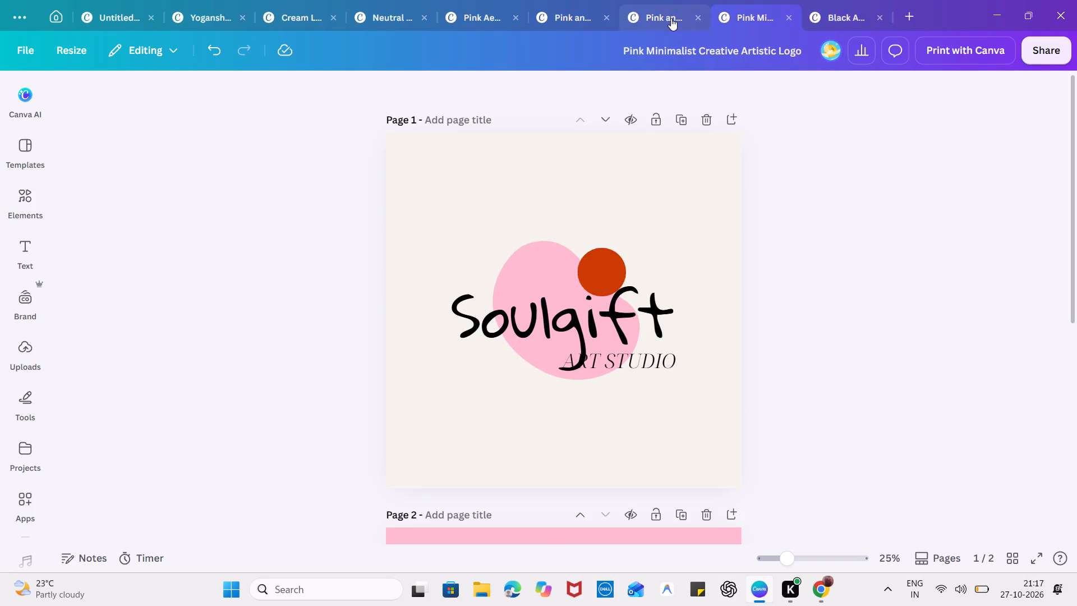
{"action": "left_click", "coordinate": [670, 18]}
{"action": "key", "text": "ctrl+v"}
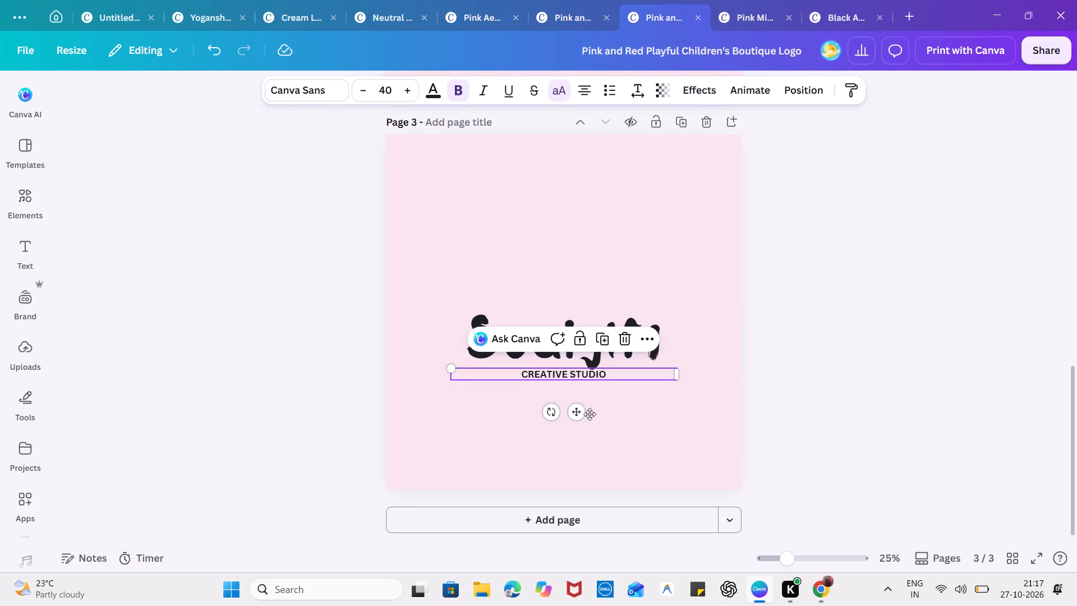
{"action": "left_click", "coordinate": [623, 431]}
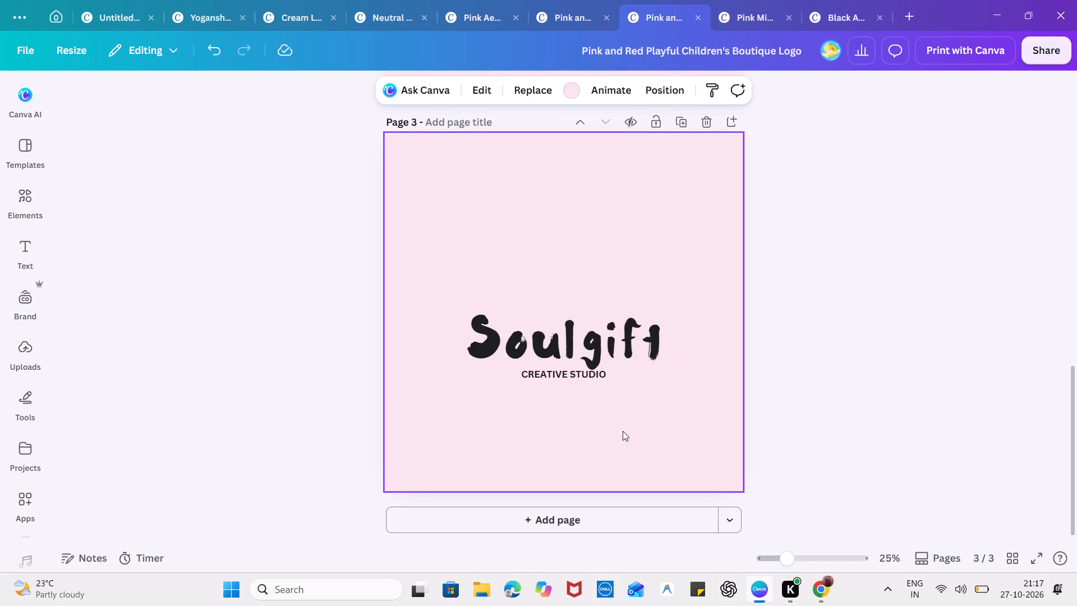
Move the "Soulgift" heading and "CREATIVE STUDIO" tagline up together to the centre of page 3.
{"action": "key", "text": "ctrl+a"}
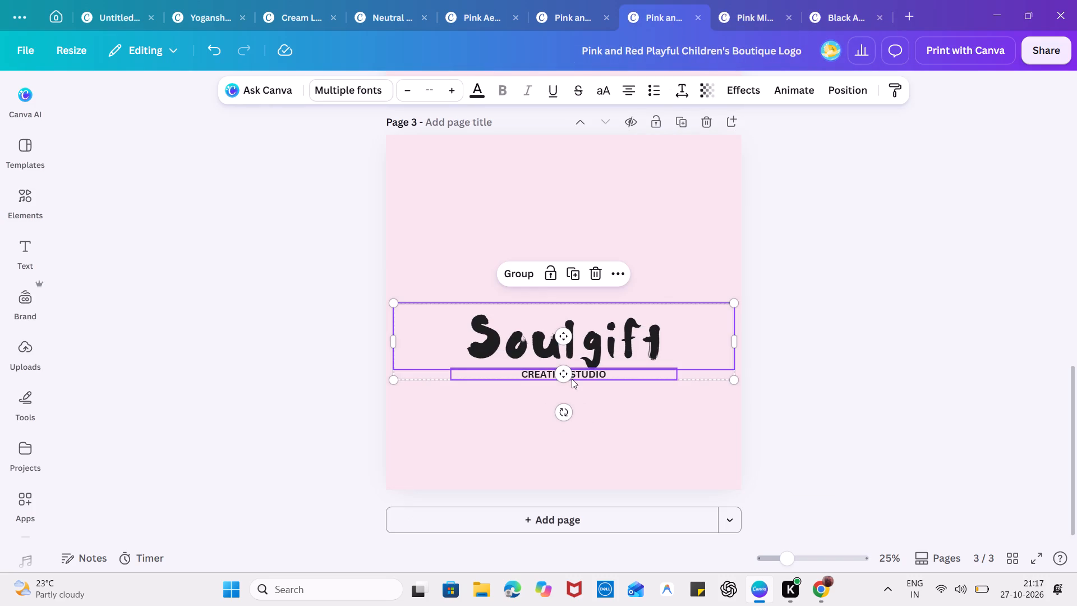
{"action": "left_click_drag", "start_coordinate": [595, 410], "coordinate": [598, 392]}
{"action": "key", "text": "ctrl+a"}
{"action": "left_click_drag", "start_coordinate": [672, 334], "coordinate": [670, 301]}
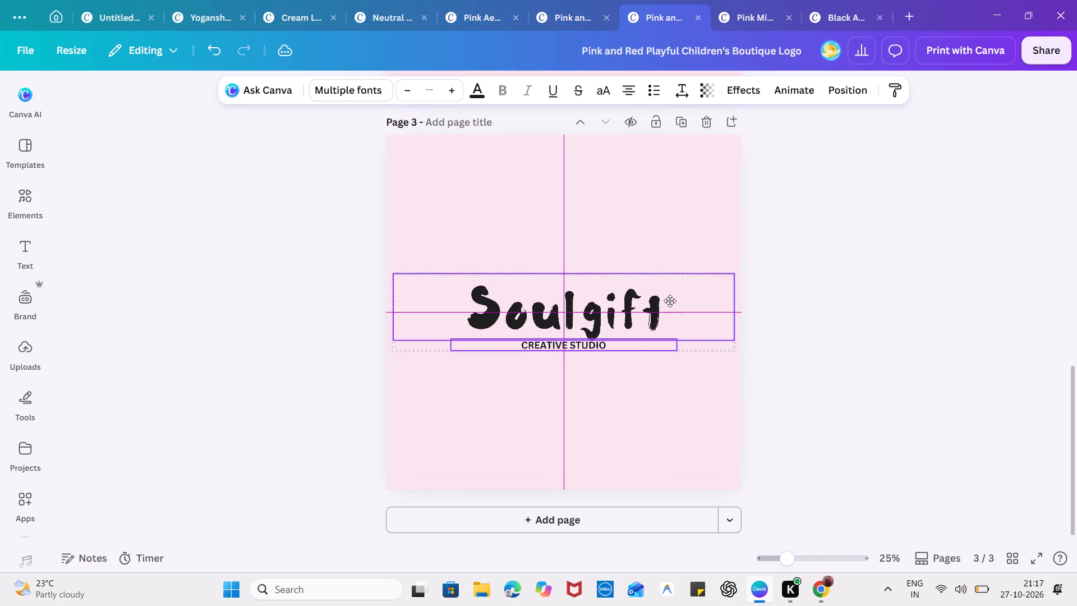
Nudge the "Soulgift" heading and "CREATIVE STUDIO" tagline together into the exact centre of page 3.
{"action": "left_click_drag", "start_coordinate": [670, 301], "coordinate": [669, 306]}
{"action": "left_click", "coordinate": [773, 328]}
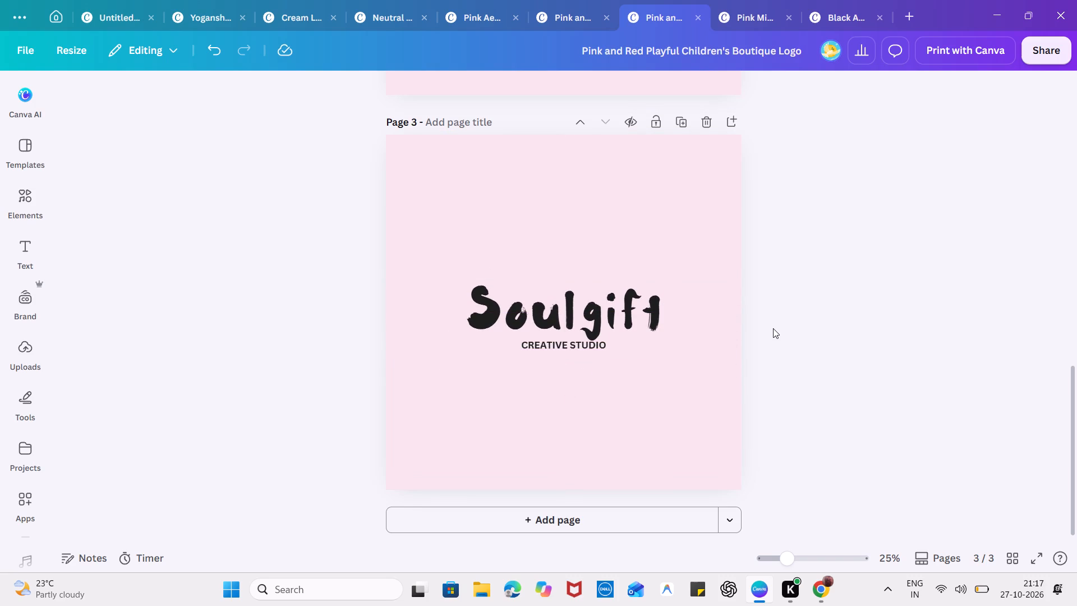
{"action": "left_click", "coordinate": [587, 349]}
{"action": "left_click", "coordinate": [622, 372]}
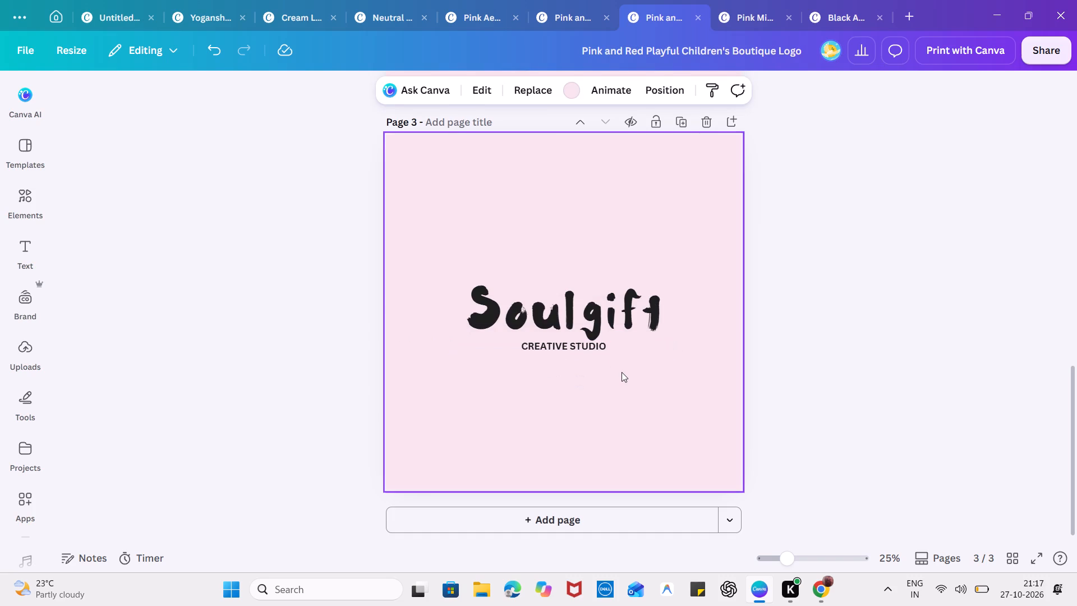
Add page 4 to the Pink and Red Playful Children's Boutique Logo and delete its pink background.
{"action": "left_click", "coordinate": [845, 16]}
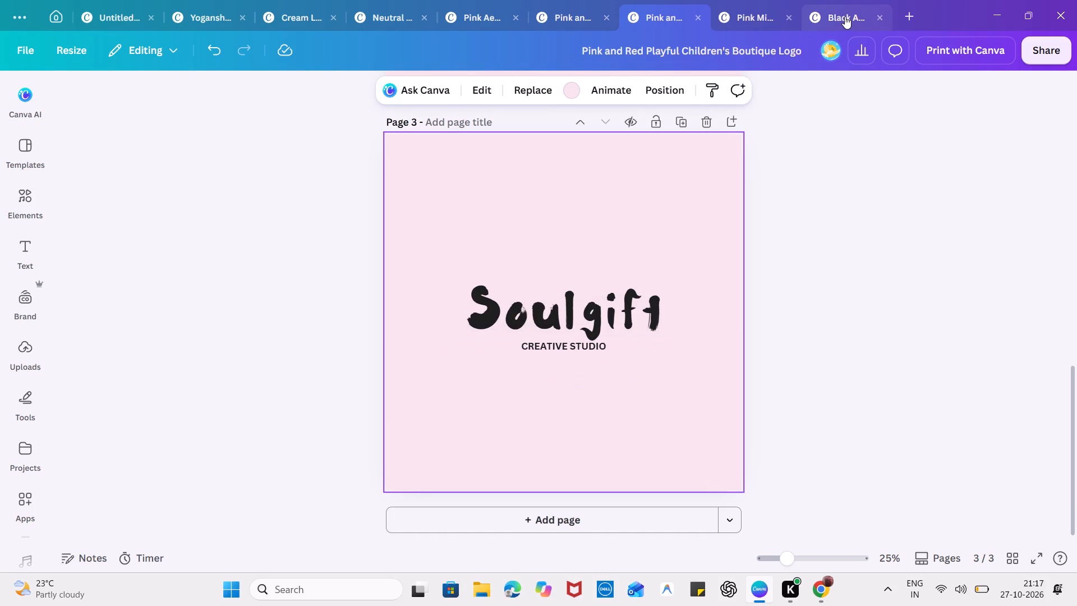
{"action": "scroll", "coordinate": [776, 284], "scroll_direction": "down", "scroll_amount": 2}
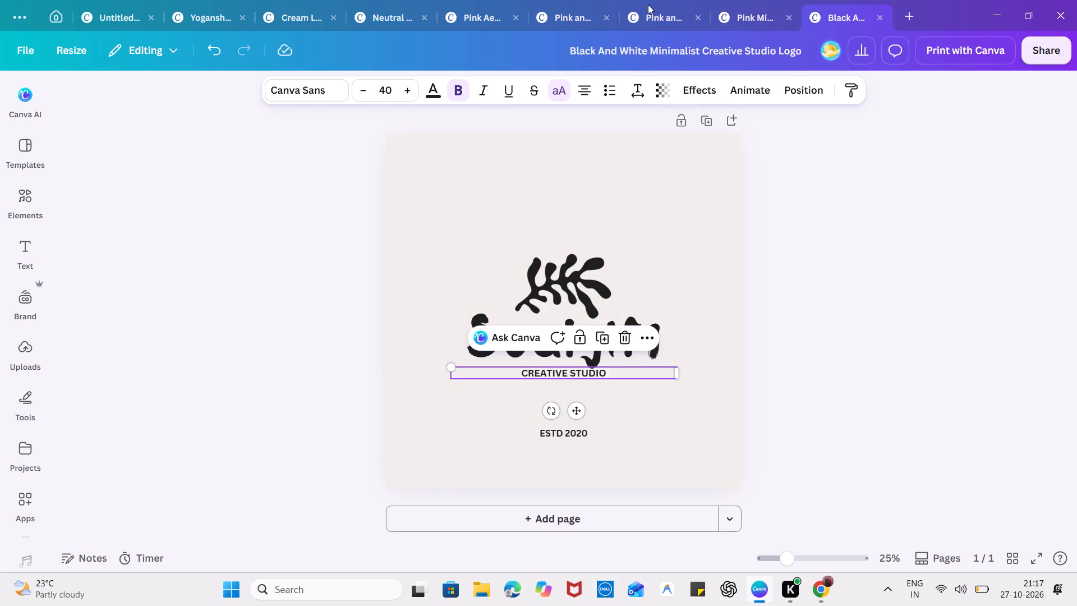
{"action": "left_click", "coordinate": [648, 8]}
{"action": "scroll", "coordinate": [835, 319], "scroll_direction": "down", "scroll_amount": 2}
{"action": "left_click", "coordinate": [560, 511]}
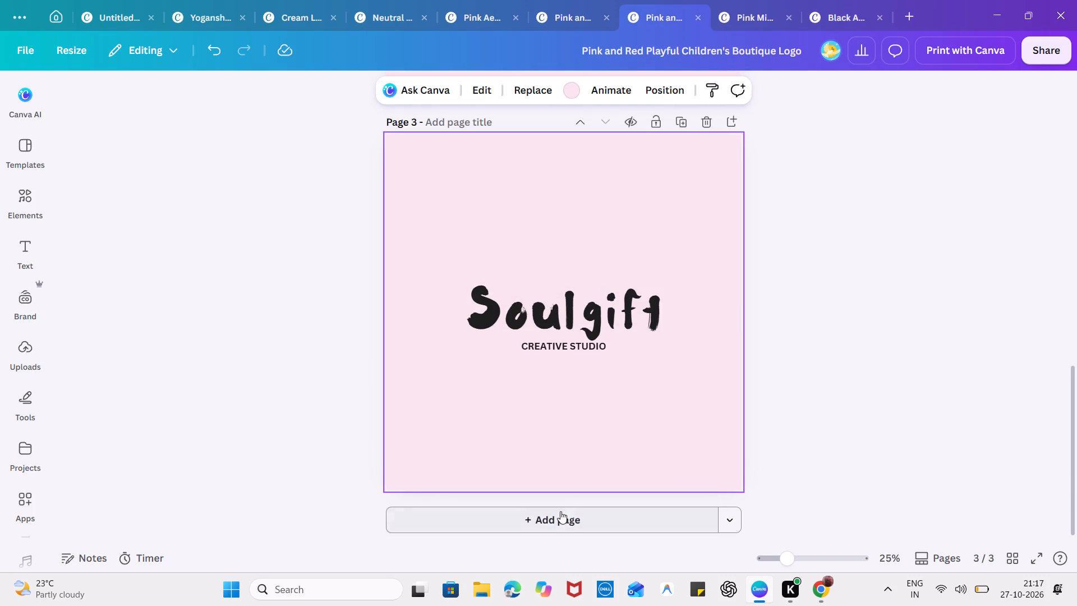
{"action": "left_click", "coordinate": [618, 269]}
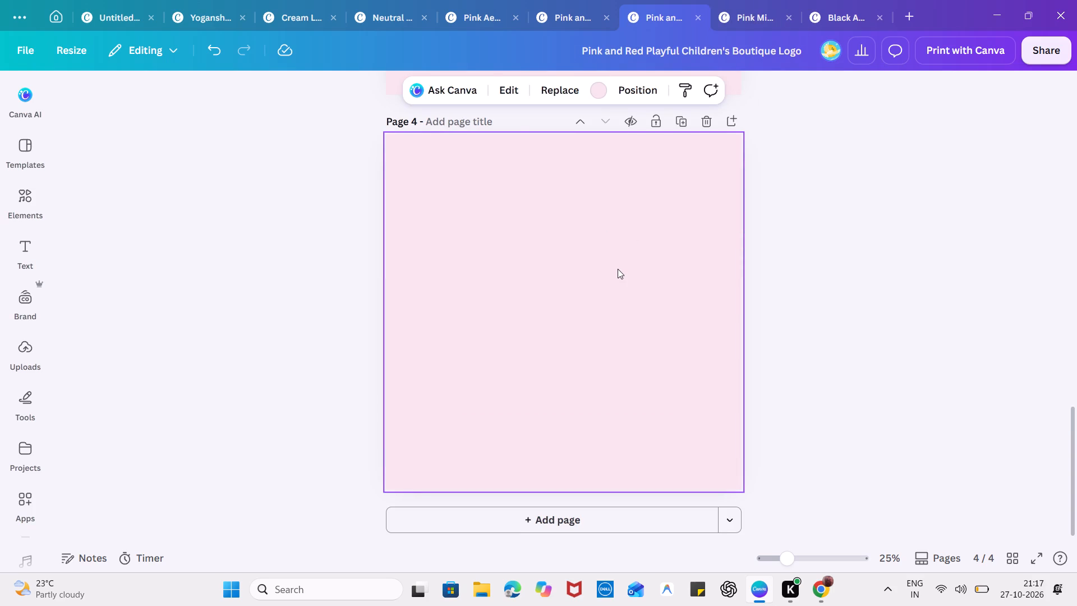
{"action": "key", "text": "Delete"}
{"action": "left_click", "coordinate": [574, 290]}
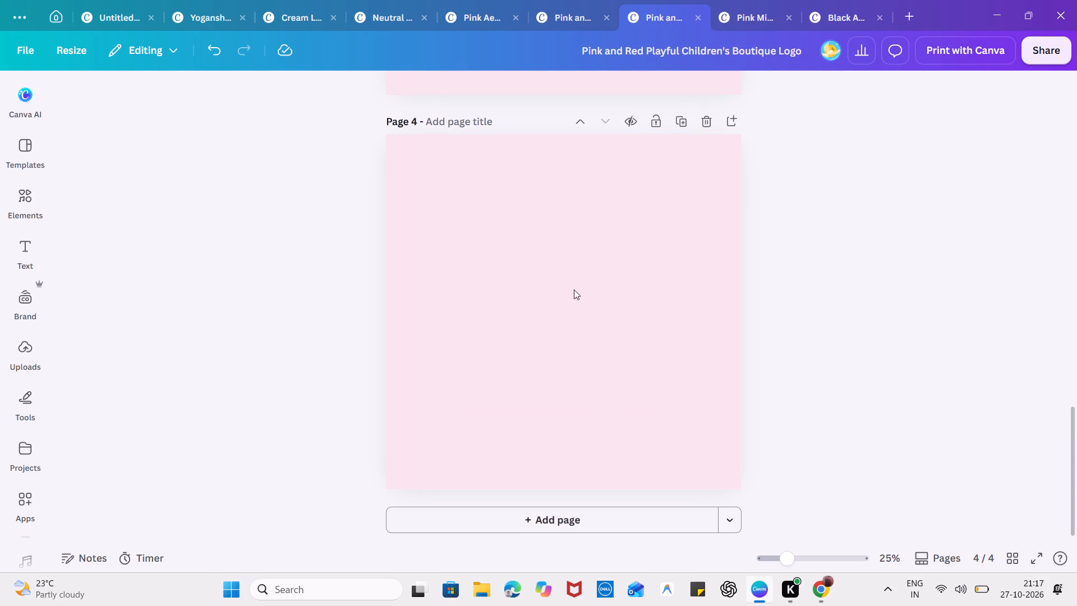
{"action": "key", "text": "Delete"}
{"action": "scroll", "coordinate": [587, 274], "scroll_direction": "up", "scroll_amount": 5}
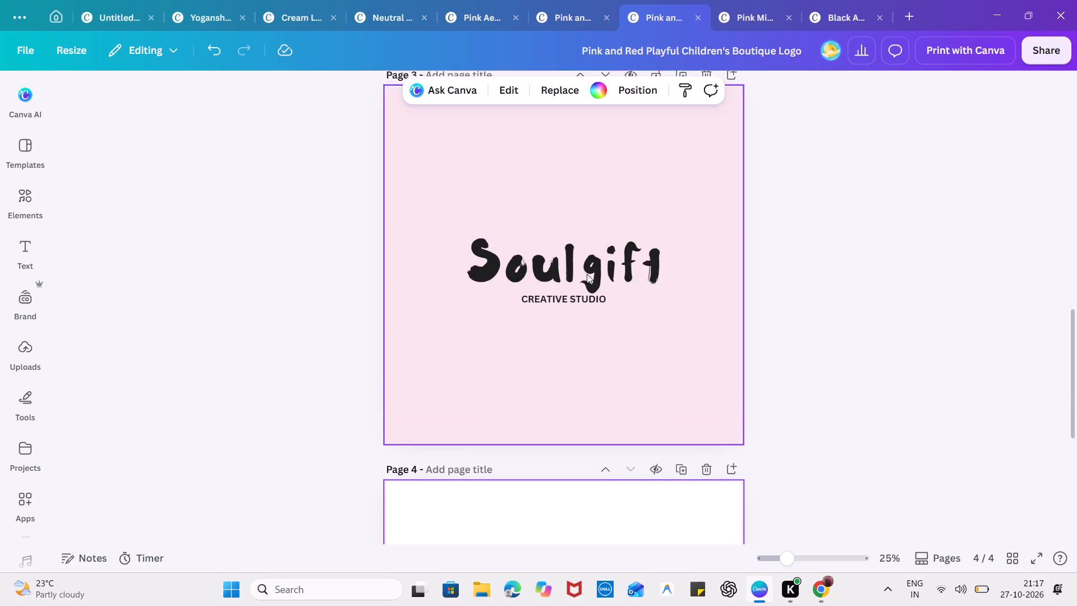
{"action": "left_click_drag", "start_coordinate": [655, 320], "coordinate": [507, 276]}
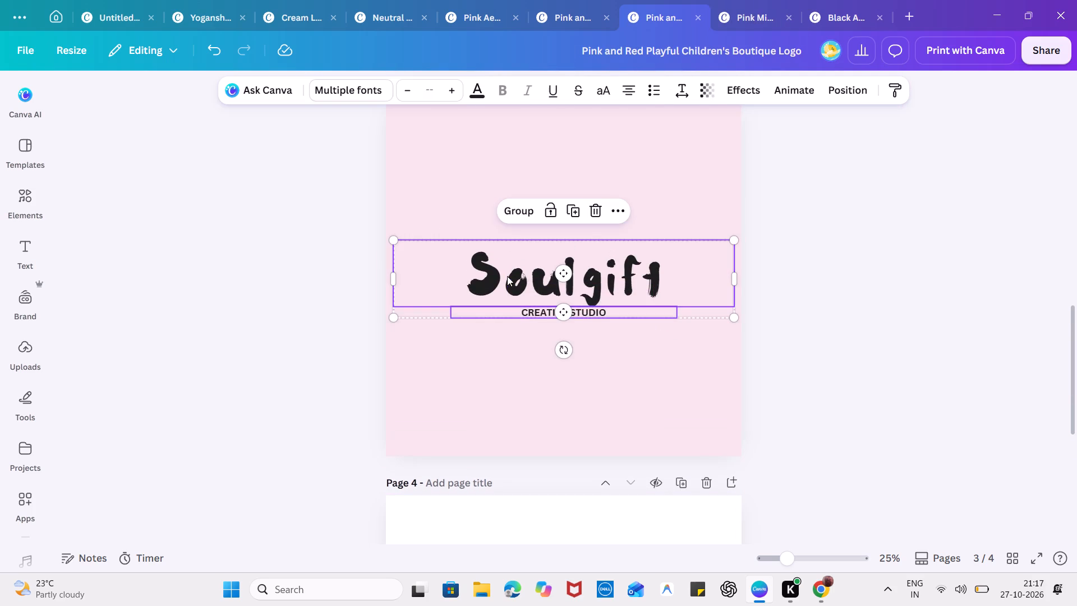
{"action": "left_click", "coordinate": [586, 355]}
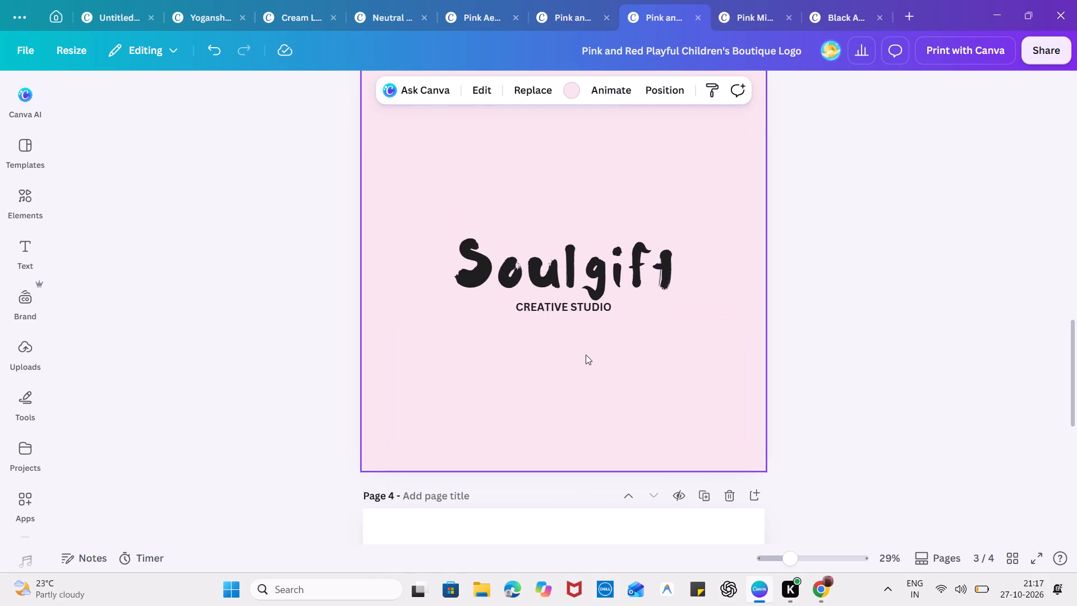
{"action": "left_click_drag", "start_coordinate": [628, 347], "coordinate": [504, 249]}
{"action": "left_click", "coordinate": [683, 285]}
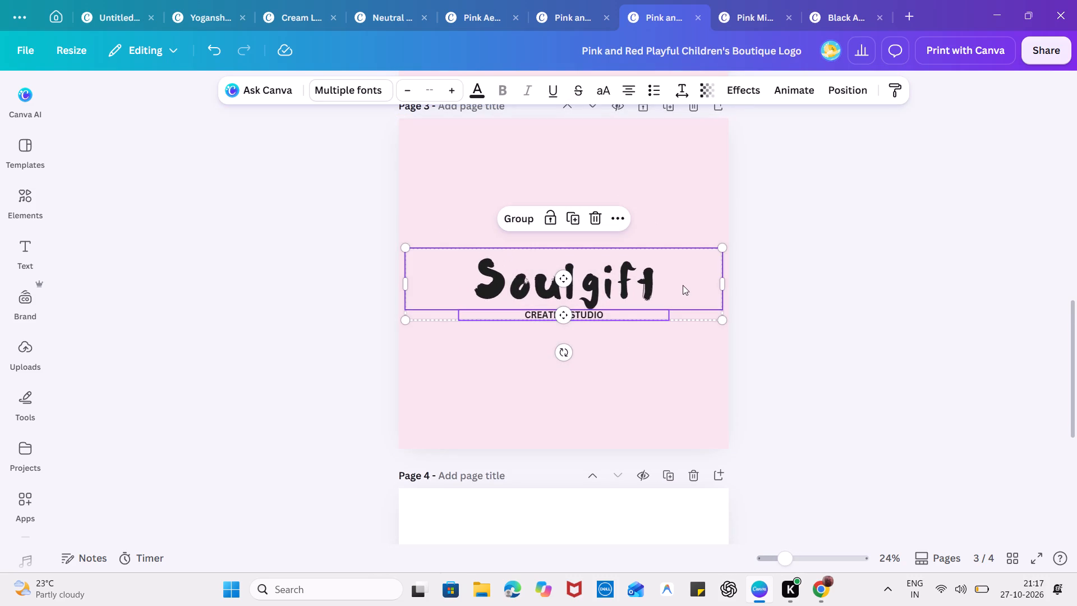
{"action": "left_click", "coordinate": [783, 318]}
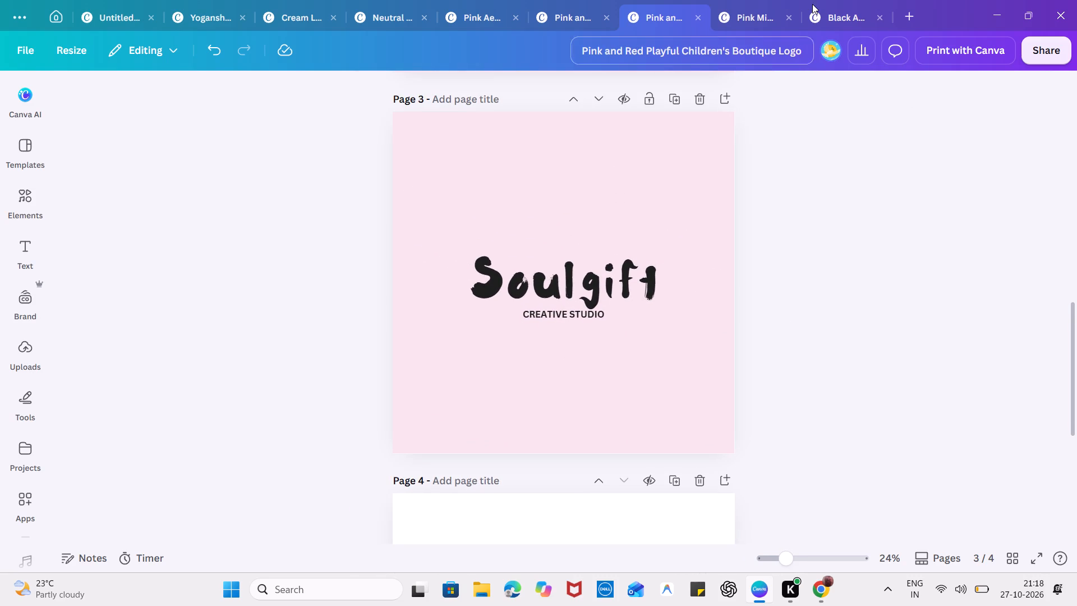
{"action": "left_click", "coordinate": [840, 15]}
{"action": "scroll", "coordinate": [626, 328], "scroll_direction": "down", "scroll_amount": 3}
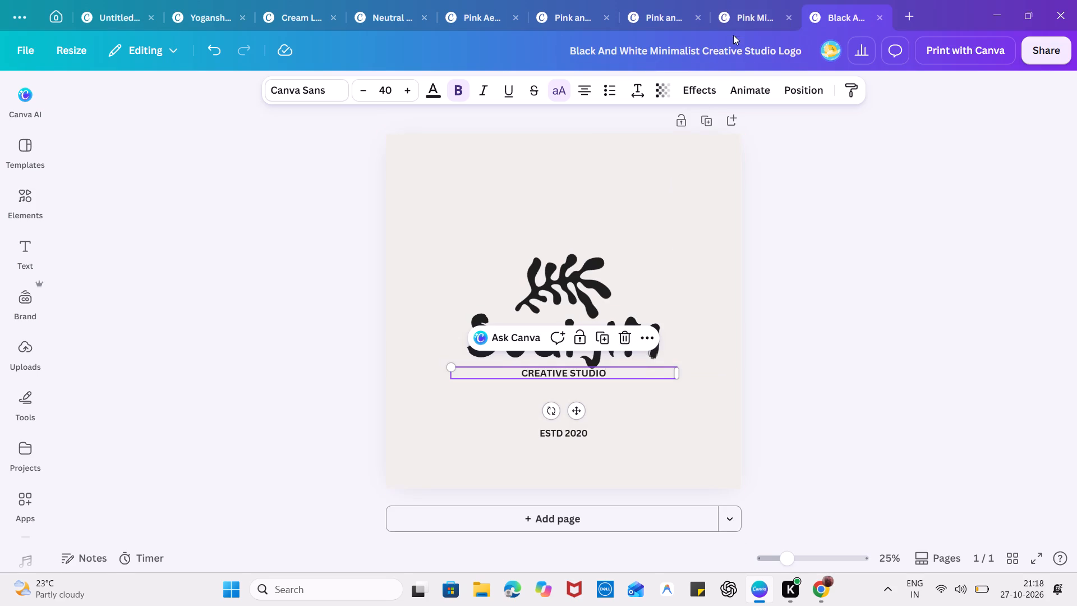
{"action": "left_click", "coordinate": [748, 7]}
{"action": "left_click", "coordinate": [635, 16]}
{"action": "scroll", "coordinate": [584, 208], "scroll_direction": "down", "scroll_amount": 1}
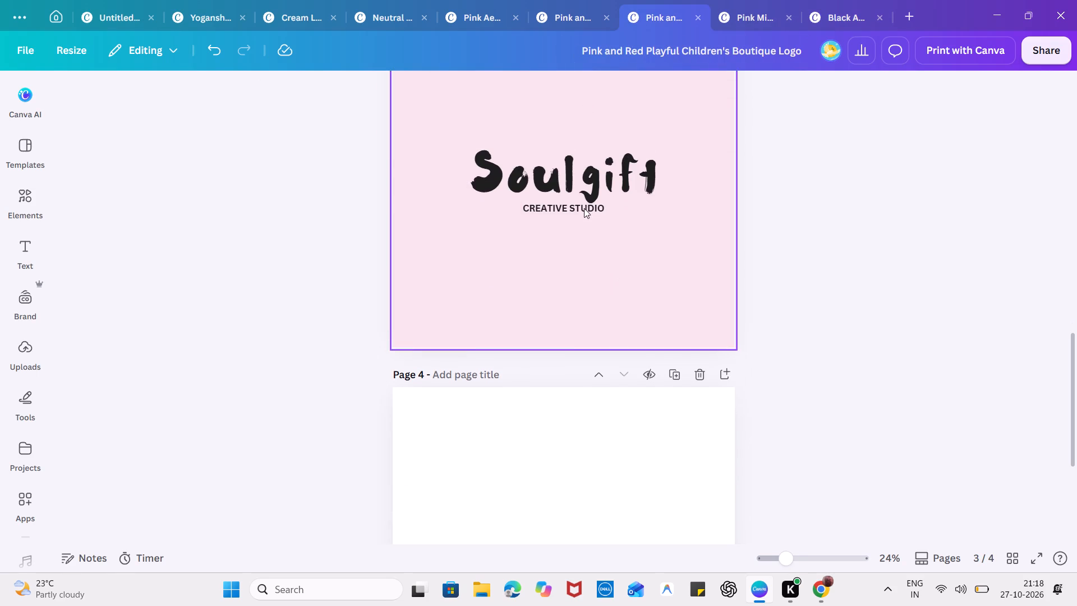
Delete the leaf graphic and the "CREATIVE STUDIO" tagline from the Black And White Minimalist Creative Studio Logo.
{"action": "left_click", "coordinate": [825, 11]}
{"action": "scroll", "coordinate": [582, 334], "scroll_direction": "down", "scroll_amount": 1}
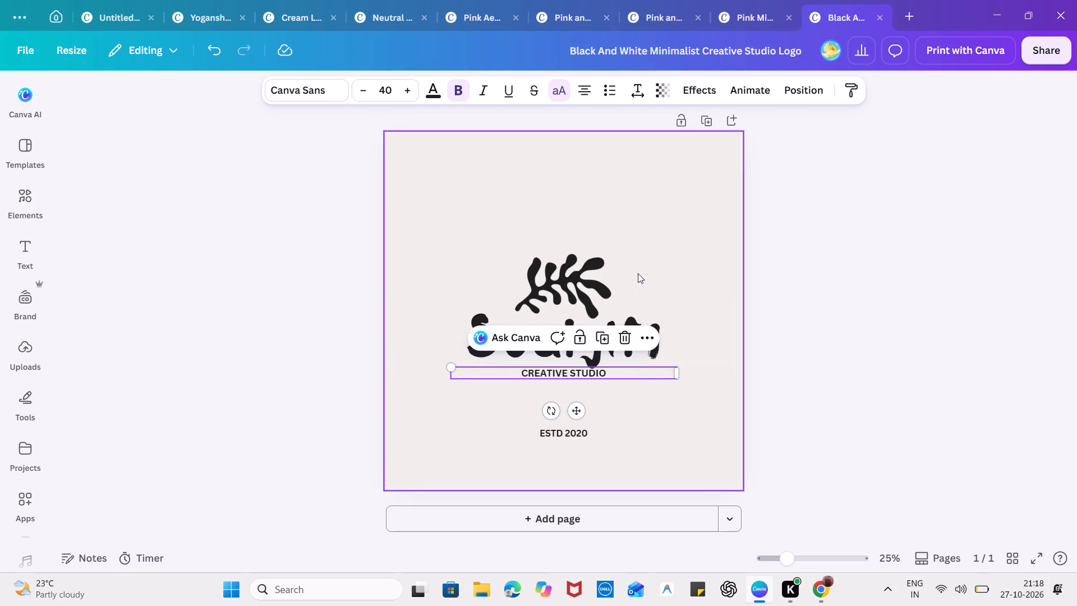
{"action": "left_click", "coordinate": [591, 282]}
{"action": "key", "text": "Delete"}
{"action": "left_click", "coordinate": [581, 383]}
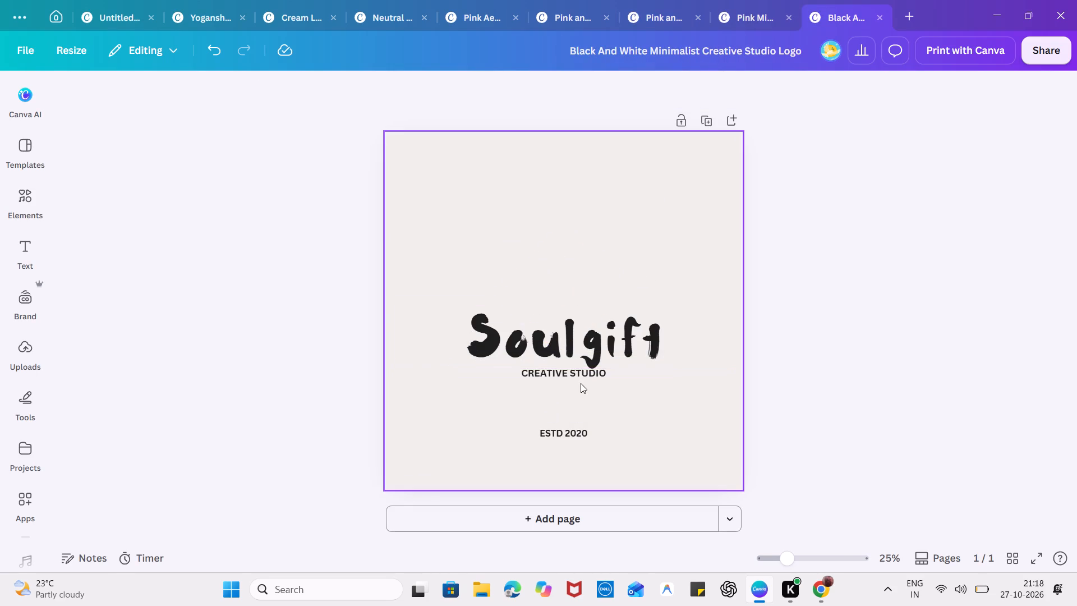
{"action": "left_click", "coordinate": [578, 370]}
{"action": "key", "text": "Delete"}
Move the "Soulgift" heading up to the middle of the Black And White Minimalist Creative Studio Logo.
{"action": "left_click_drag", "start_coordinate": [652, 367], "coordinate": [648, 347]}
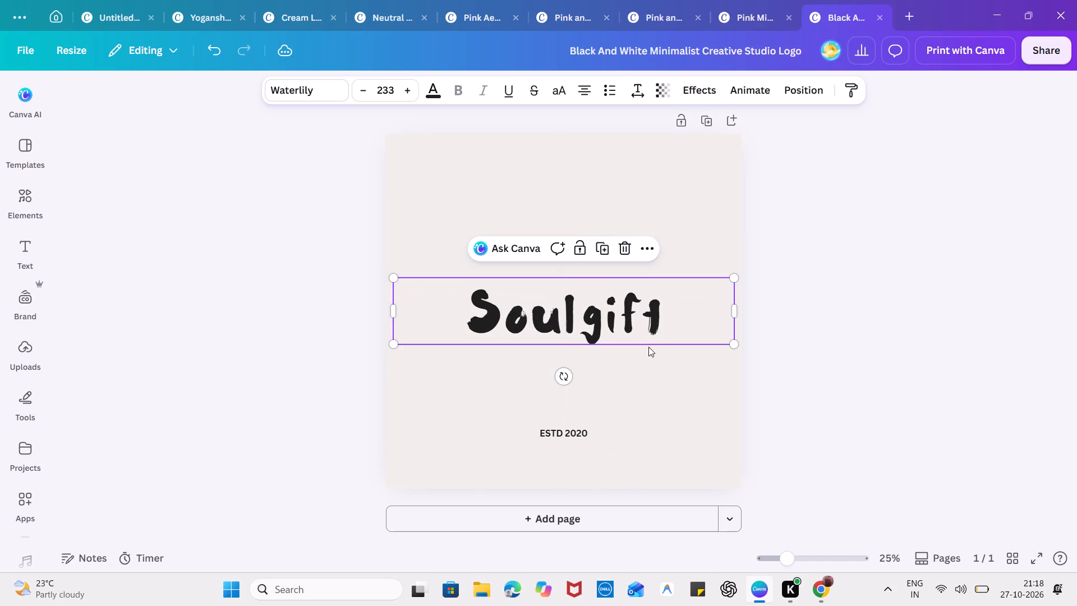
Open the "NAOMI" logo template from the similar designs on the home page for customizing.
{"action": "left_click", "coordinate": [652, 16]}
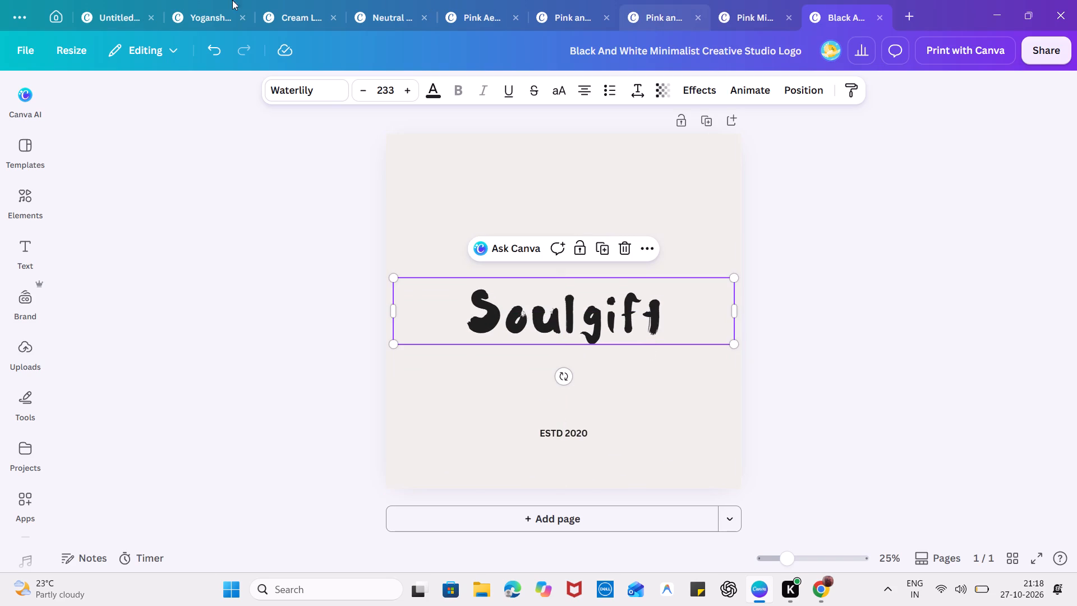
{"action": "left_click", "coordinate": [56, 25]}
{"action": "scroll", "coordinate": [510, 339], "scroll_direction": "down", "scroll_amount": 3}
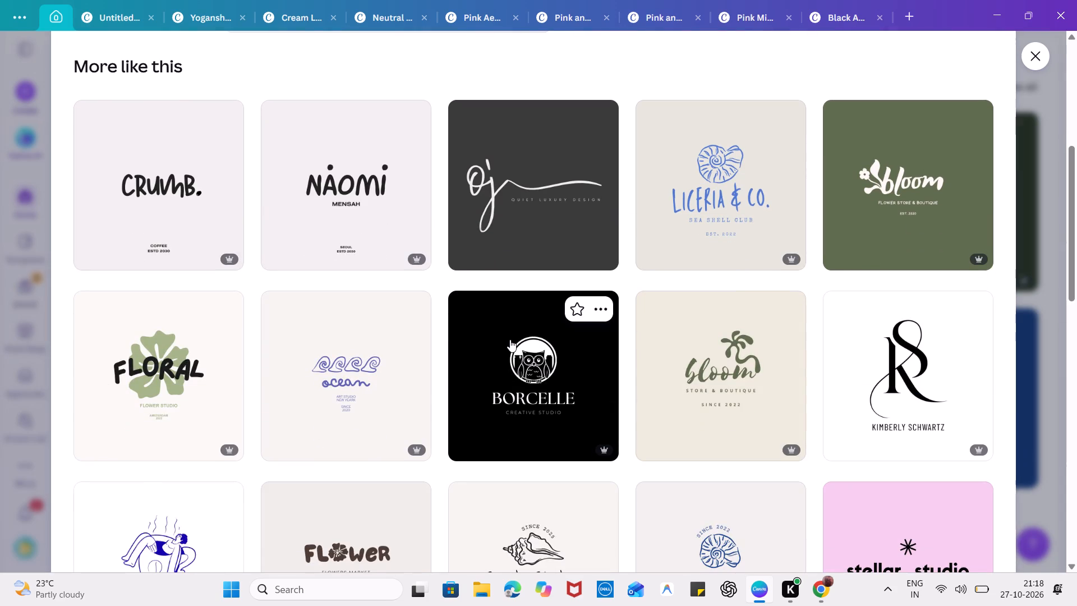
{"action": "left_click", "coordinate": [266, 146]}
{"action": "left_click", "coordinate": [314, 159]}
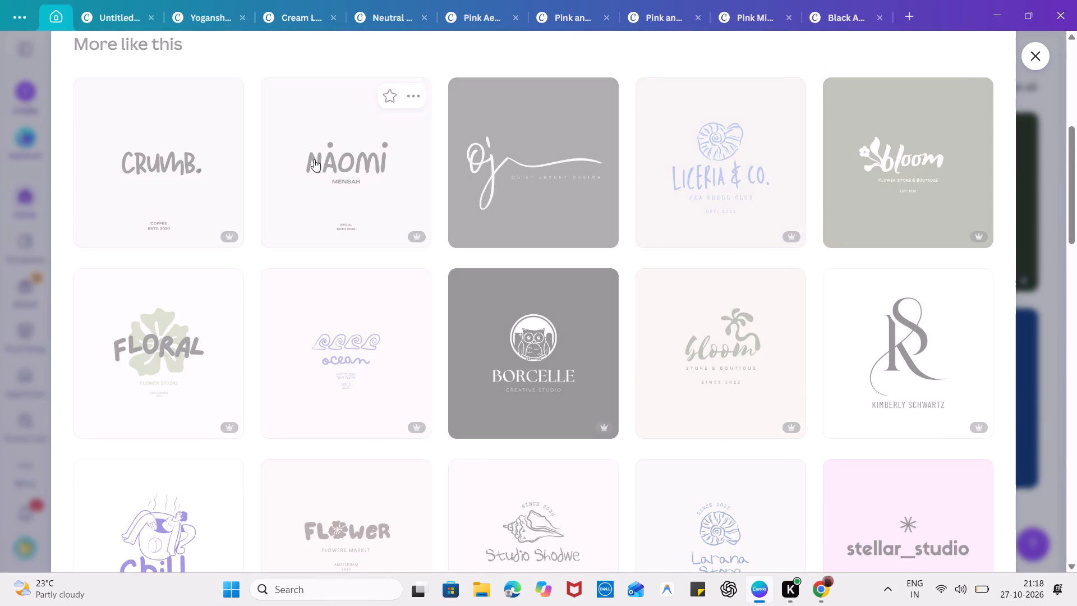
{"action": "left_click", "coordinate": [790, 217]}
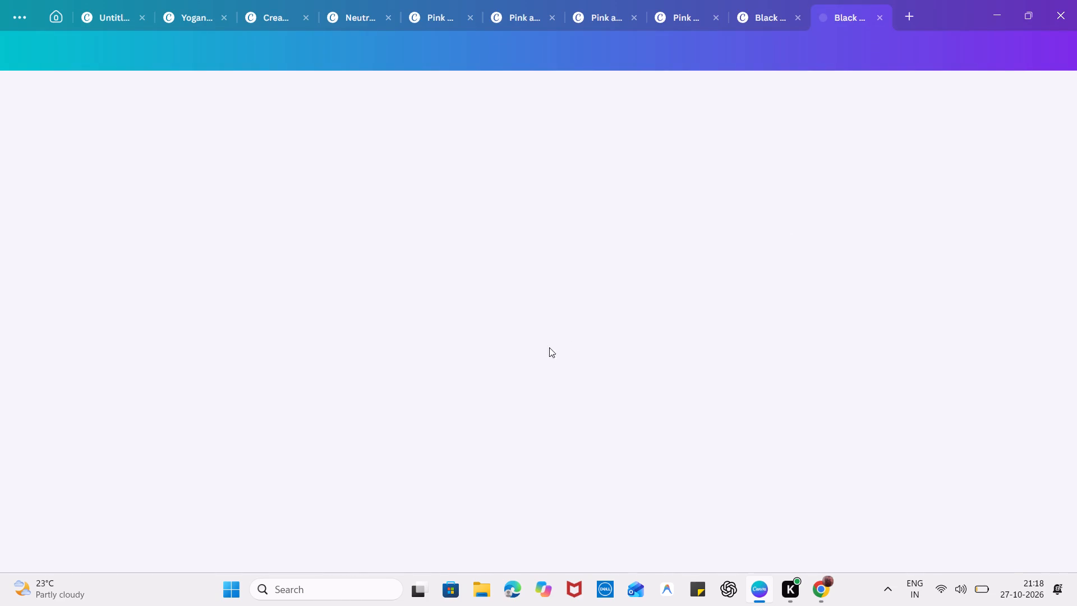
Replace the "NAOMI" heading with "Soulgift" and turn off its all-caps formatting.
{"action": "double_click", "coordinate": [545, 327]}
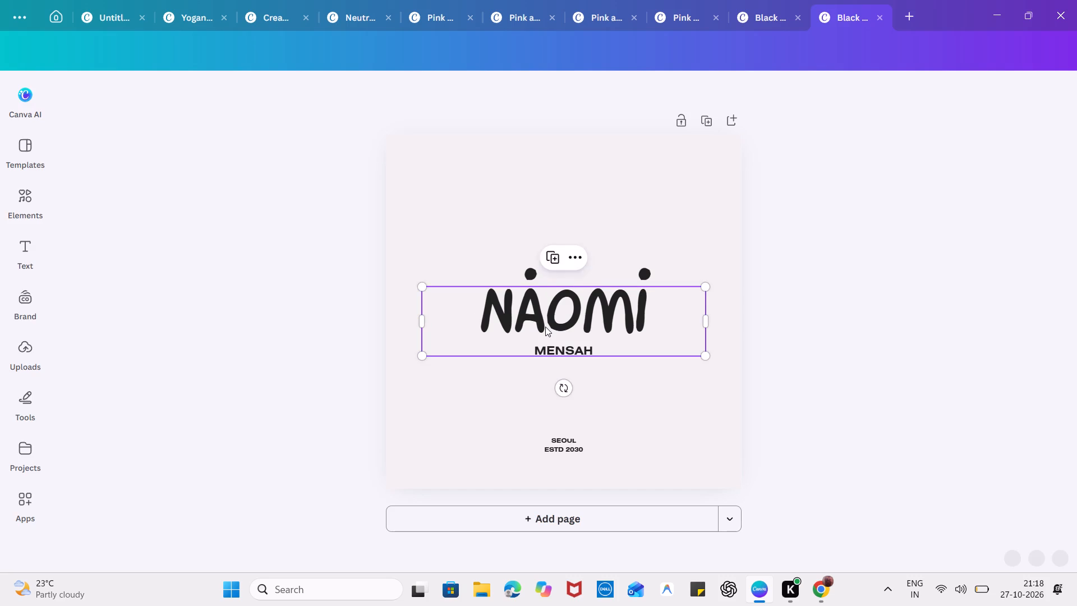
{"action": "double_click", "coordinate": [545, 327]}
{"action": "type", "text": "Soul"}
{"action": "key", "text": "BackSpace"}
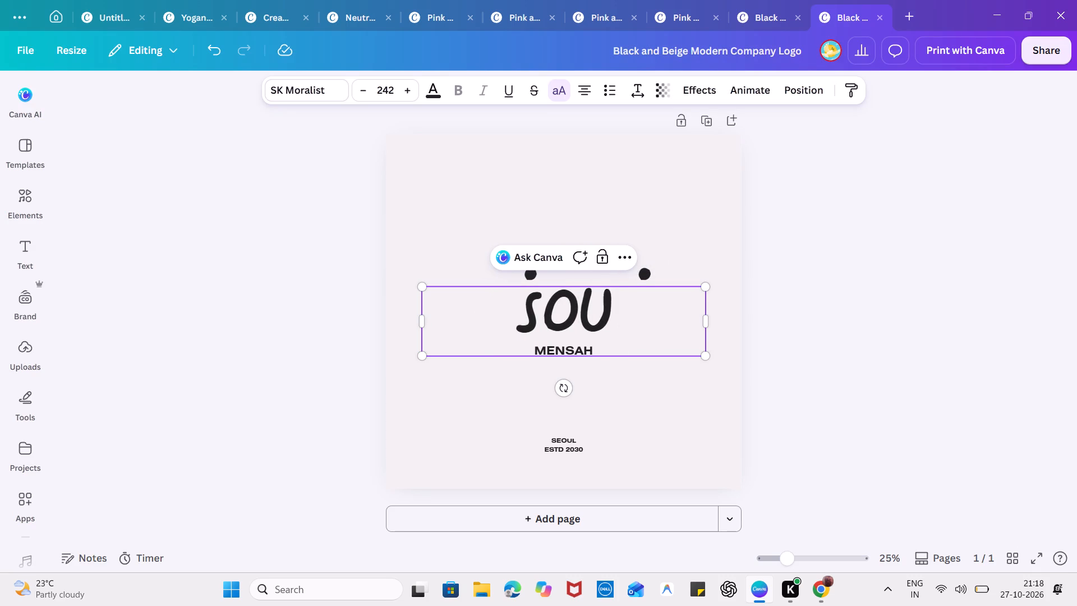
{"action": "key", "text": "BackSpace"}
{"action": "key", "text": "BackSpace"}
{"action": "type", "text": "ouk"}
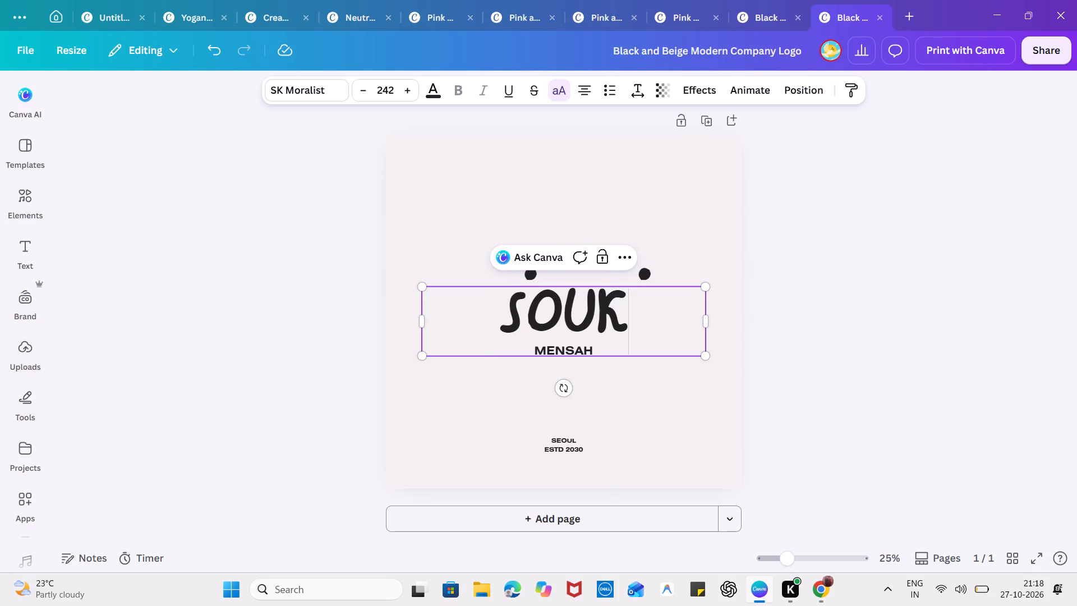
{"action": "key", "text": "BackSpace"}
{"action": "key", "text": "l"}
{"action": "type", "text": "gift"}
{"action": "left_click", "coordinate": [559, 91]}
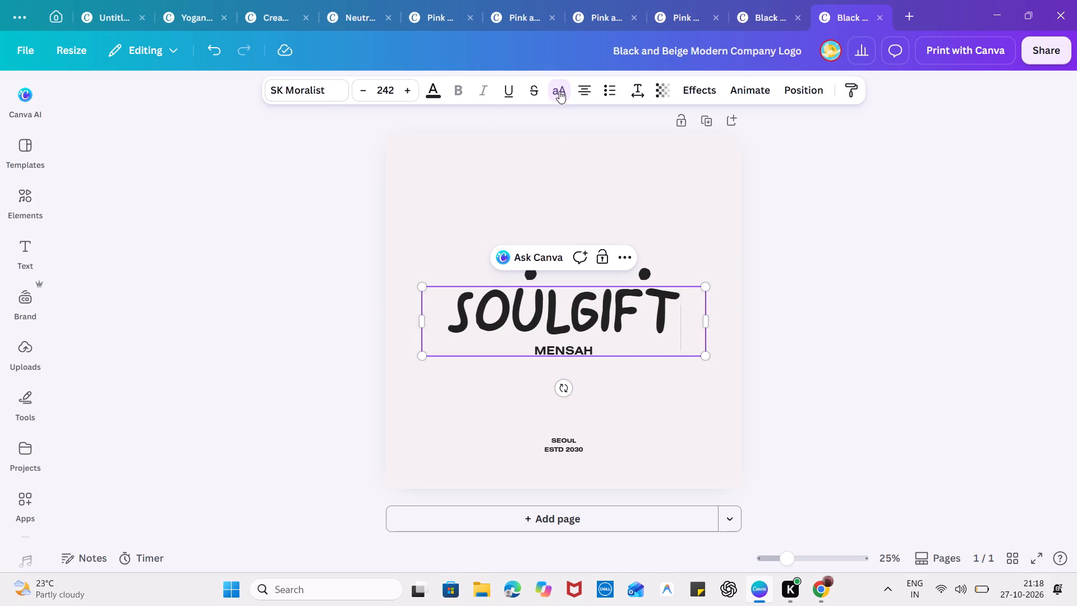
{"action": "left_click", "coordinate": [816, 298]}
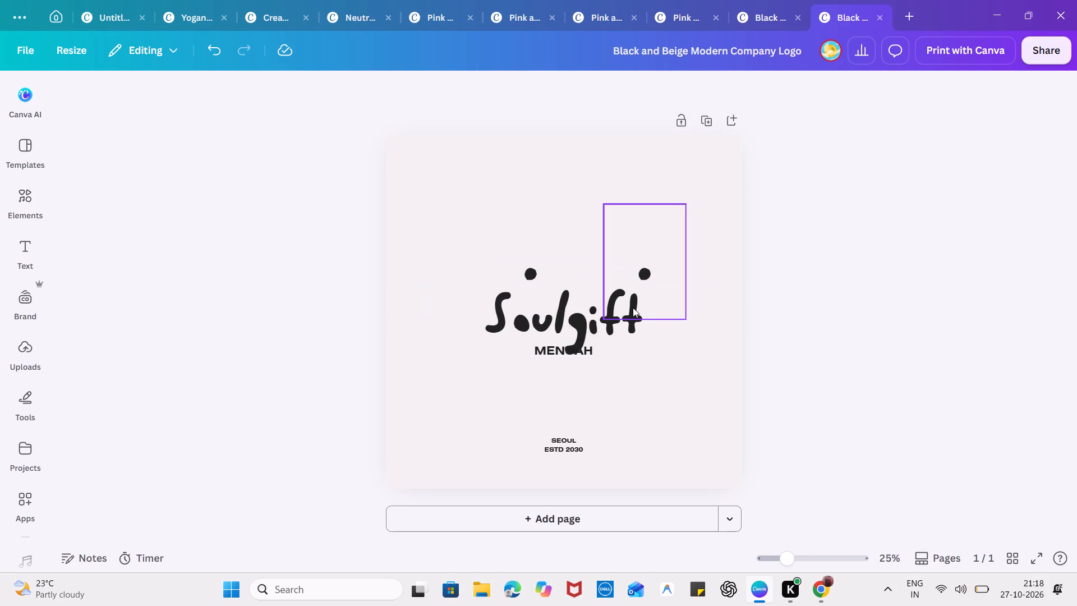
Delete the two black dots above the "Soulgift" heading.
{"action": "left_click", "coordinate": [641, 276]}
{"action": "key", "text": "Delete"}
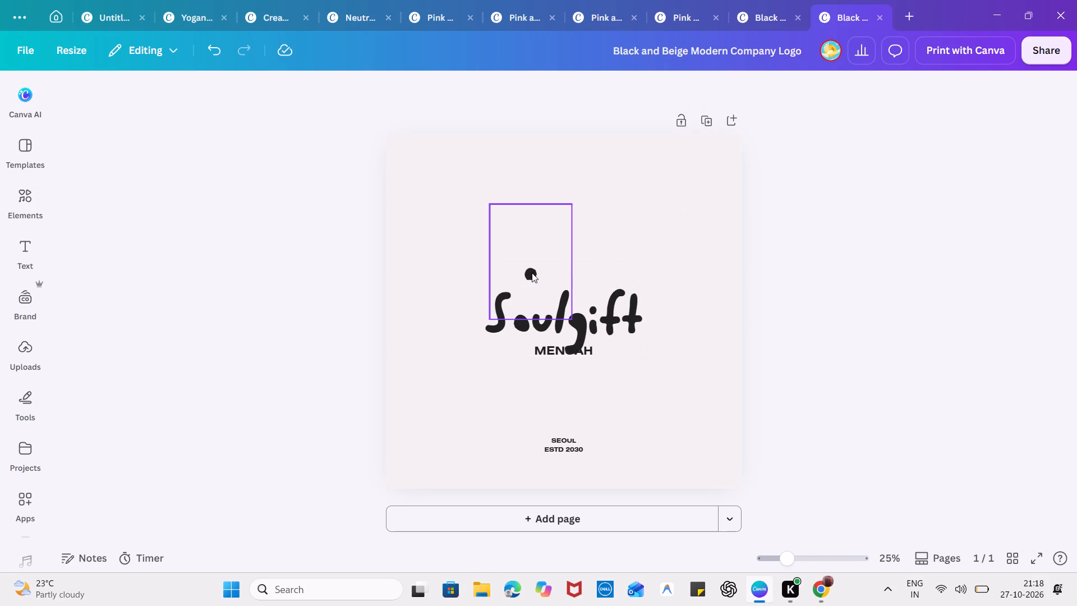
{"action": "left_click", "coordinate": [530, 274]}
{"action": "key", "text": "Delete"}
Move the "MENSAH" text down so it sits just beneath the "Soulgift" heading.
{"action": "left_click_drag", "start_coordinate": [608, 348], "coordinate": [613, 395]}
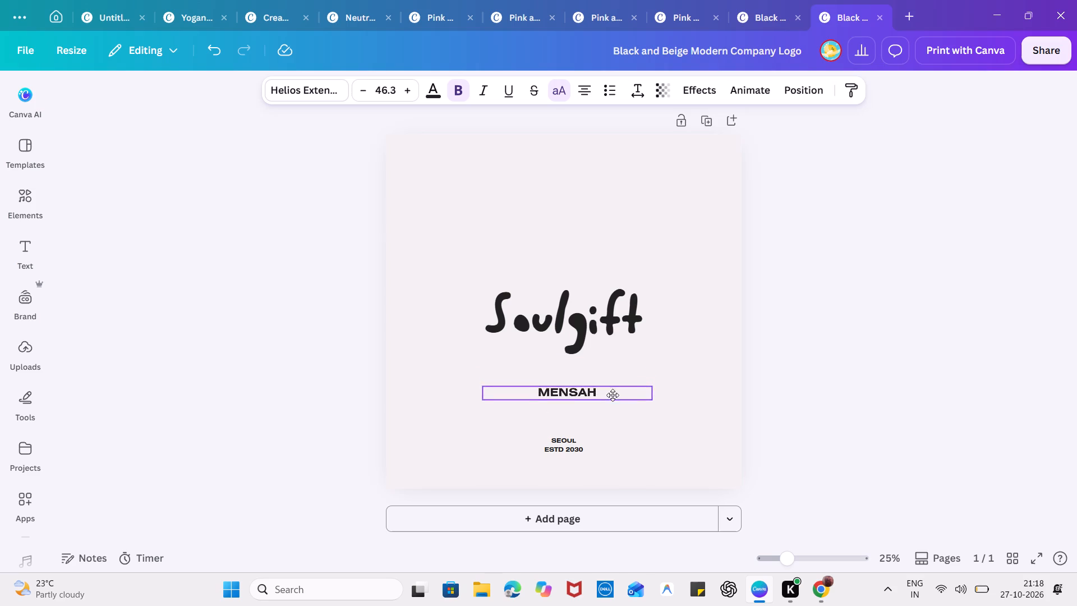
{"action": "left_click_drag", "start_coordinate": [613, 395], "coordinate": [618, 361]}
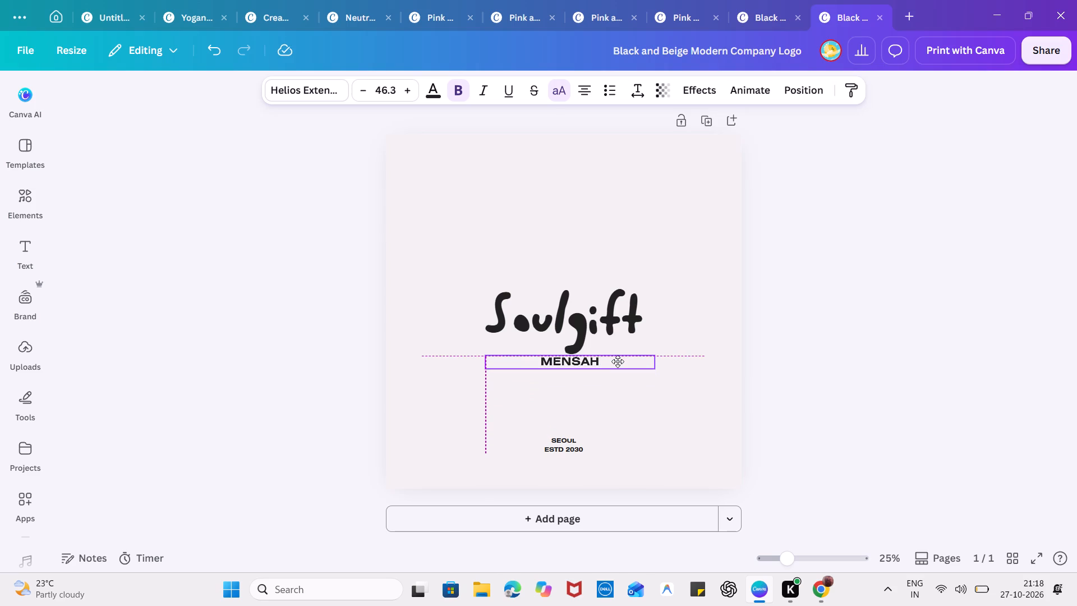
{"action": "left_click_drag", "start_coordinate": [618, 361], "coordinate": [618, 360]}
{"action": "left_click", "coordinate": [734, 348]}
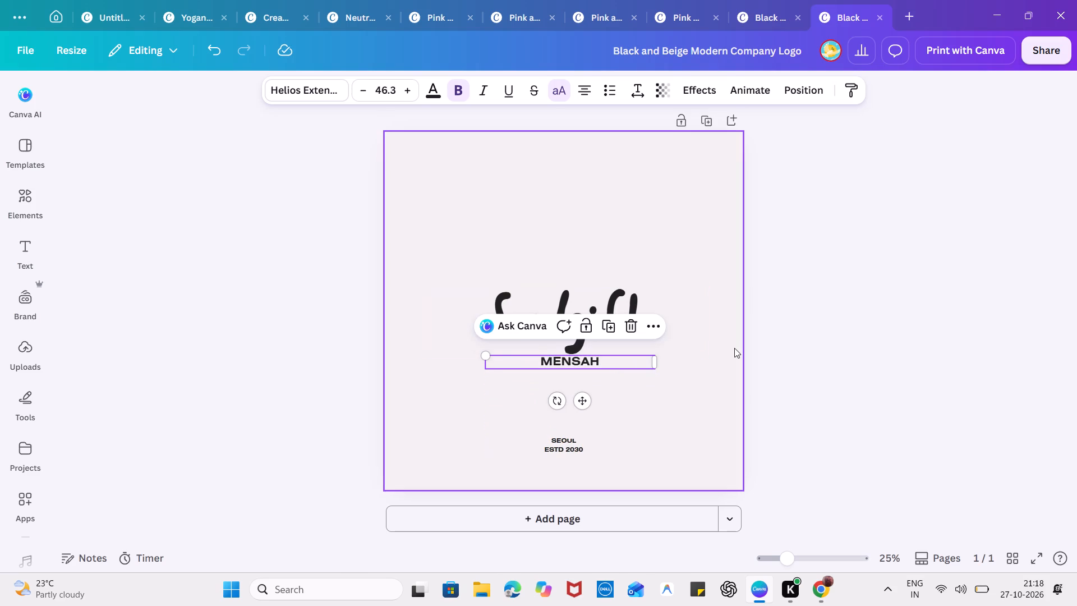
Check the Pink Minimalist Creative Artistic Logo pages and browse the similar logo designs on the home page for a lettering style.
{"action": "left_click", "coordinate": [755, 16]}
{"action": "left_click", "coordinate": [684, 10]}
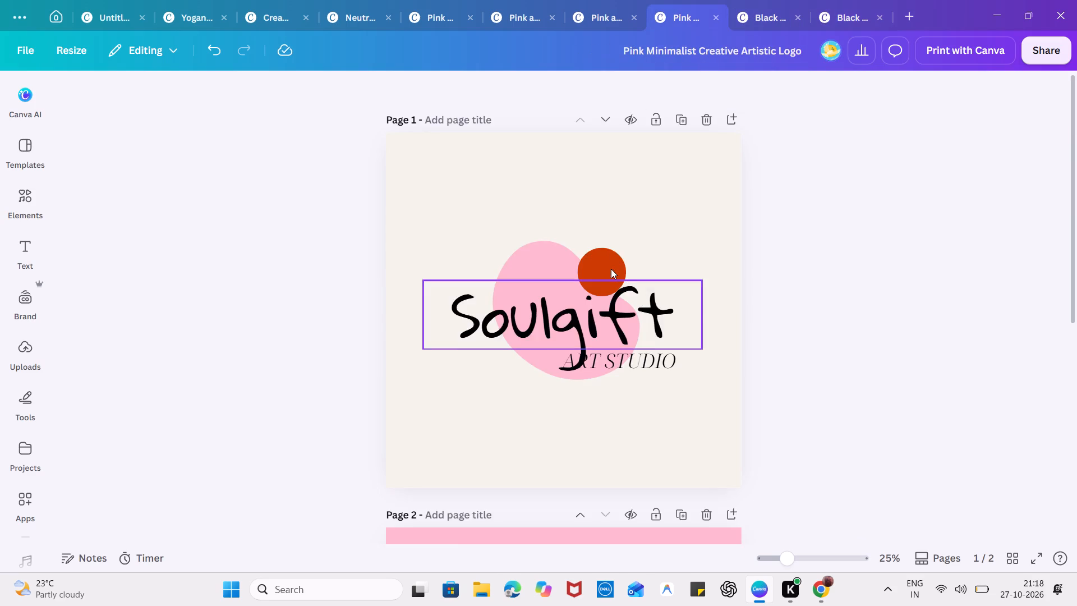
{"action": "scroll", "coordinate": [611, 269], "scroll_direction": "down", "scroll_amount": 7}
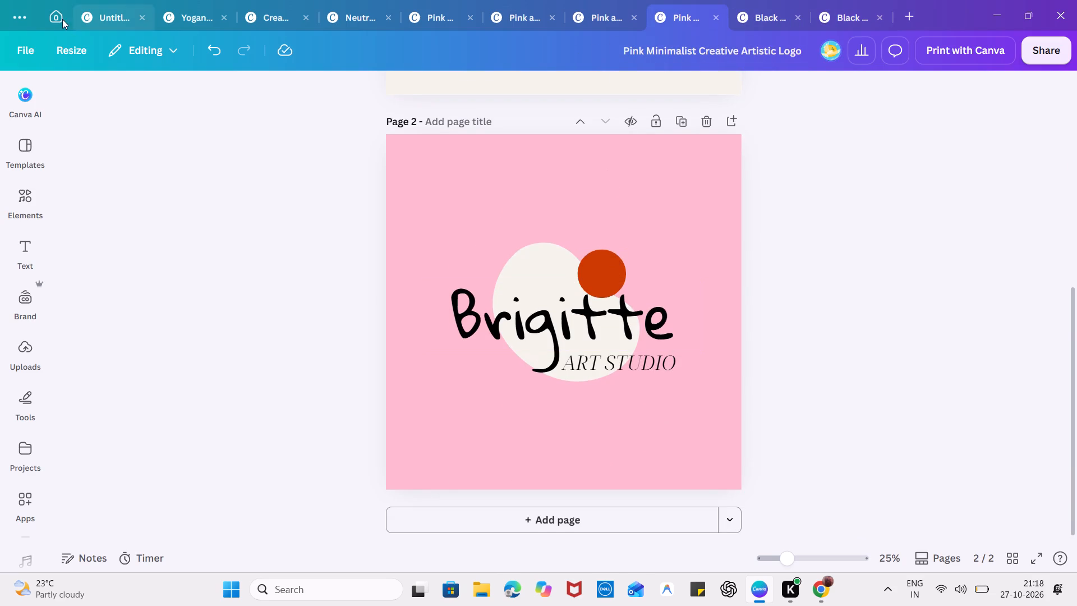
{"action": "left_click", "coordinate": [57, 14]}
{"action": "scroll", "coordinate": [395, 328], "scroll_direction": "down", "scroll_amount": 5}
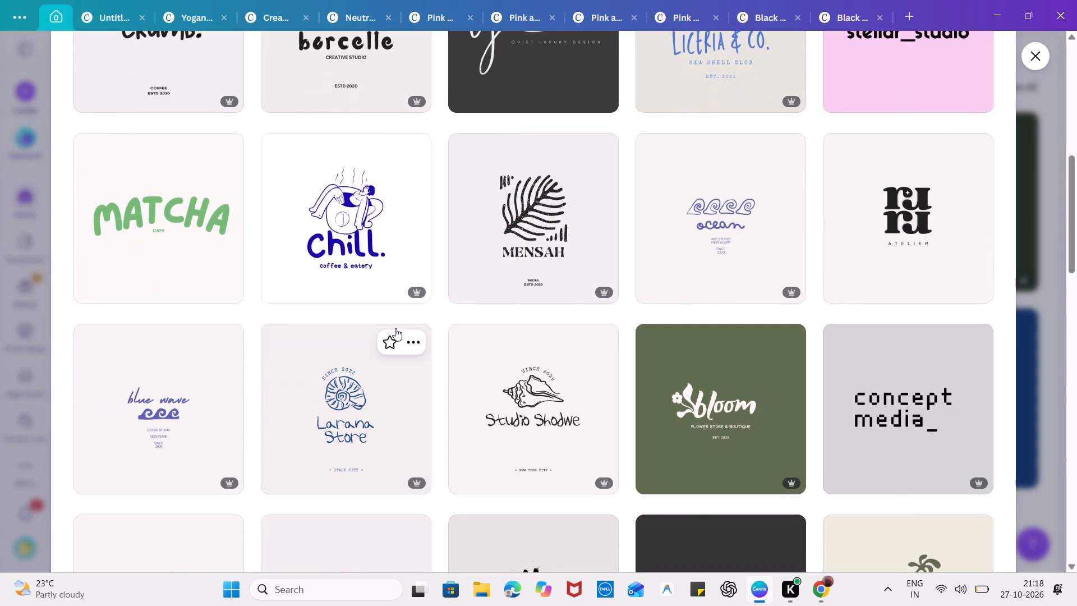
{"action": "scroll", "coordinate": [395, 328], "scroll_direction": "down", "scroll_amount": 6}
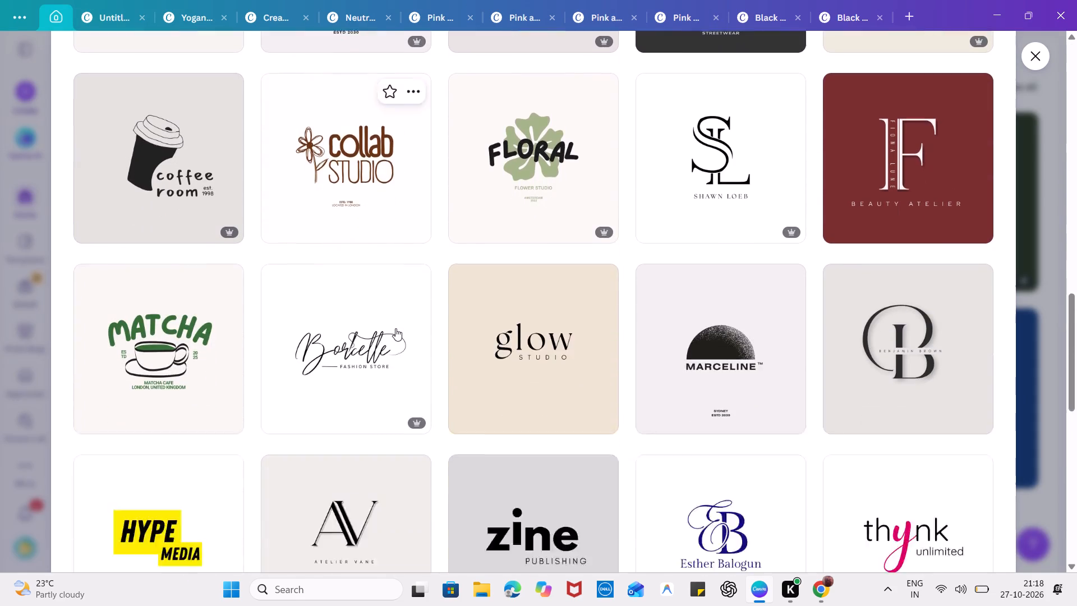
{"action": "scroll", "coordinate": [395, 328], "scroll_direction": "down", "scroll_amount": 9}
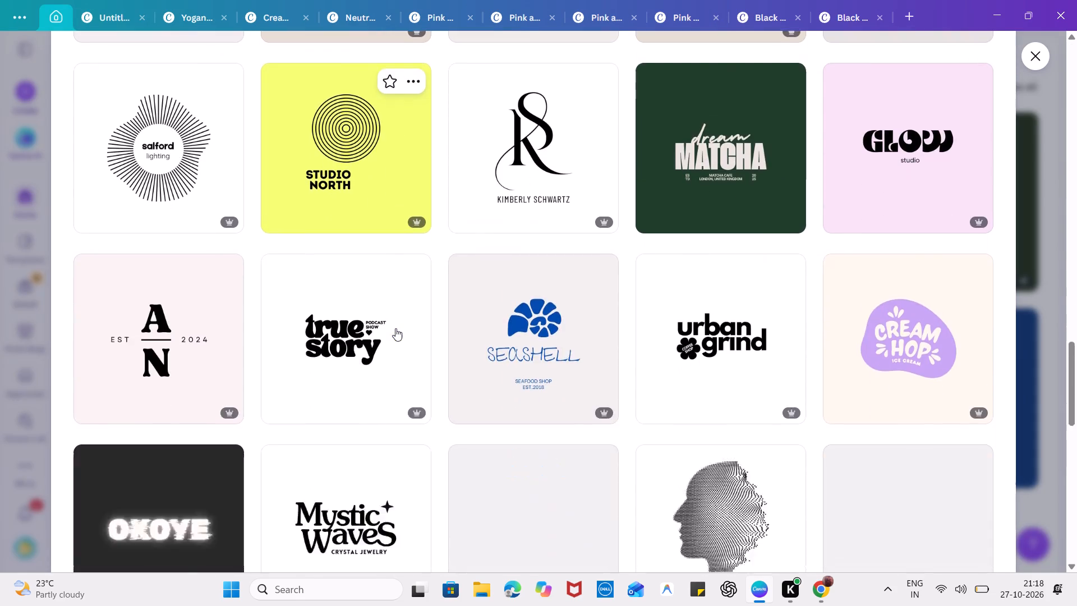
{"action": "scroll", "coordinate": [395, 328], "scroll_direction": "down", "scroll_amount": 1}
{"action": "scroll", "coordinate": [494, 401], "scroll_direction": "down", "scroll_amount": 4}
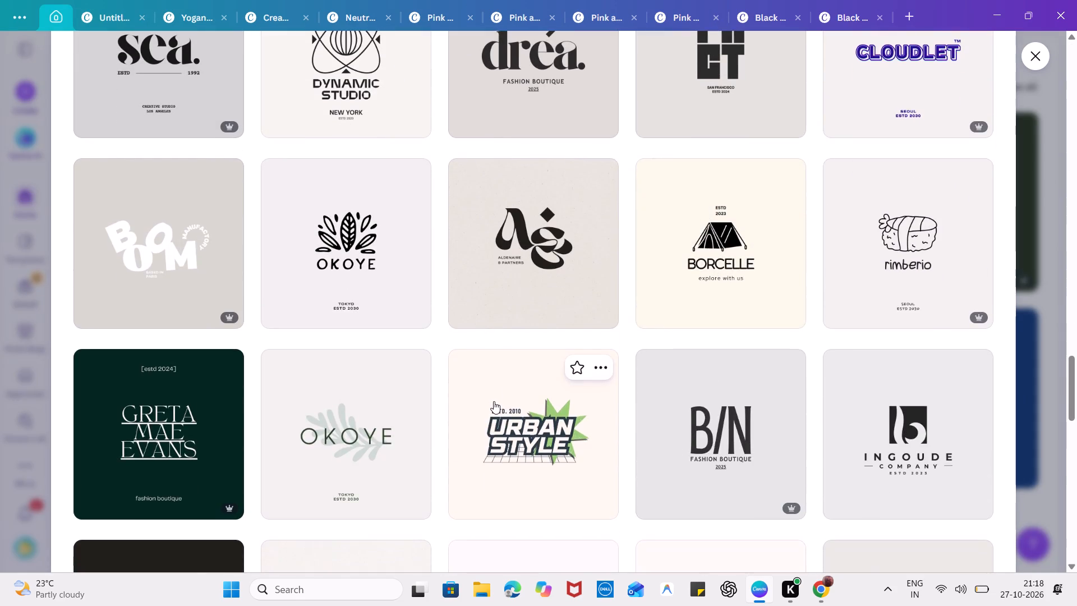
{"action": "scroll", "coordinate": [494, 401], "scroll_direction": "down", "scroll_amount": 12}
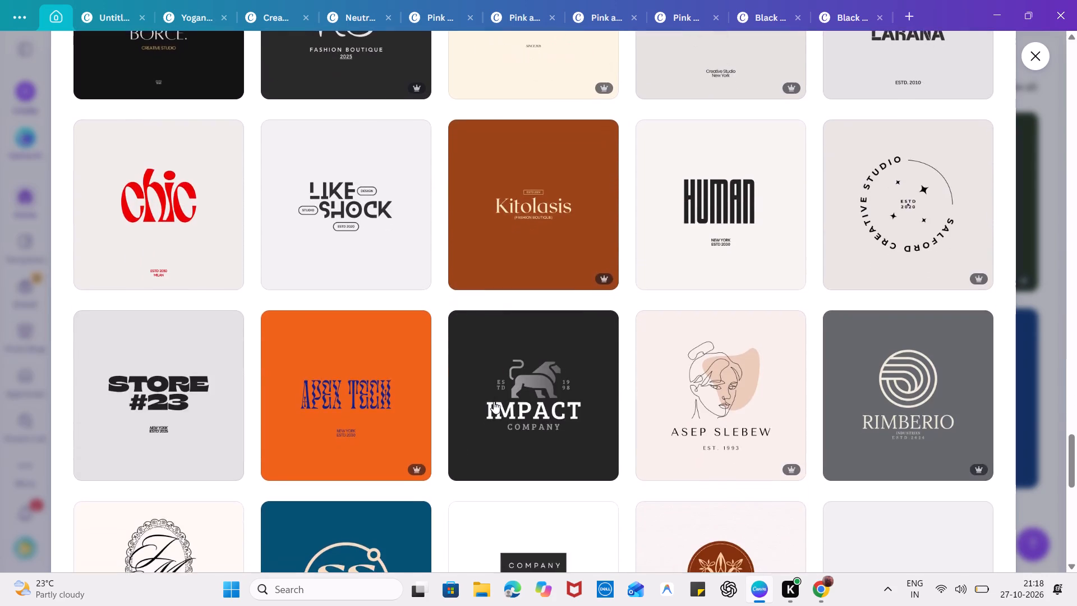
{"action": "scroll", "coordinate": [494, 401], "scroll_direction": "down", "scroll_amount": 10}
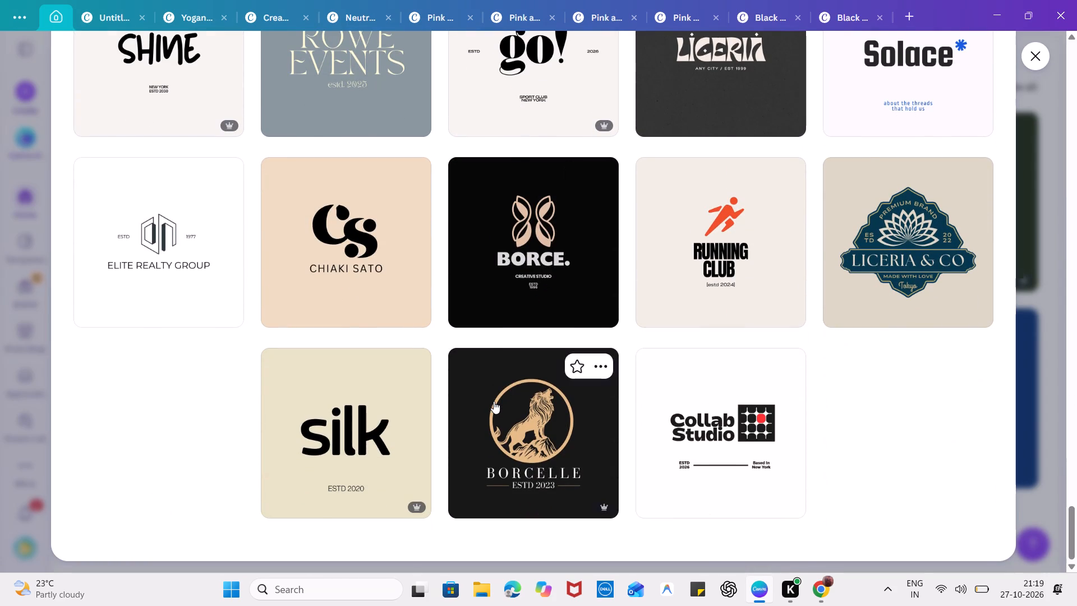
{"action": "scroll", "coordinate": [494, 401], "scroll_direction": "up", "scroll_amount": 1}
{"action": "scroll", "coordinate": [494, 401], "scroll_direction": "down", "scroll_amount": 5}
{"action": "scroll", "coordinate": [494, 401], "scroll_direction": "up", "scroll_amount": 18}
{"action": "scroll", "coordinate": [494, 401], "scroll_direction": "up", "scroll_amount": 5}
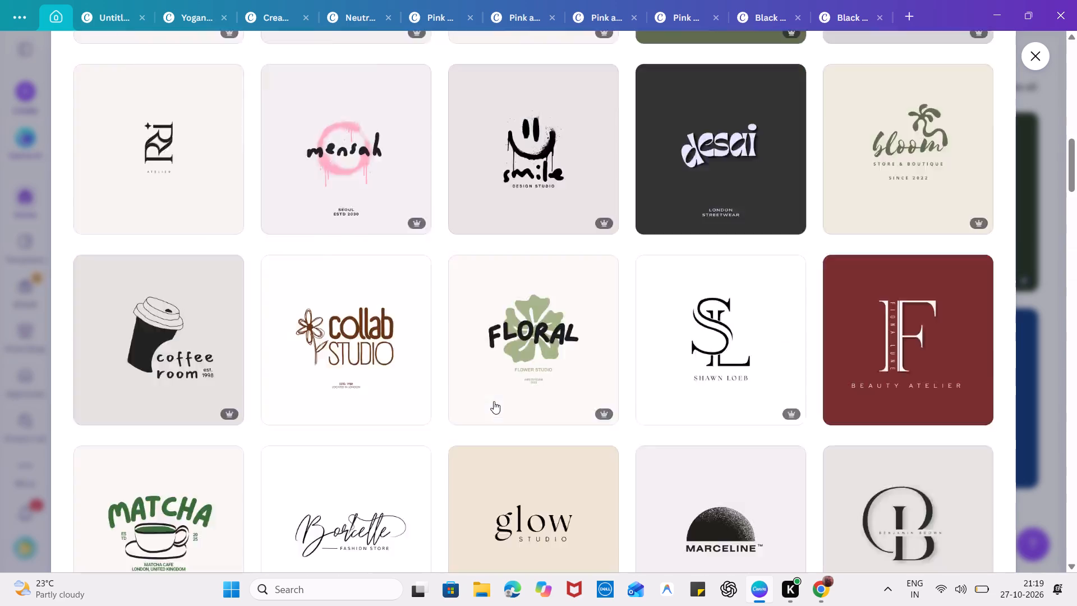
{"action": "scroll", "coordinate": [494, 401], "scroll_direction": "up", "scroll_amount": 2}
{"action": "left_click", "coordinate": [1034, 62]}
Browse the "logo" search results, including the full template listing, for another lettering style suited to Soulgift.
{"action": "scroll", "coordinate": [653, 250], "scroll_direction": "down", "scroll_amount": 2}
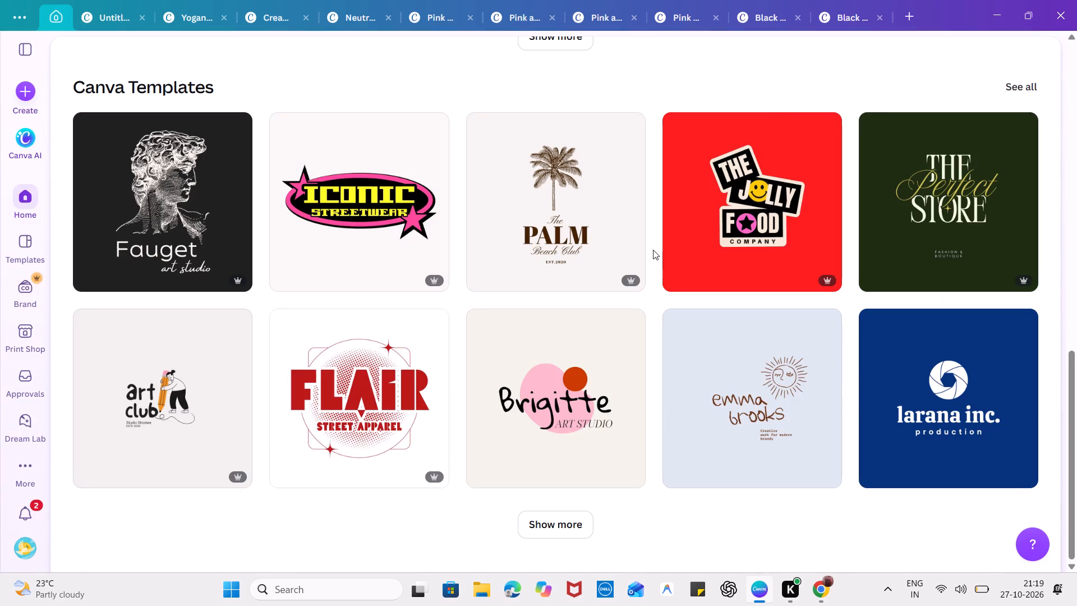
{"action": "scroll", "coordinate": [653, 250], "scroll_direction": "down", "scroll_amount": 1}
{"action": "scroll", "coordinate": [653, 250], "scroll_direction": "up", "scroll_amount": 7}
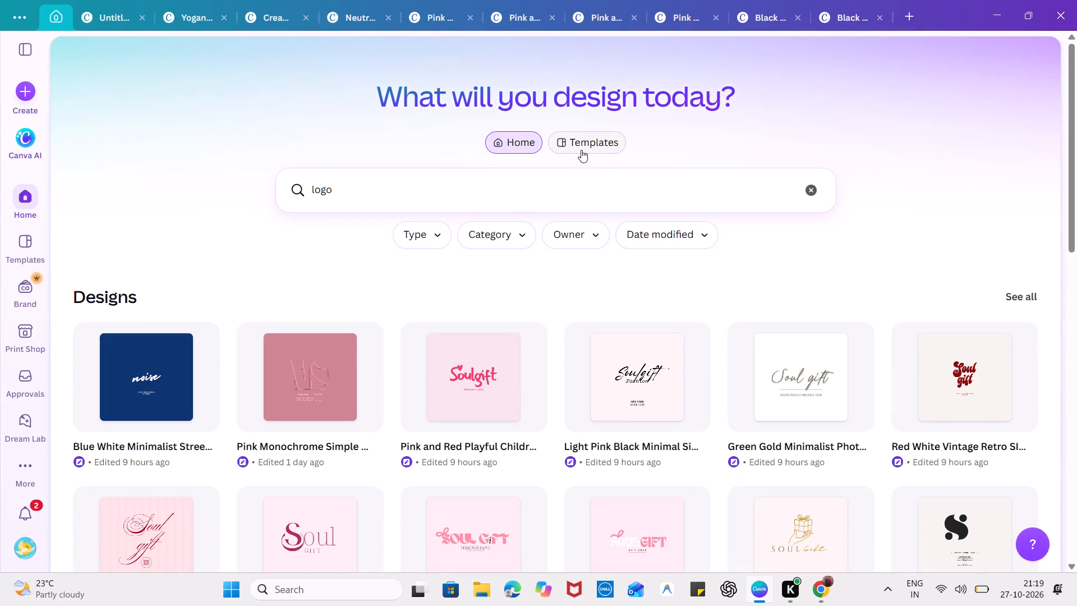
{"action": "left_click", "coordinate": [581, 150]}
{"action": "scroll", "coordinate": [458, 364], "scroll_direction": "down", "scroll_amount": 7}
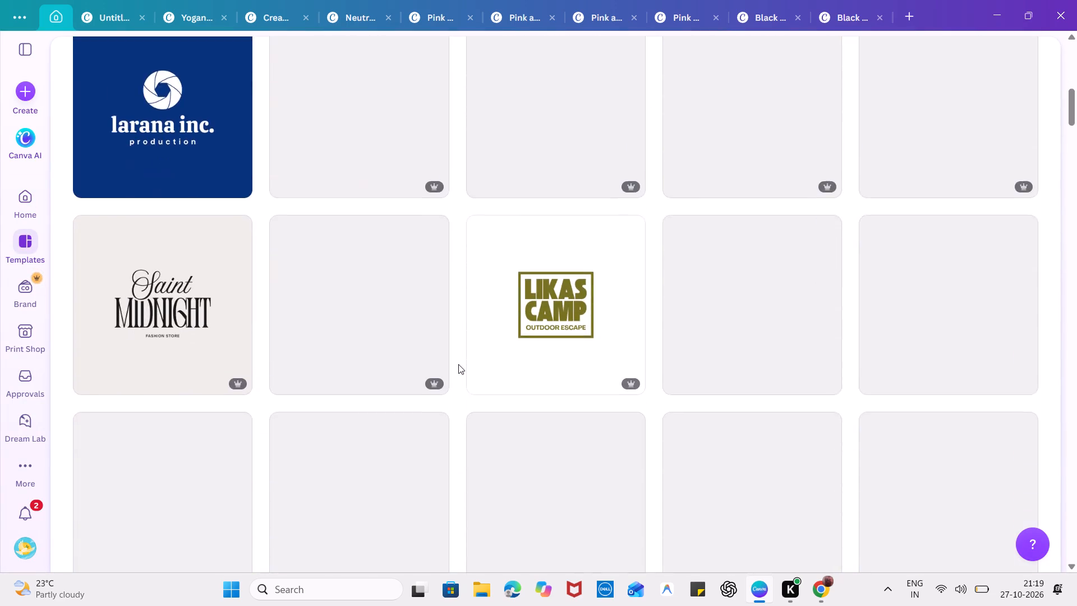
{"action": "scroll", "coordinate": [458, 364], "scroll_direction": "down", "scroll_amount": 6}
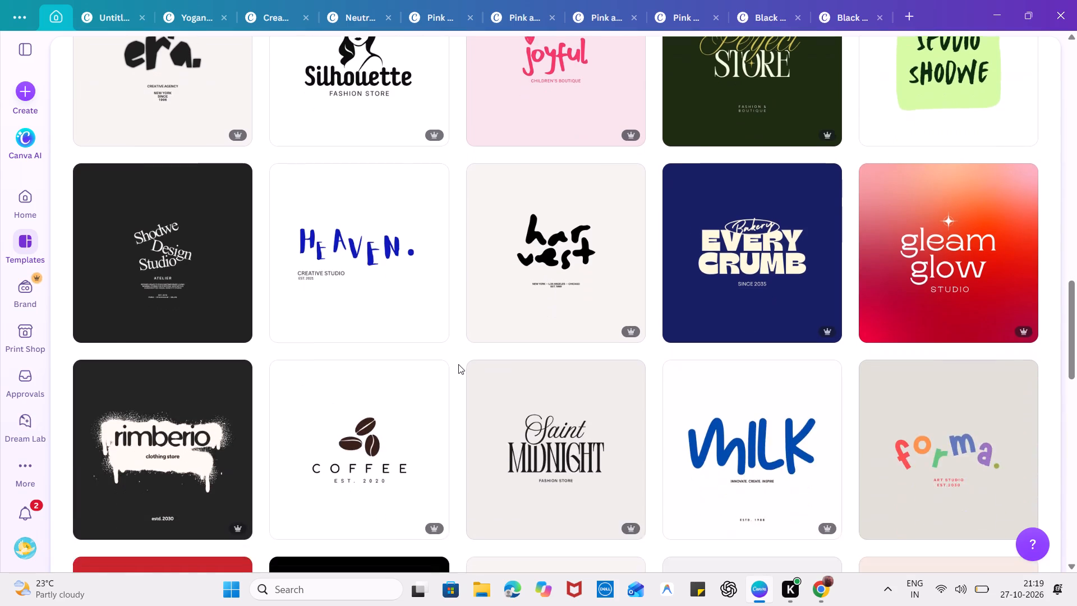
{"action": "scroll", "coordinate": [458, 364], "scroll_direction": "down", "scroll_amount": 3}
{"action": "scroll", "coordinate": [744, 207], "scroll_direction": "down", "scroll_amount": 2}
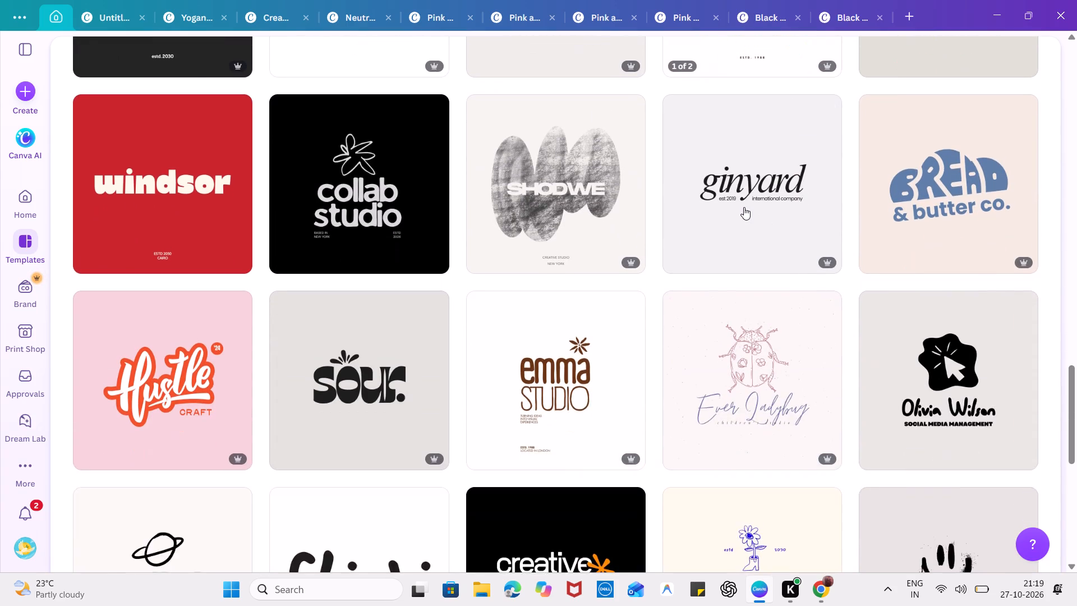
{"action": "scroll", "coordinate": [744, 207], "scroll_direction": "down", "scroll_amount": 3}
{"action": "scroll", "coordinate": [576, 229], "scroll_direction": "down", "scroll_amount": 1}
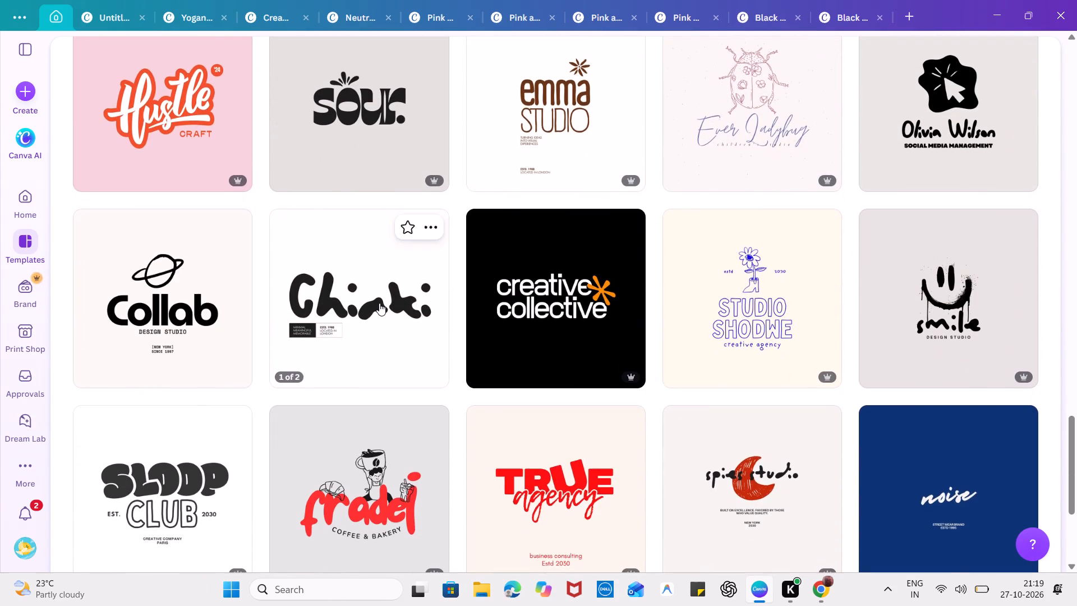
{"action": "scroll", "coordinate": [379, 303], "scroll_direction": "down", "scroll_amount": 5}
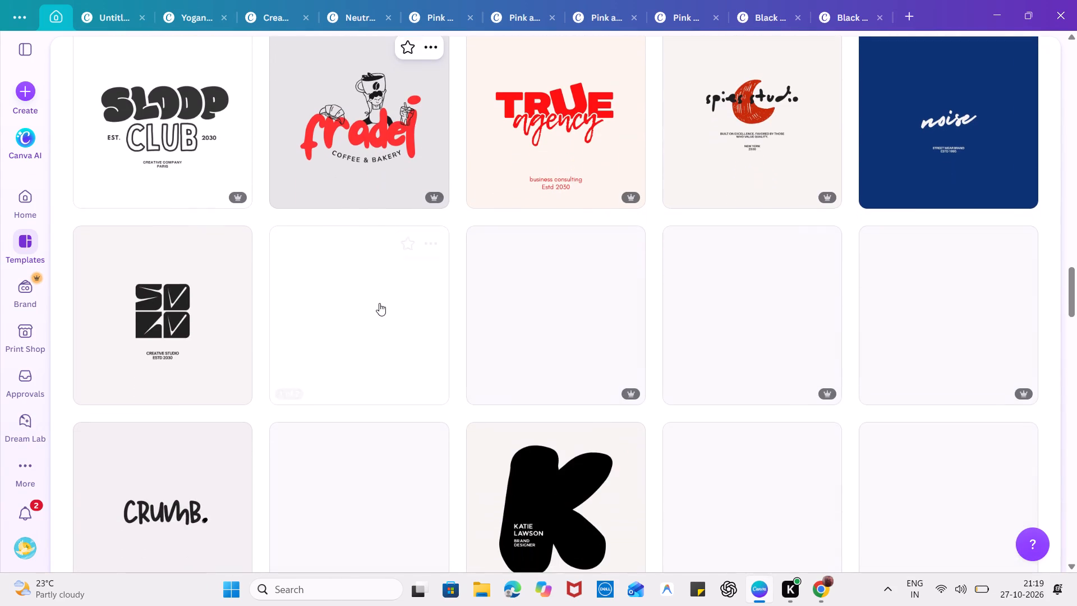
{"action": "scroll", "coordinate": [501, 376], "scroll_direction": "down", "scroll_amount": 3}
{"action": "scroll", "coordinate": [654, 389], "scroll_direction": "down", "scroll_amount": 4}
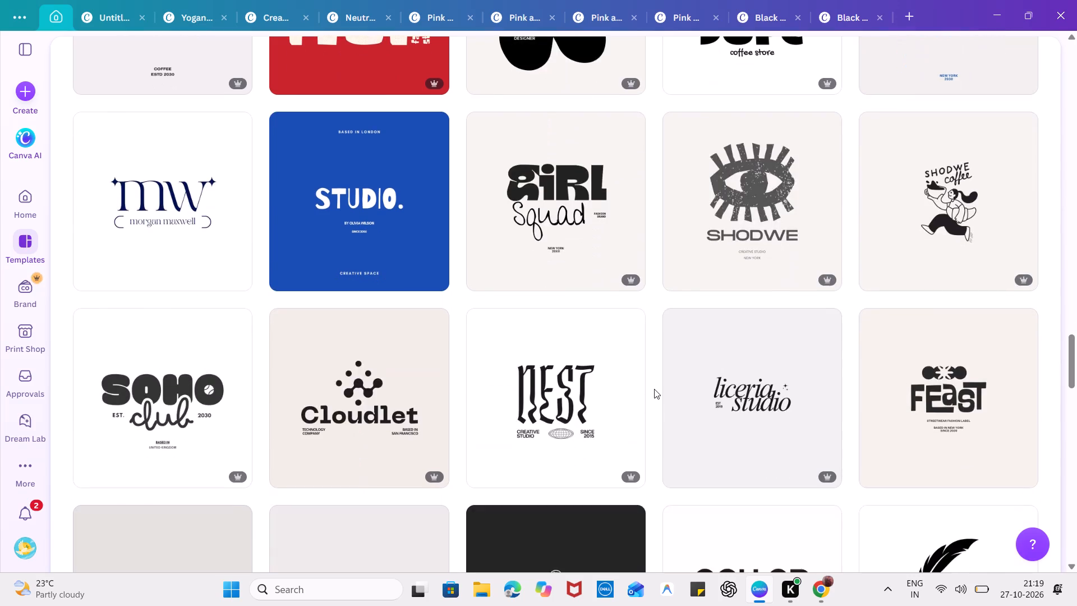
{"action": "scroll", "coordinate": [654, 389], "scroll_direction": "down", "scroll_amount": 3}
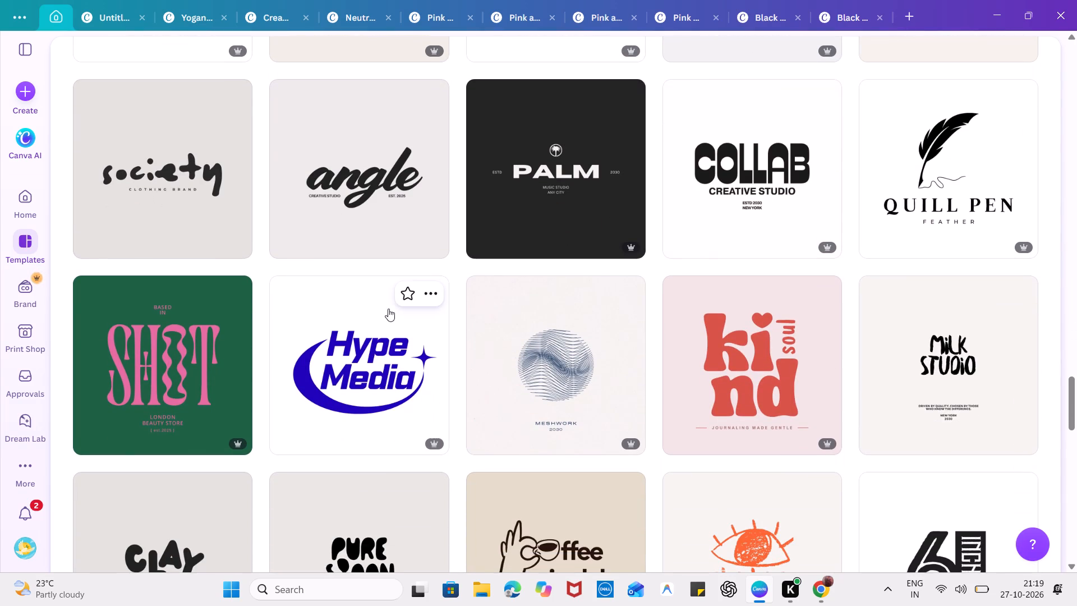
{"action": "scroll", "coordinate": [284, 276], "scroll_direction": "down", "scroll_amount": 4}
{"action": "scroll", "coordinate": [367, 310], "scroll_direction": "down", "scroll_amount": 3}
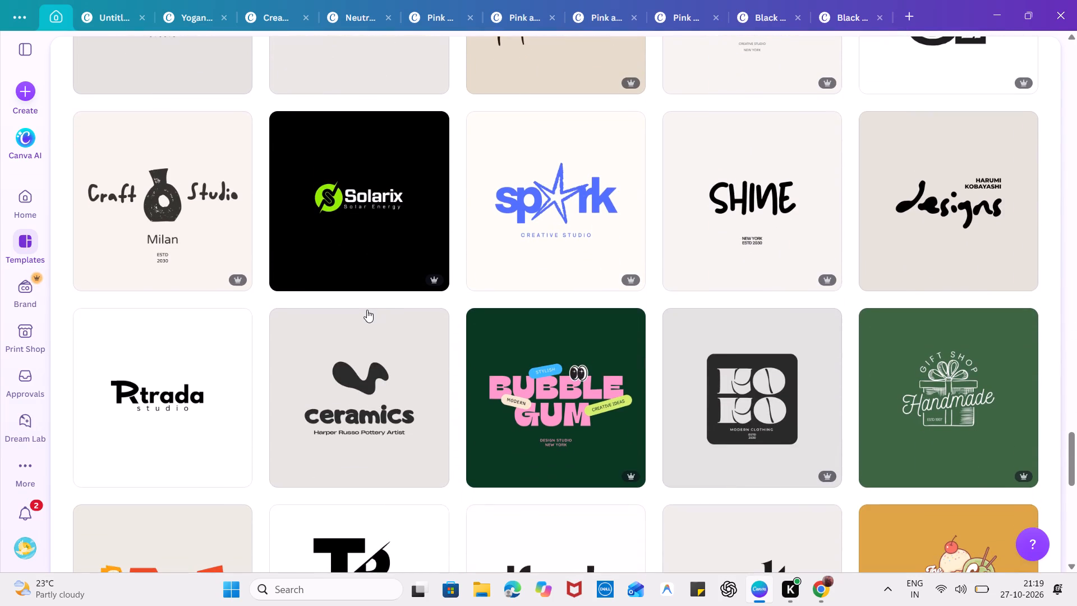
{"action": "scroll", "coordinate": [367, 310], "scroll_direction": "down", "scroll_amount": 5}
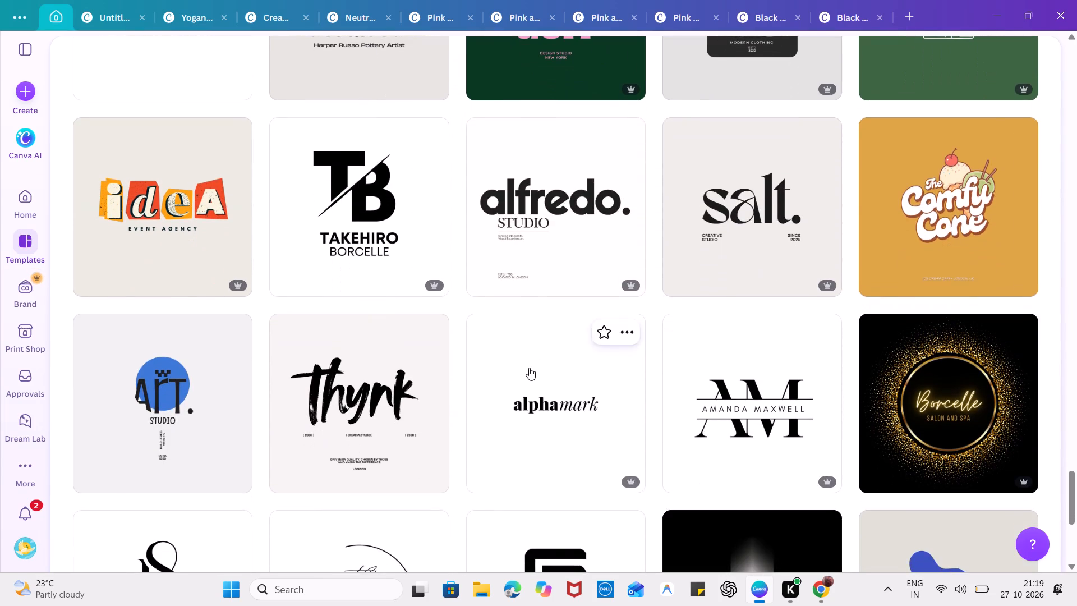
{"action": "scroll", "coordinate": [529, 368], "scroll_direction": "down", "scroll_amount": 5}
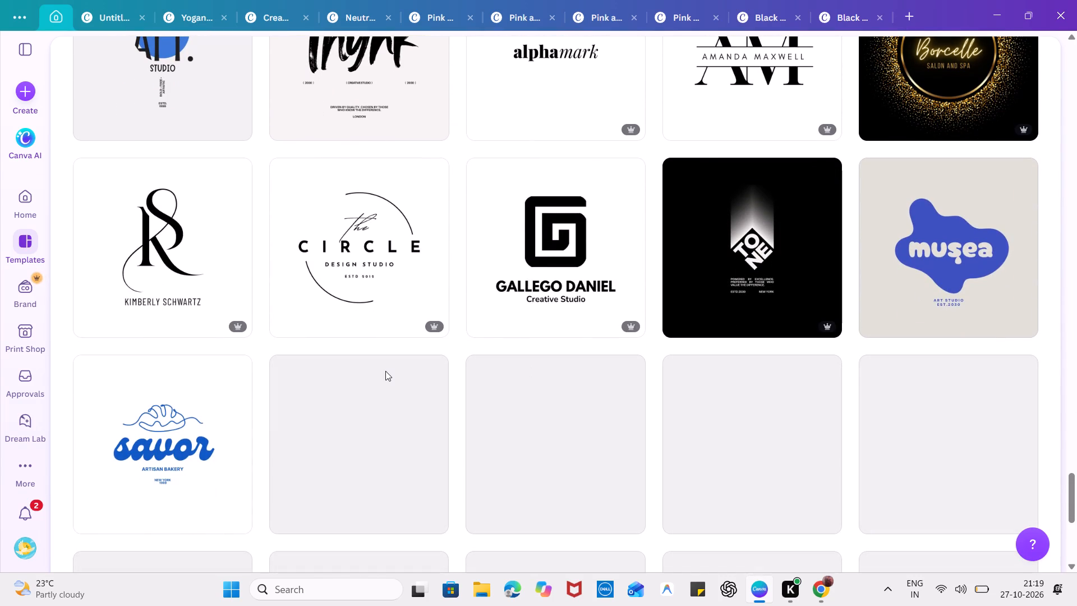
{"action": "scroll", "coordinate": [385, 371], "scroll_direction": "down", "scroll_amount": 3}
Open the blue "savor" bakery logo template for customizing.
{"action": "left_click", "coordinate": [202, 247]}
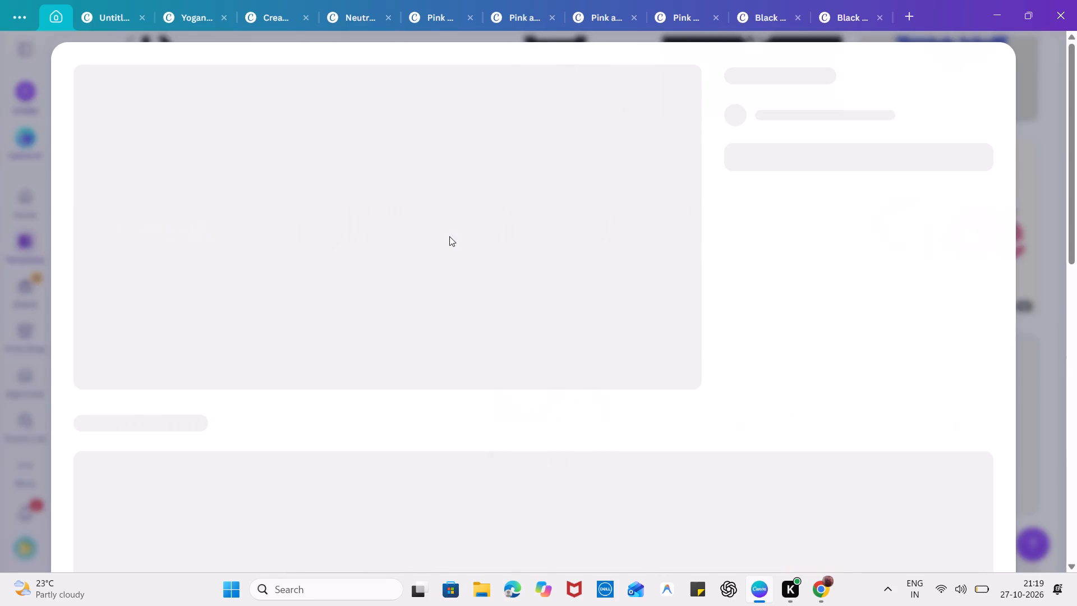
{"action": "left_click", "coordinate": [827, 180]}
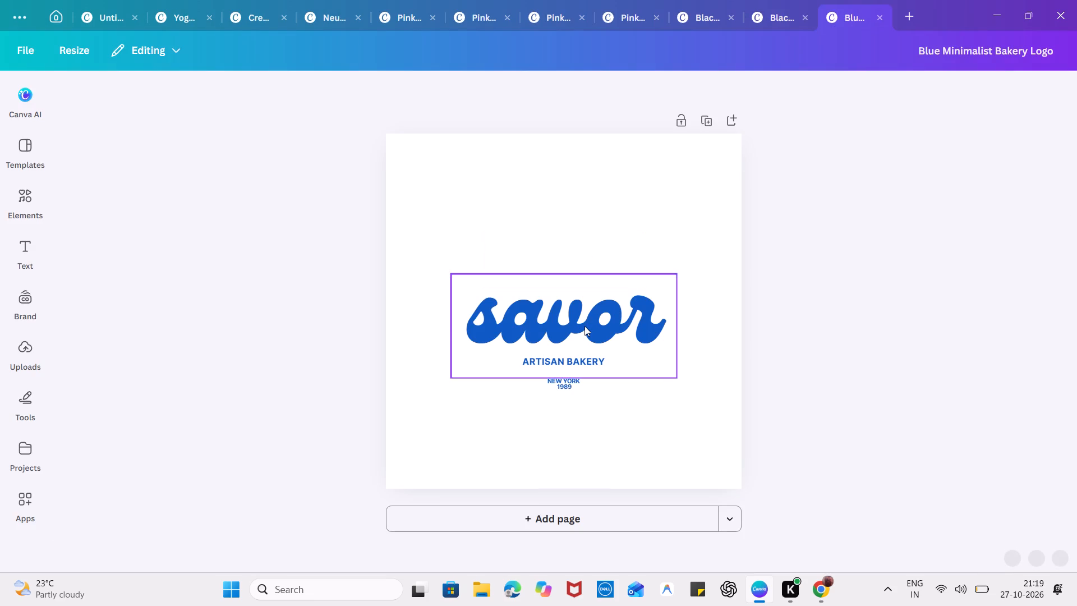
Replace the "savor" heading with "Soulgift" and widen its text box so the word fits on one line.
{"action": "double_click", "coordinate": [584, 326]}
{"action": "type", "text": "Soulgift"}
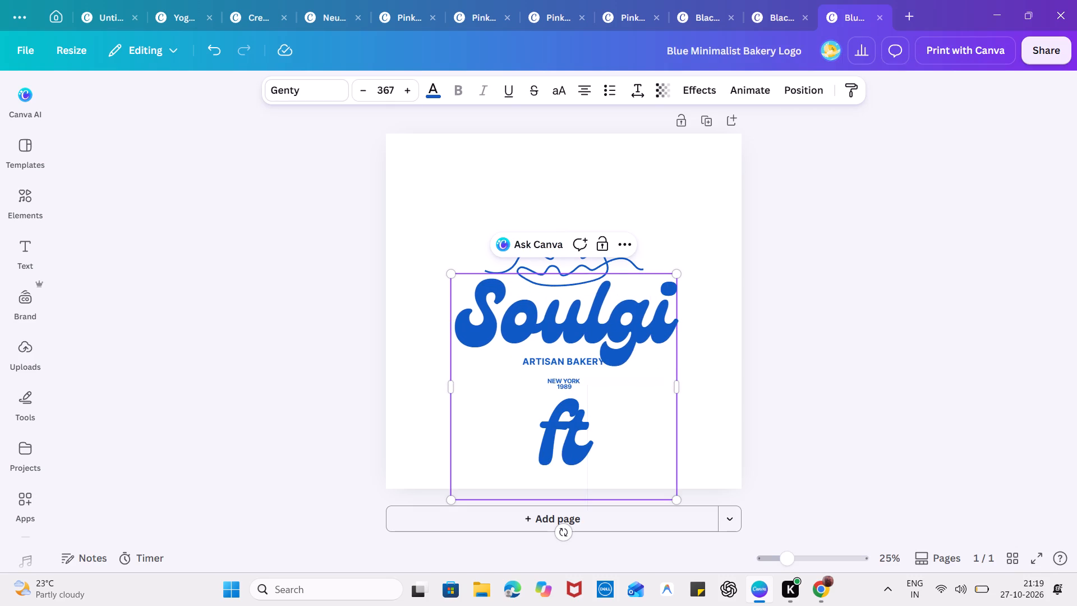
{"action": "left_click_drag", "start_coordinate": [679, 387], "coordinate": [738, 354]}
{"action": "left_click", "coordinate": [653, 415]}
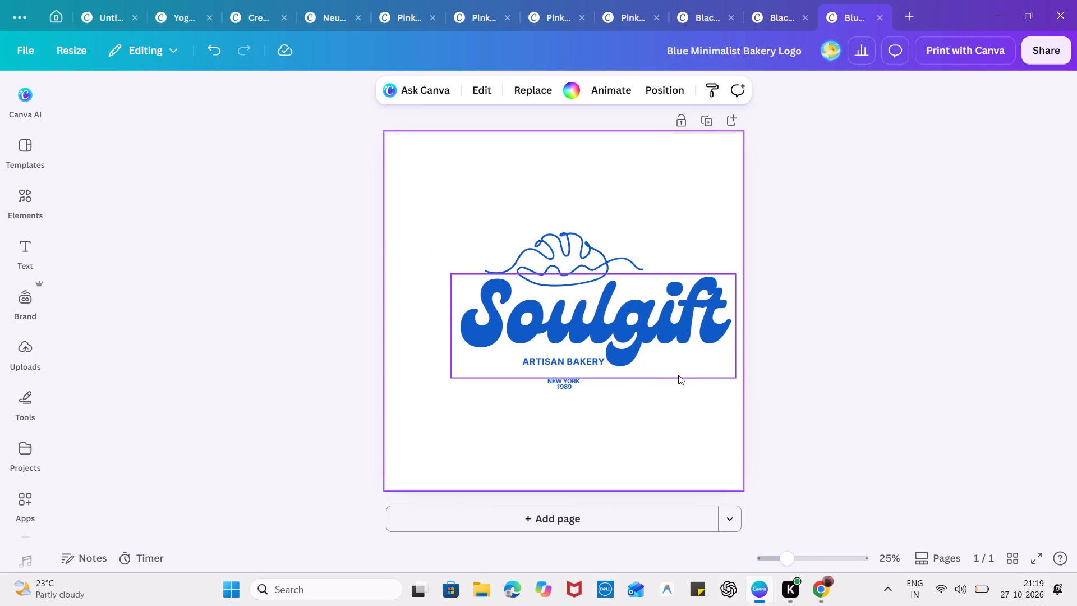
Center the "Soulgift" heading horizontally on the page, just beneath the bread illustration.
{"action": "left_click_drag", "start_coordinate": [679, 366], "coordinate": [651, 377]}
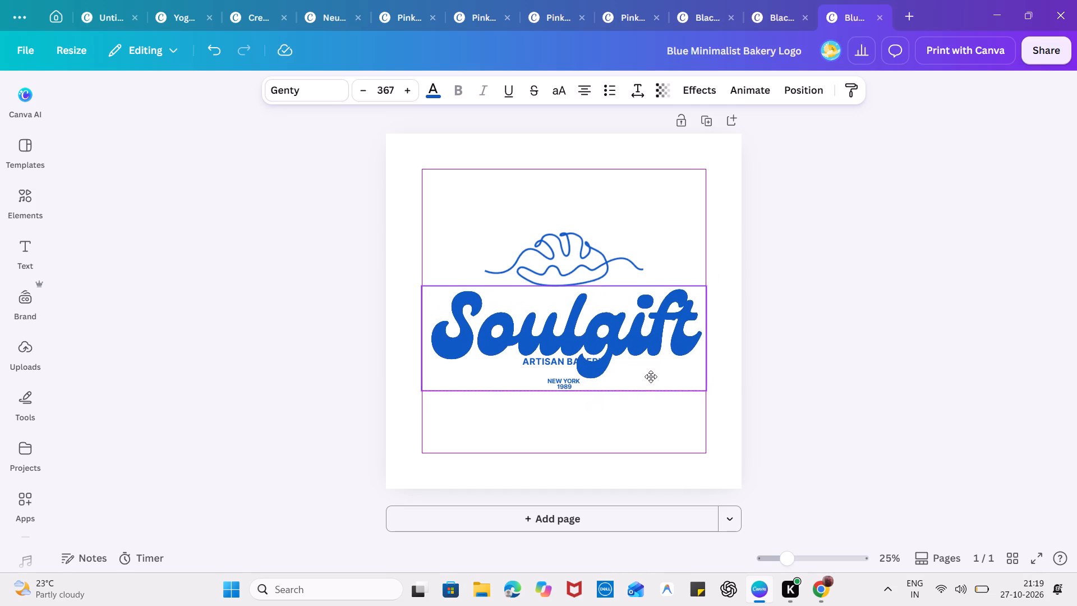
{"action": "left_click_drag", "start_coordinate": [651, 377], "coordinate": [652, 373]}
{"action": "left_click", "coordinate": [807, 388]}
Delete the bread illustration, the "ARTISAN BAKERY" line and the "NEW YORK 1989" text.
{"action": "left_click", "coordinate": [586, 277]}
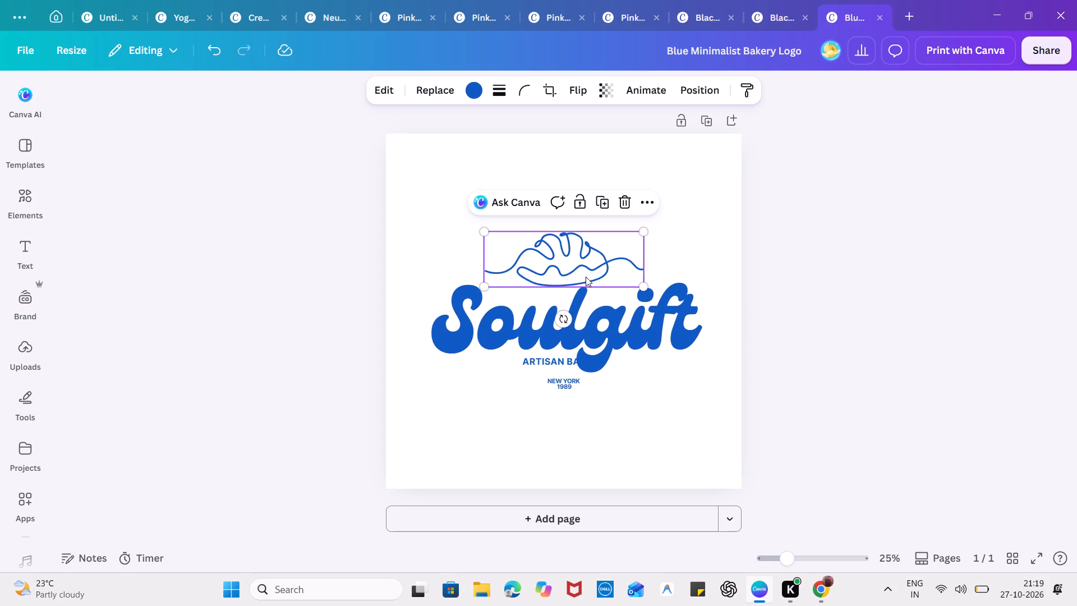
{"action": "key", "text": "Delete"}
{"action": "left_click", "coordinate": [561, 357]}
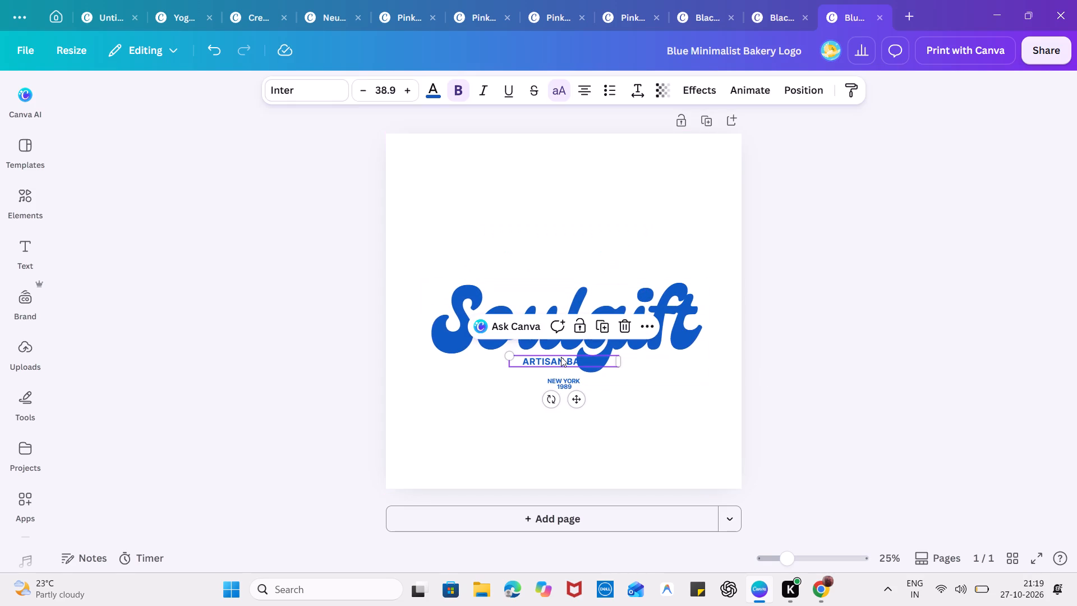
{"action": "key", "text": "Delete"}
{"action": "left_click", "coordinate": [571, 391]}
{"action": "key", "text": "Delete"}
Move the "Soulgift" heading up to the vertical middle of the page and copy it.
{"action": "left_click_drag", "start_coordinate": [574, 370], "coordinate": [573, 351]}
{"action": "key", "text": "ctrl+c"}
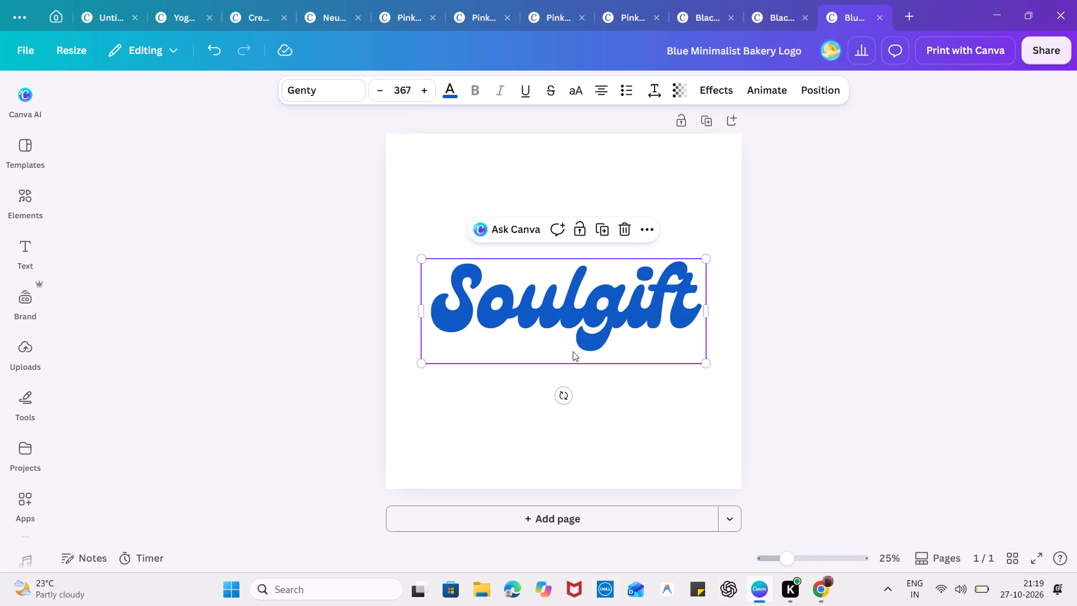
In the Pink and Red Playful Children's Boutique Logo design, copy page 3's pink background and paste it onto blank page 4.
{"action": "left_click", "coordinate": [698, 13]}
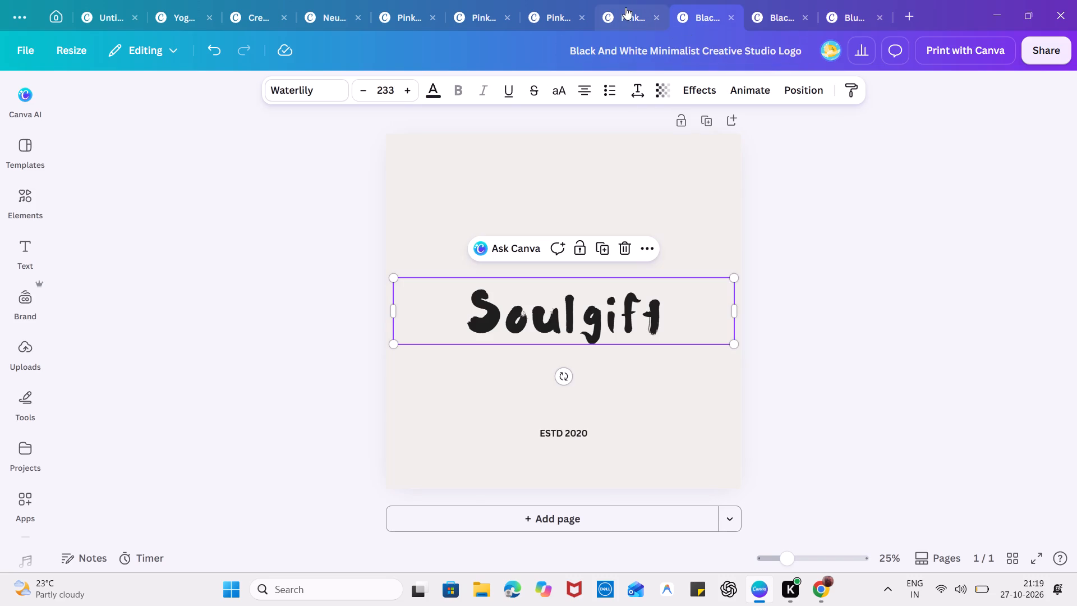
{"action": "left_click", "coordinate": [625, 7]}
{"action": "scroll", "coordinate": [642, 410], "scroll_direction": "down", "scroll_amount": 6}
{"action": "scroll", "coordinate": [642, 410], "scroll_direction": "up", "scroll_amount": 5}
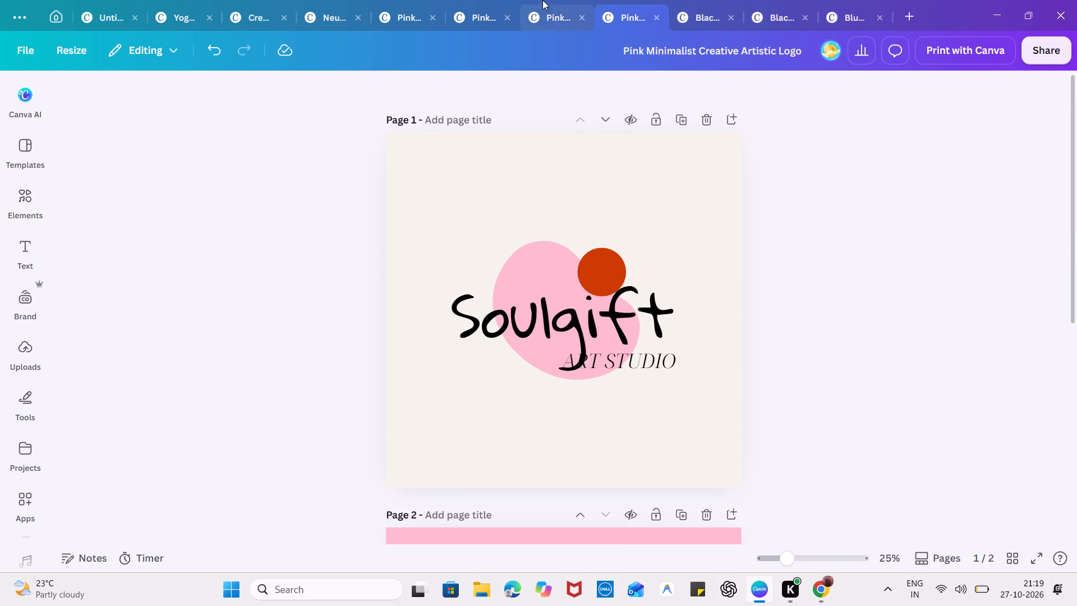
{"action": "left_click", "coordinate": [554, 16]}
{"action": "scroll", "coordinate": [607, 300], "scroll_direction": "down", "scroll_amount": 4}
{"action": "left_click", "coordinate": [594, 357]}
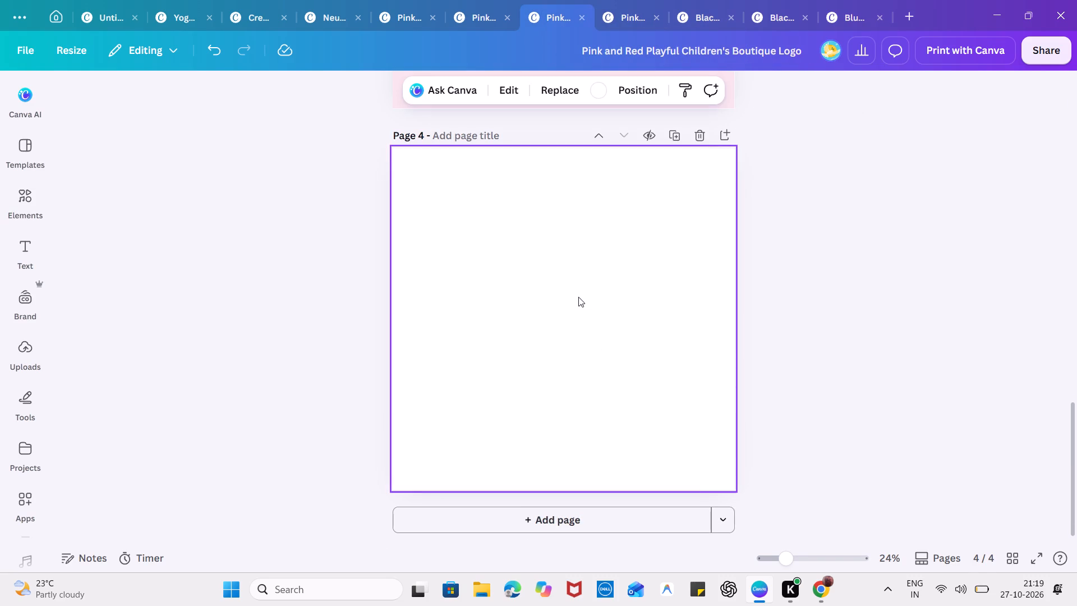
{"action": "scroll", "coordinate": [578, 297], "scroll_direction": "up", "scroll_amount": 3}
{"action": "left_click", "coordinate": [659, 276]}
{"action": "key", "text": "ctrl+c"}
{"action": "scroll", "coordinate": [659, 276], "scroll_direction": "down", "scroll_amount": 4}
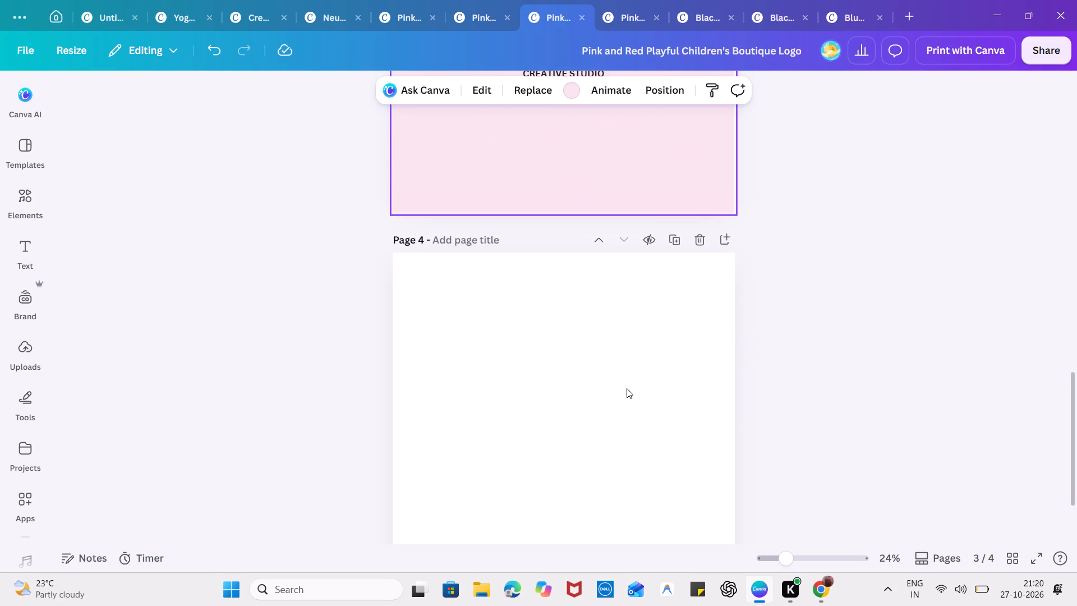
{"action": "left_click", "coordinate": [627, 388]}
{"action": "key", "text": "ctrl+v"}
Copy the blue "Soulgift" heading from the Blue Minimalist Bakery Logo design and paste it onto page 4 of the Pink and Red Playful Children's Boutique Logo.
{"action": "left_click", "coordinate": [852, 15]}
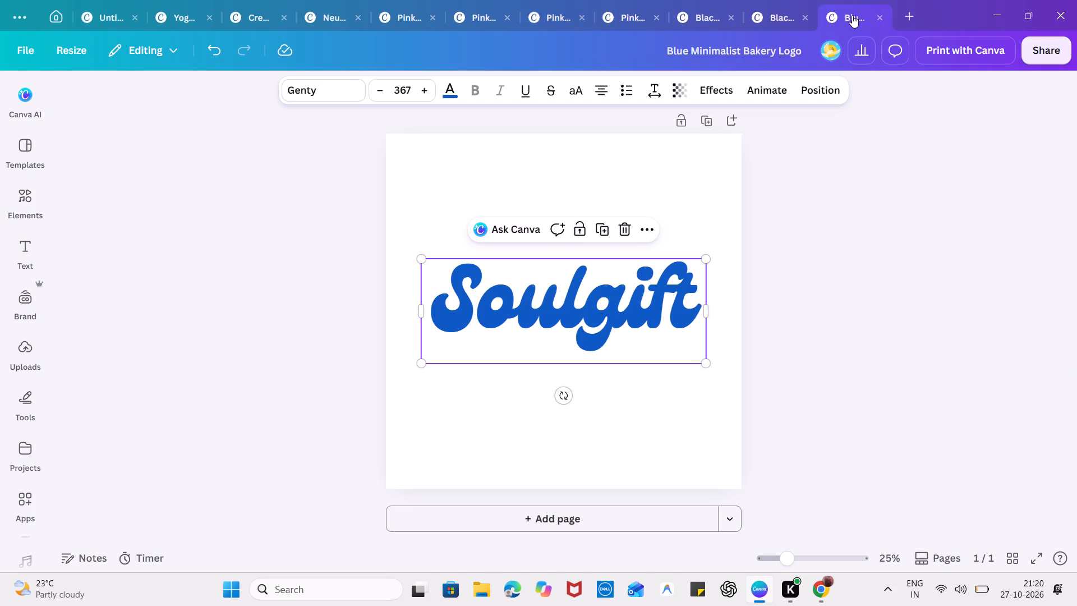
{"action": "left_click", "coordinate": [591, 296]}
{"action": "left_click", "coordinate": [658, 353]}
{"action": "left_click", "coordinate": [646, 440]}
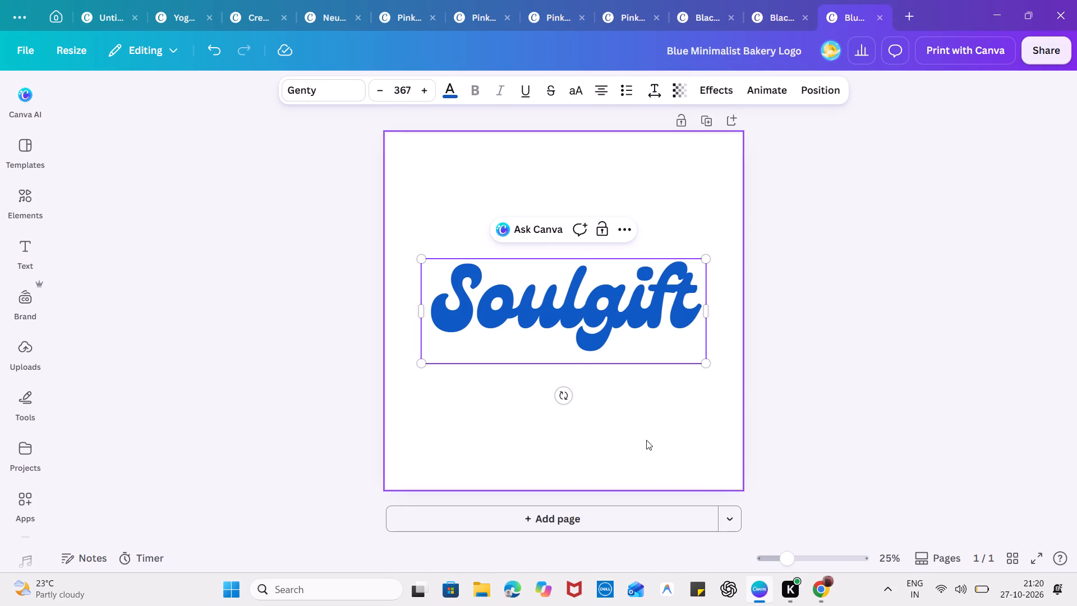
{"action": "left_click", "coordinate": [647, 350]}
{"action": "key", "text": "ctrl+c"}
{"action": "left_click", "coordinate": [553, 20]}
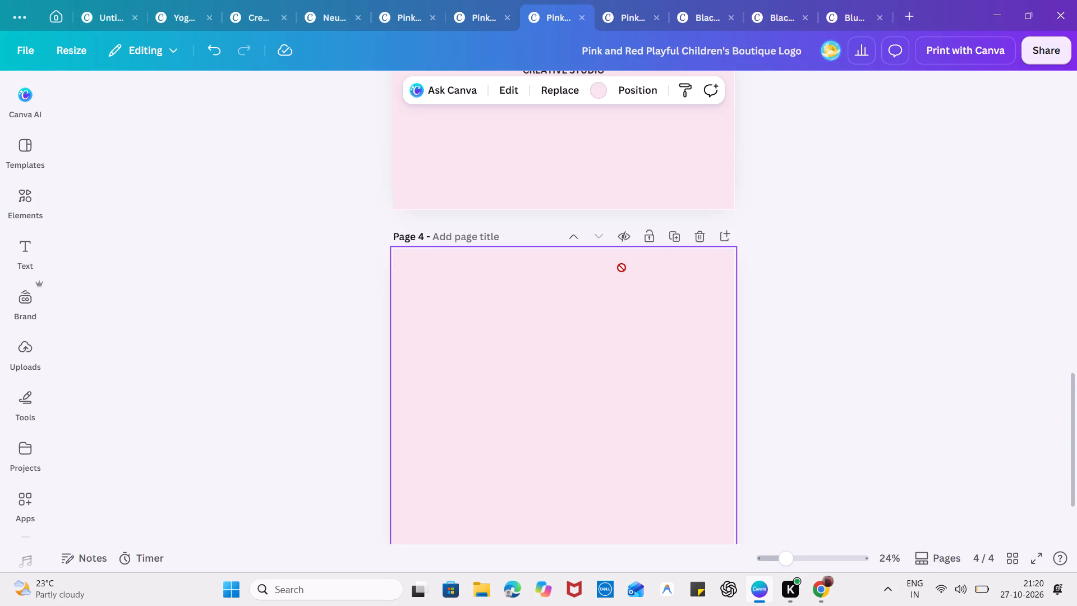
{"action": "left_click", "coordinate": [673, 400]}
{"action": "key", "text": "ctrl+v"}
{"action": "scroll", "coordinate": [673, 400], "scroll_direction": "down", "scroll_amount": 1}
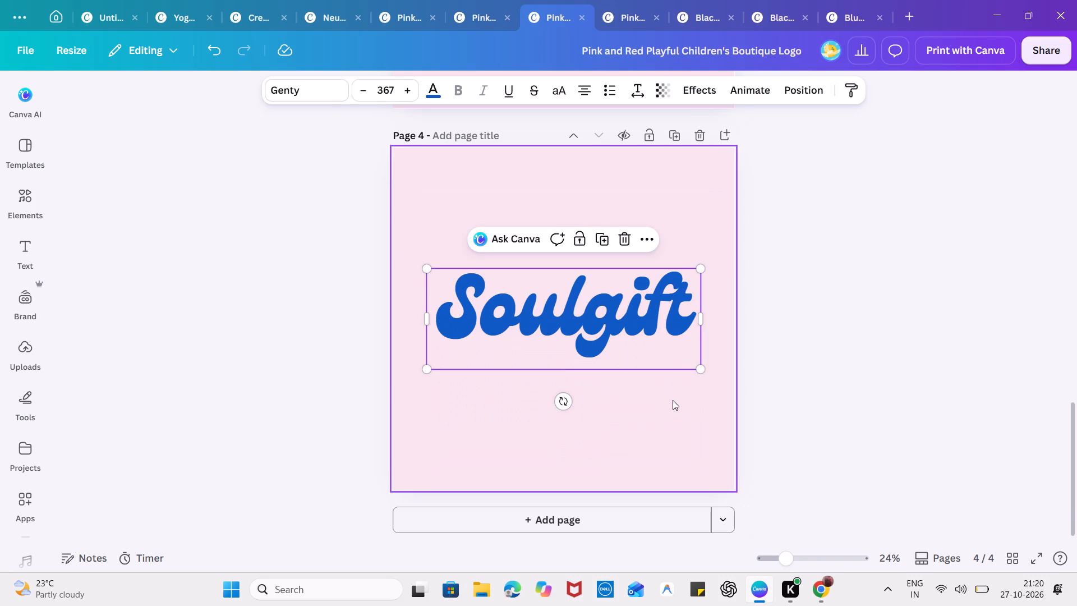
{"action": "left_click", "coordinate": [804, 398]}
Recolour page 4's "Soulgift" heading with the pinkish red already used in the design, and compare it with the other pages.
{"action": "scroll", "coordinate": [804, 398], "scroll_direction": "up", "scroll_amount": 7}
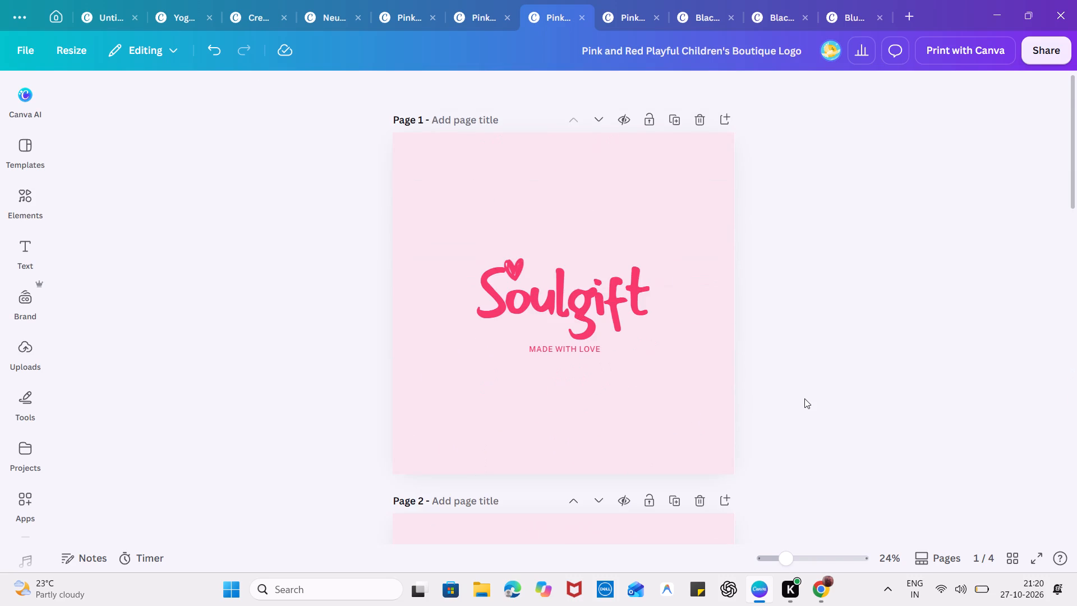
{"action": "scroll", "coordinate": [804, 398], "scroll_direction": "down", "scroll_amount": 7}
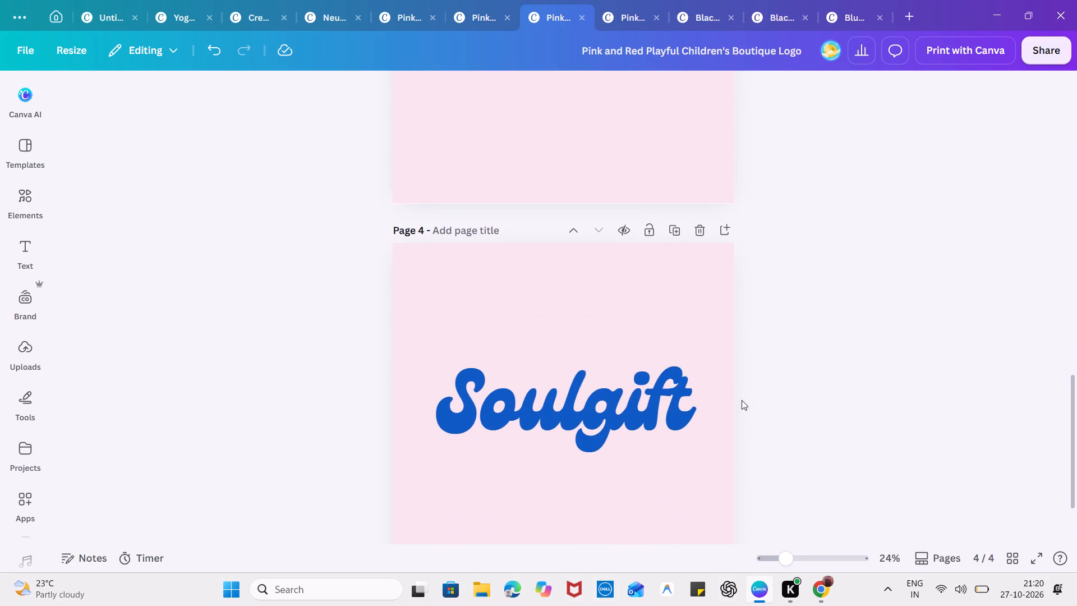
{"action": "left_click", "coordinate": [684, 416]}
{"action": "left_click", "coordinate": [432, 89]}
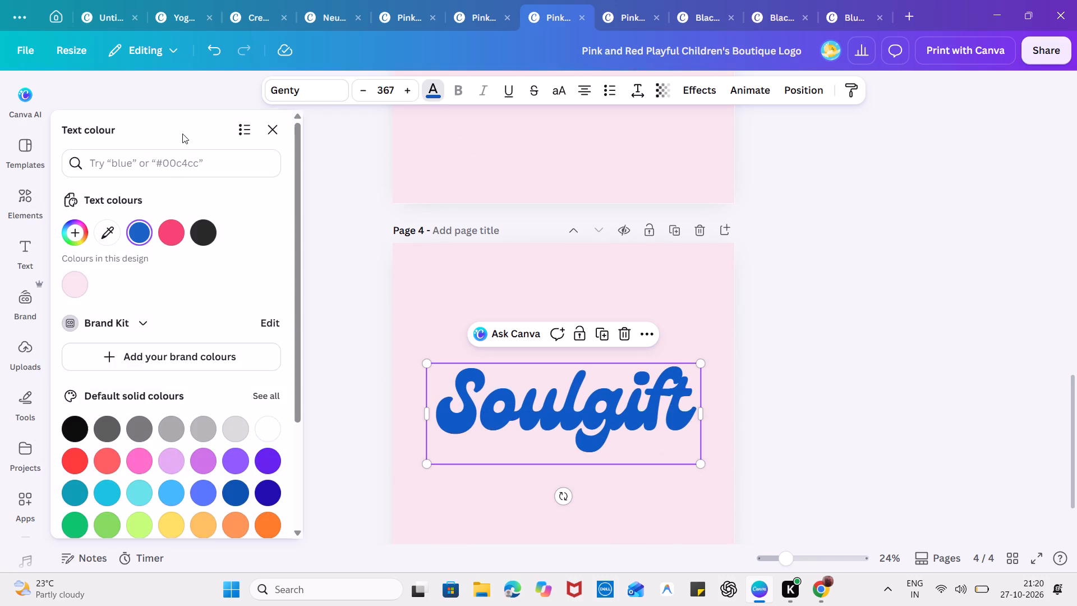
{"action": "left_click", "coordinate": [169, 229]}
{"action": "left_click", "coordinate": [744, 280]}
{"action": "scroll", "coordinate": [744, 280], "scroll_direction": "up", "scroll_amount": 3}
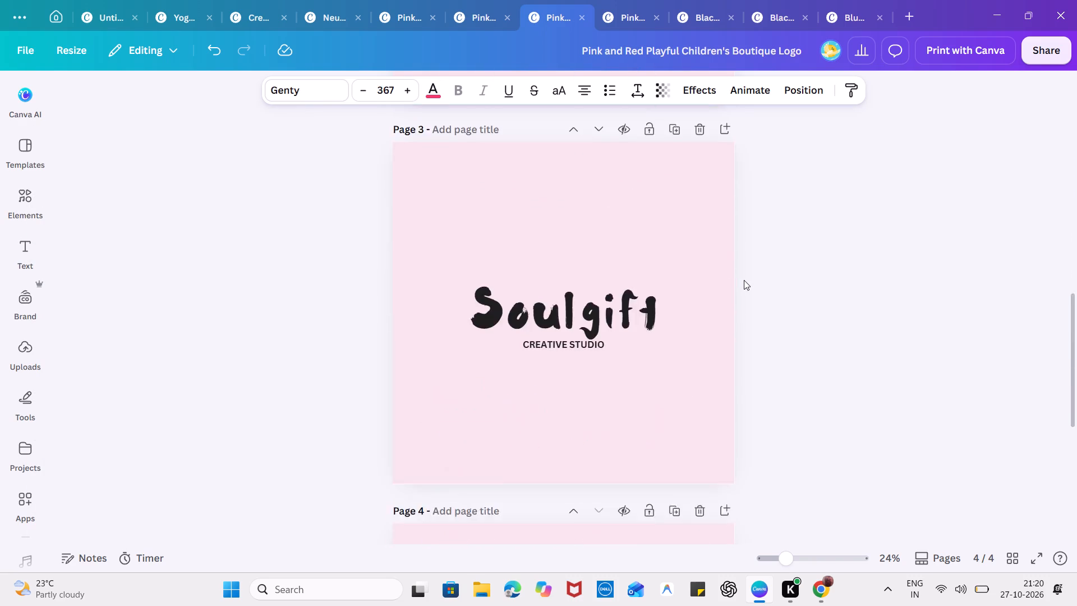
{"action": "scroll", "coordinate": [744, 280], "scroll_direction": "up", "scroll_amount": 8}
{"action": "scroll", "coordinate": [744, 280], "scroll_direction": "down", "scroll_amount": 9}
Examine the templates similar to Blue Minimalist Bakery Logo, preview the "FEAST" fashion clothing logo, and return to the template results.
{"action": "left_click", "coordinate": [57, 25]}
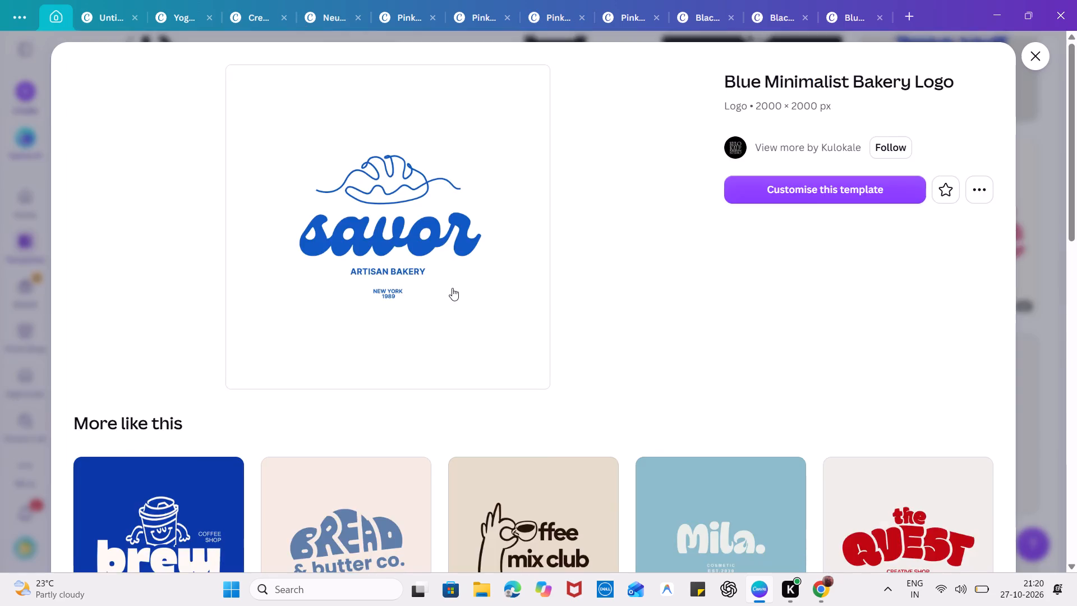
{"action": "scroll", "coordinate": [452, 288], "scroll_direction": "down", "scroll_amount": 7}
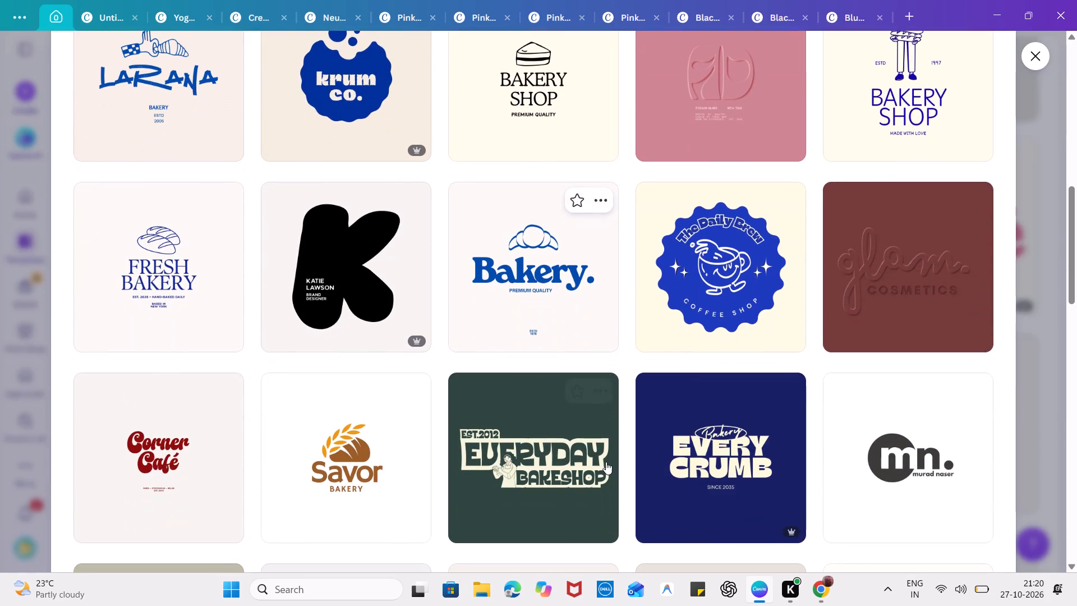
{"action": "scroll", "coordinate": [606, 462], "scroll_direction": "down", "scroll_amount": 1}
{"action": "scroll", "coordinate": [544, 351], "scroll_direction": "down", "scroll_amount": 2}
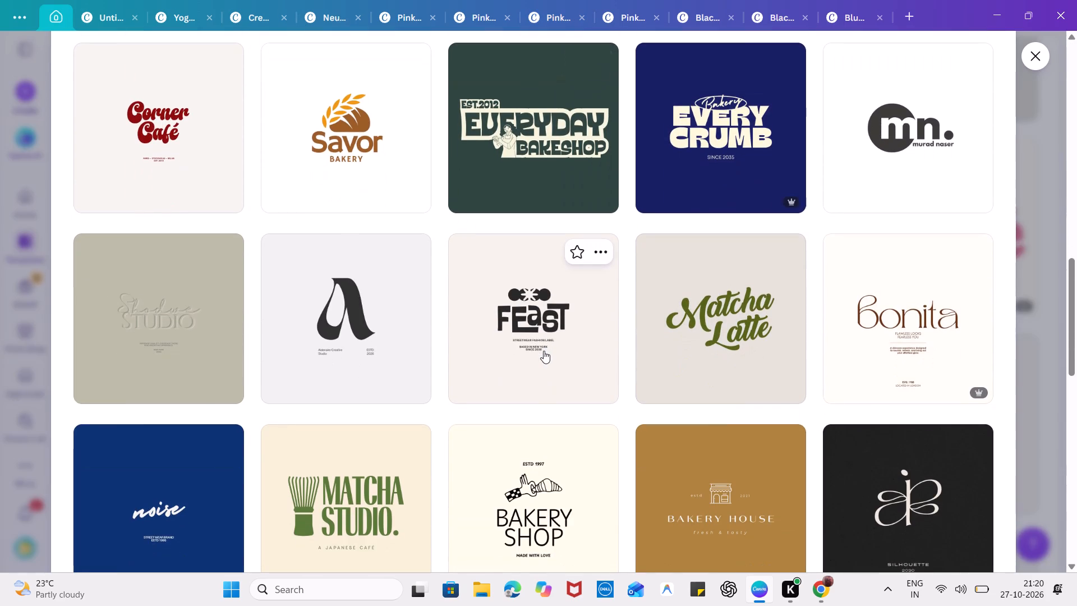
{"action": "left_click", "coordinate": [544, 351]}
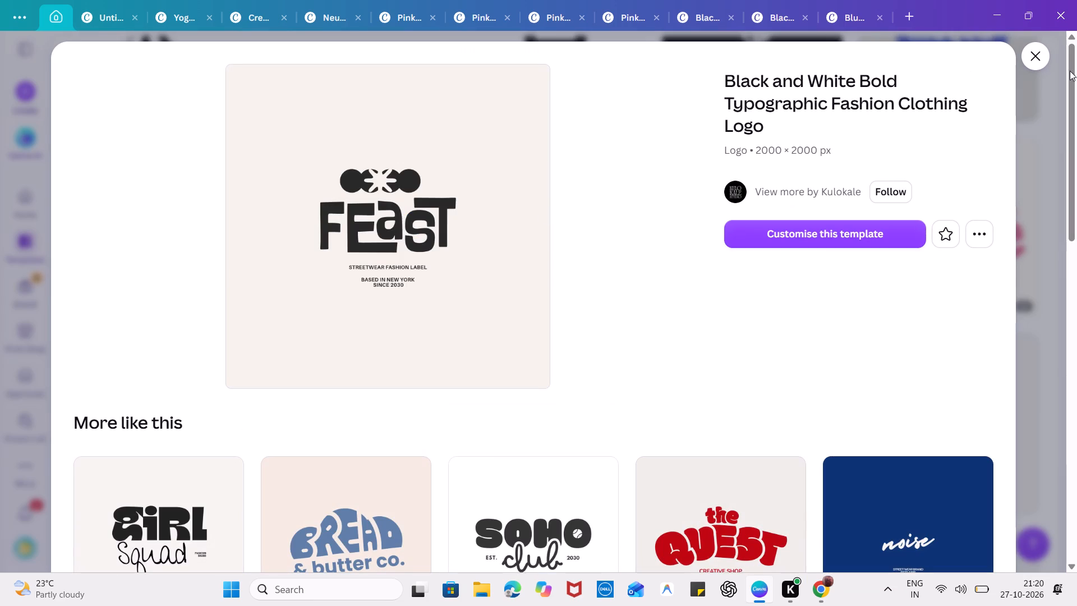
{"action": "left_click", "coordinate": [1037, 54]}
Examine the logo template results for further lettering styles that could suit Soulgift.
{"action": "scroll", "coordinate": [563, 178], "scroll_direction": "down", "scroll_amount": 5}
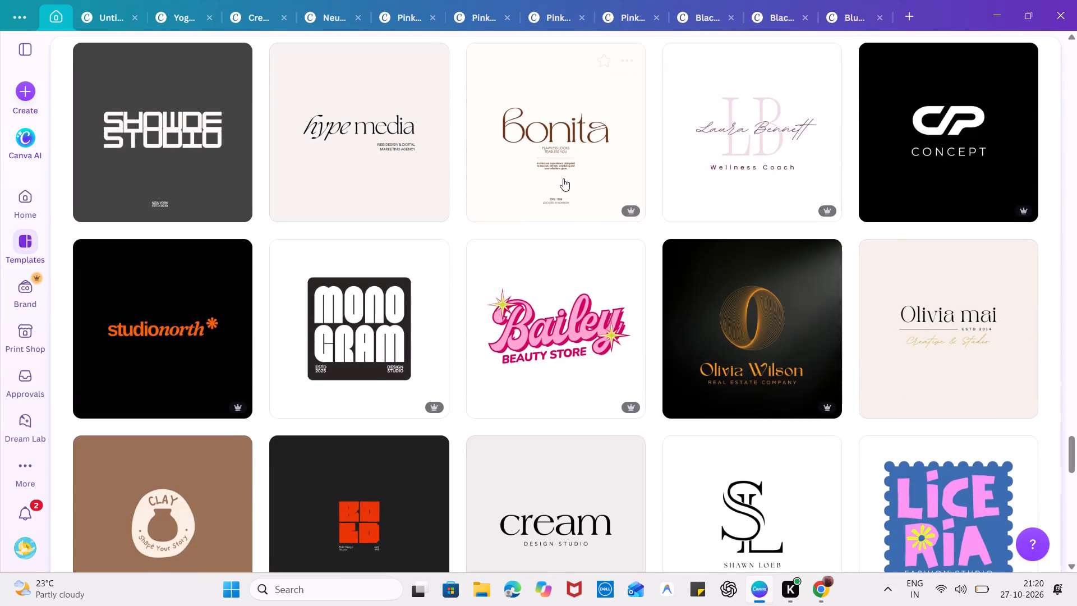
{"action": "scroll", "coordinate": [563, 178], "scroll_direction": "down", "scroll_amount": 10}
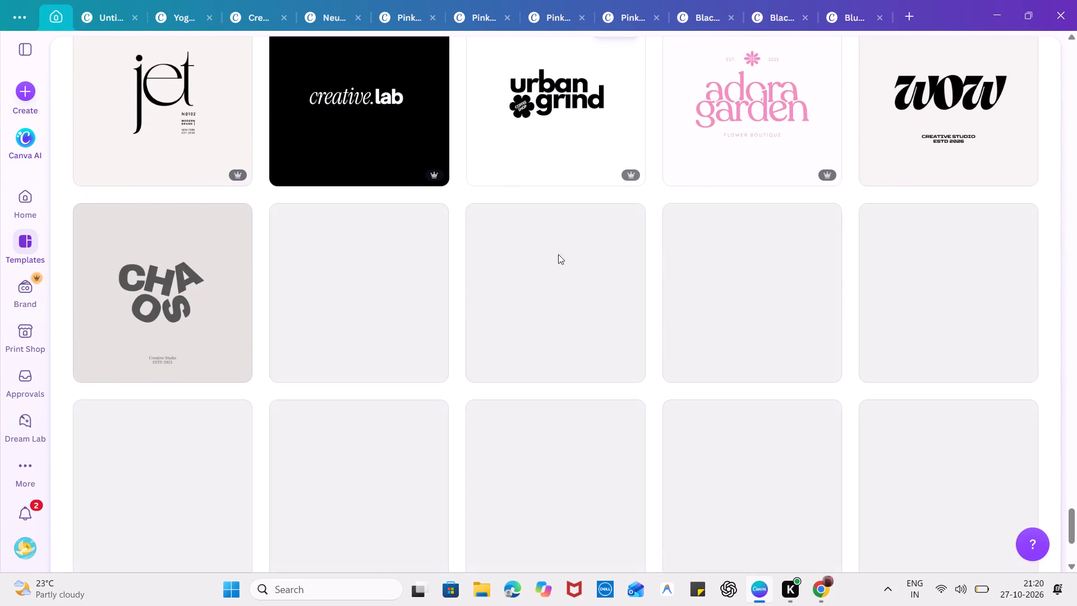
{"action": "scroll", "coordinate": [564, 282], "scroll_direction": "down", "scroll_amount": 4}
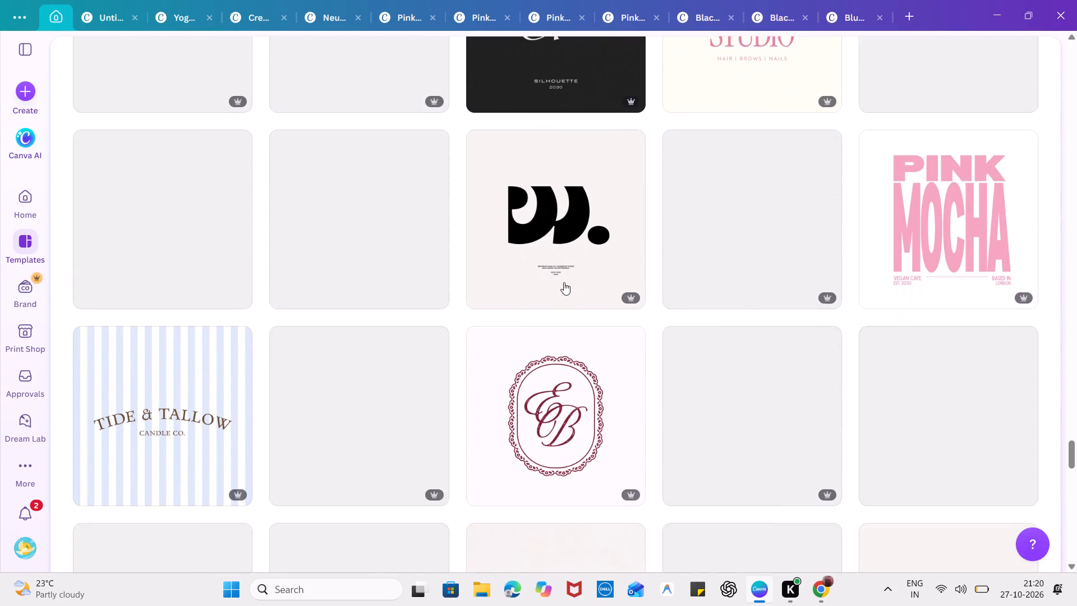
{"action": "scroll", "coordinate": [564, 282], "scroll_direction": "down", "scroll_amount": 8}
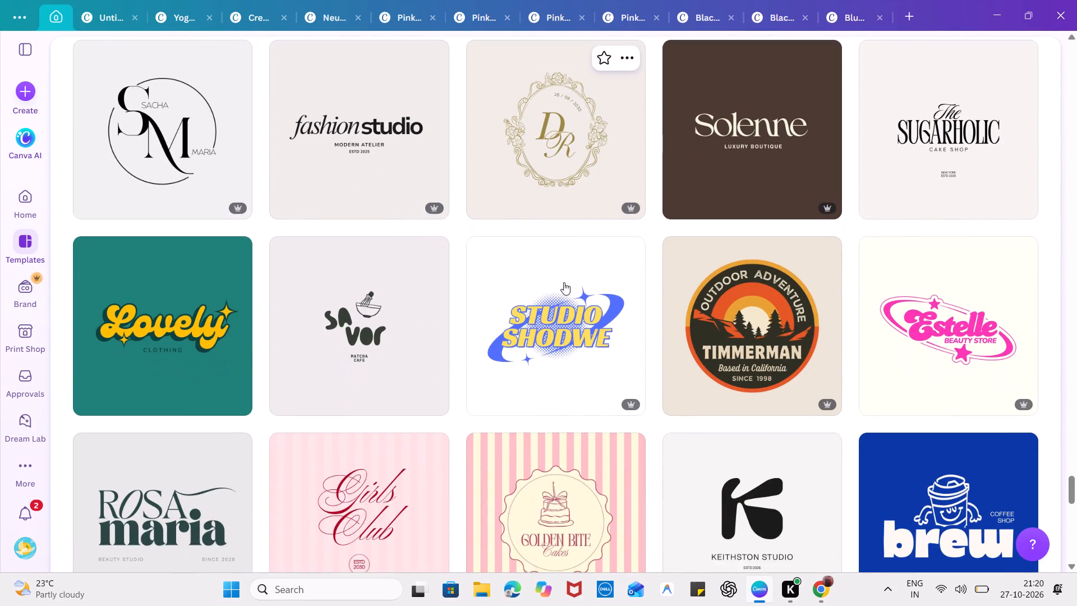
{"action": "scroll", "coordinate": [564, 282], "scroll_direction": "down", "scroll_amount": 8}
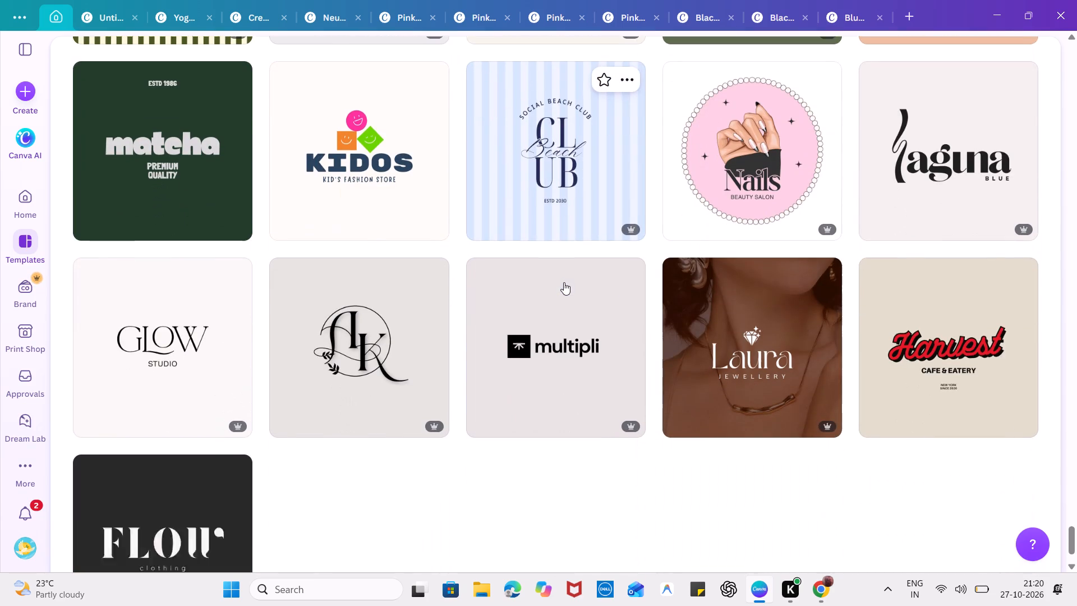
{"action": "scroll", "coordinate": [564, 282], "scroll_direction": "down", "scroll_amount": 4}
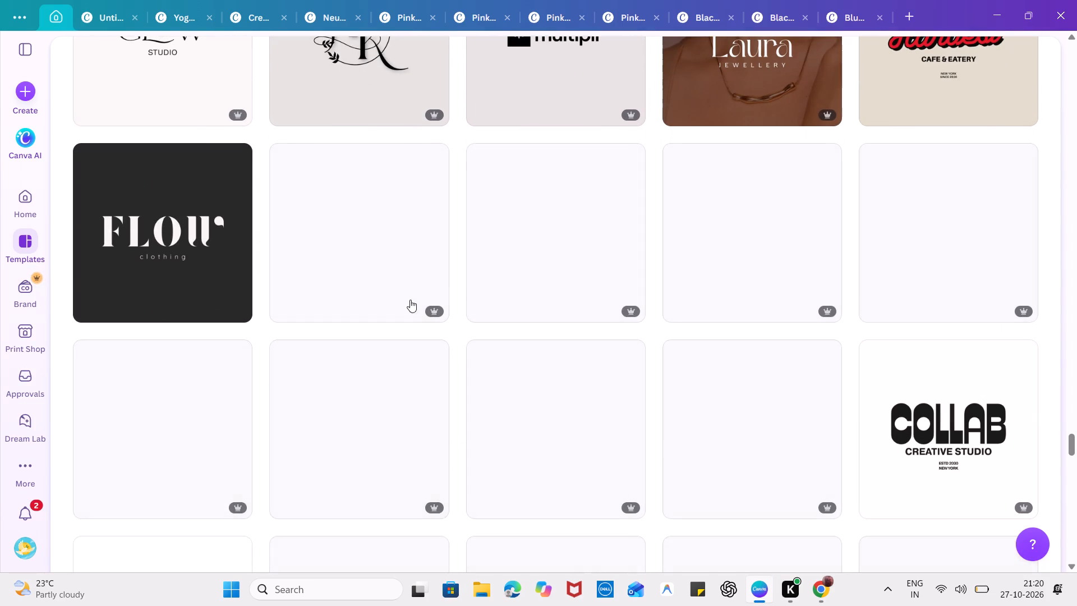
{"action": "scroll", "coordinate": [404, 301], "scroll_direction": "down", "scroll_amount": 2}
{"action": "scroll", "coordinate": [525, 366], "scroll_direction": "down", "scroll_amount": 3}
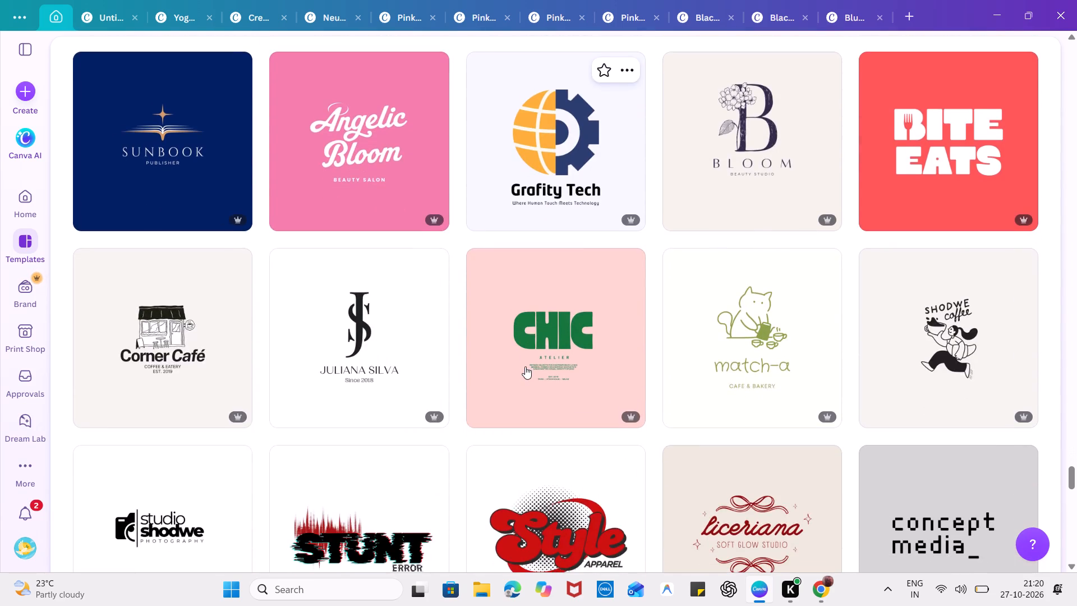
{"action": "scroll", "coordinate": [525, 366], "scroll_direction": "down", "scroll_amount": 9}
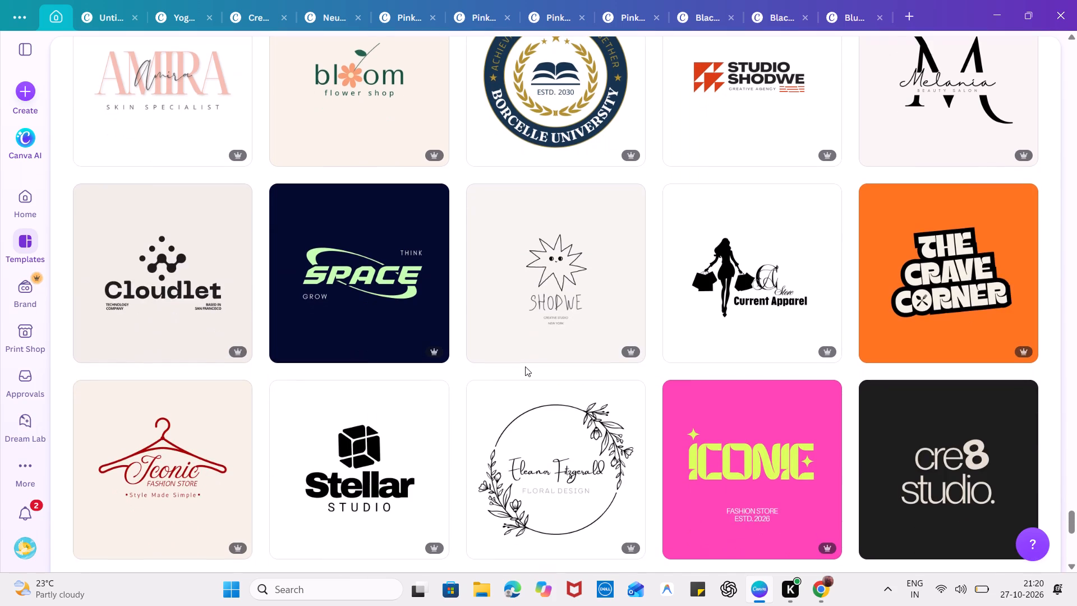
{"action": "scroll", "coordinate": [525, 366], "scroll_direction": "down", "scroll_amount": 5}
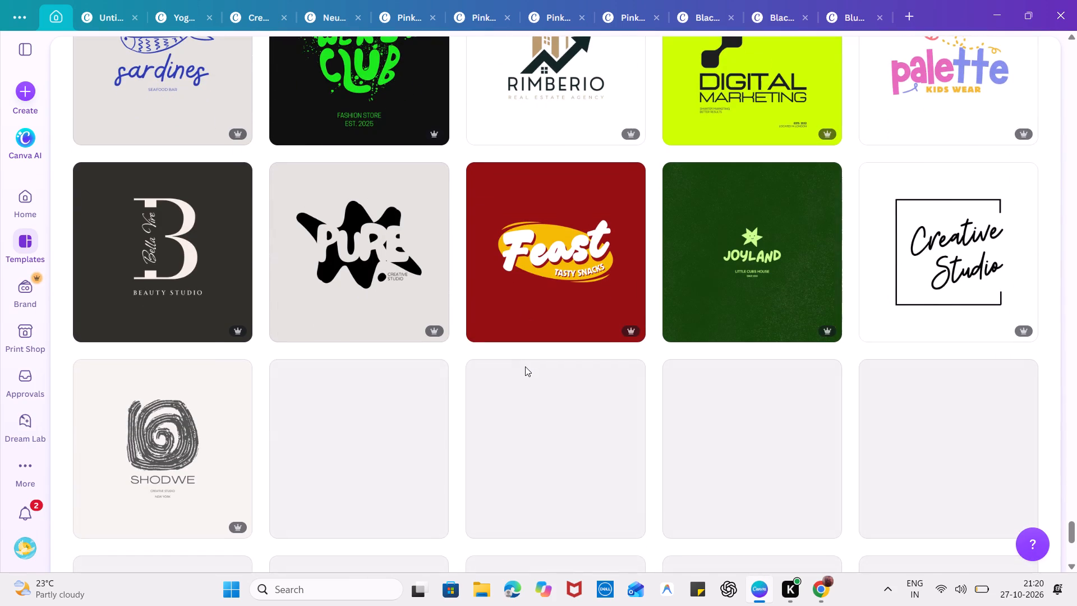
{"action": "scroll", "coordinate": [525, 366], "scroll_direction": "down", "scroll_amount": 4}
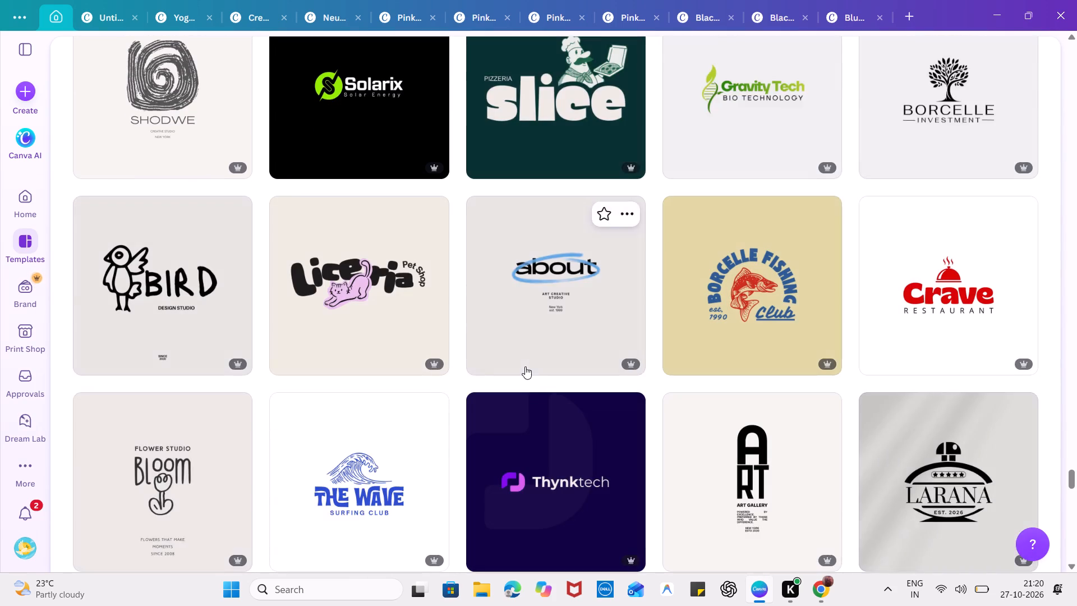
{"action": "scroll", "coordinate": [525, 366], "scroll_direction": "down", "scroll_amount": 6}
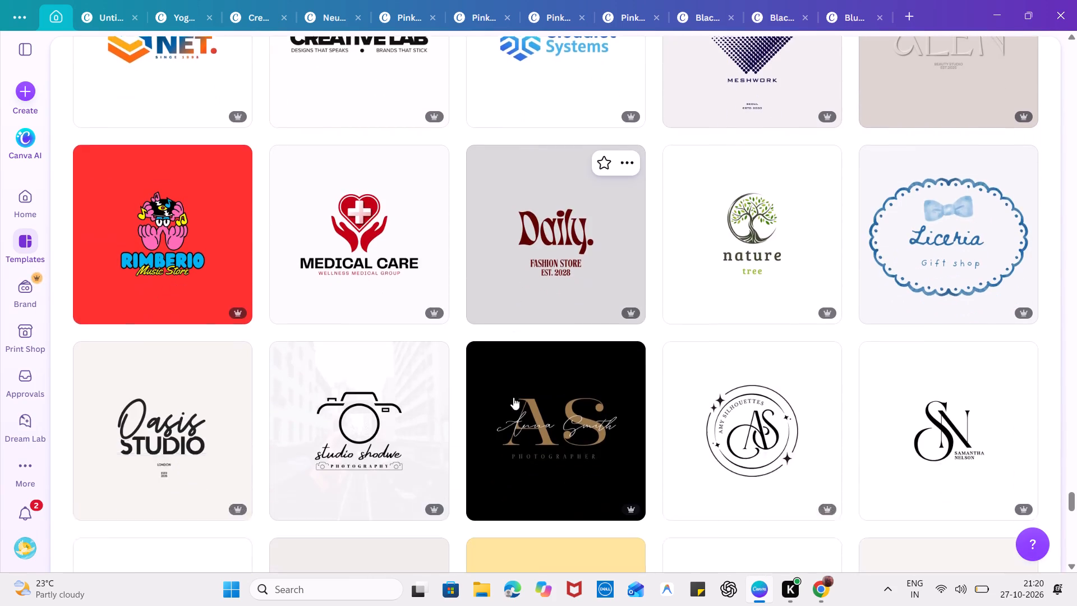
{"action": "scroll", "coordinate": [513, 397], "scroll_direction": "down", "scroll_amount": 6}
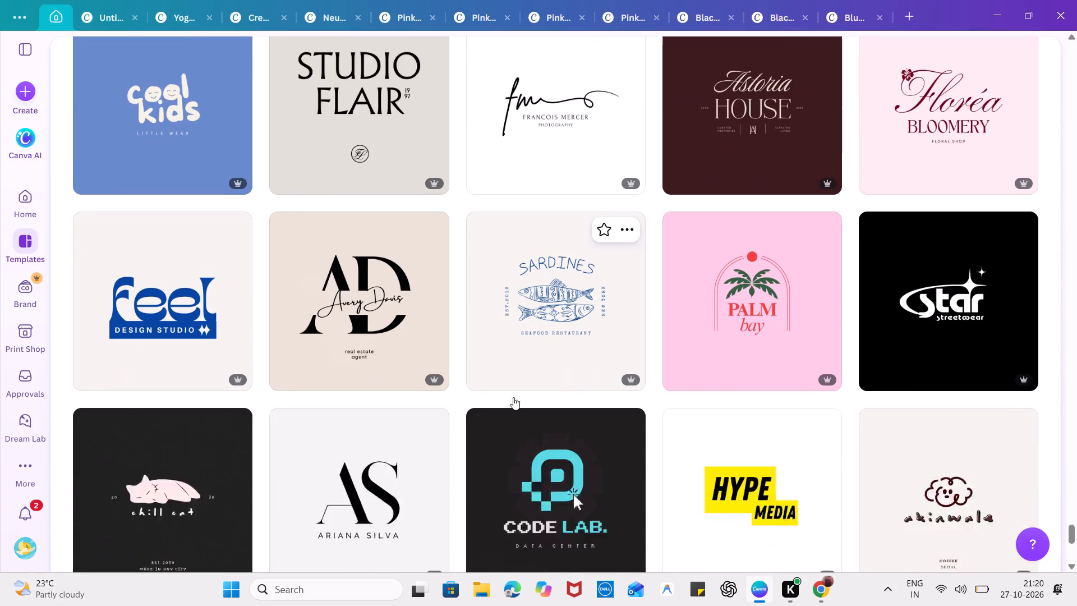
{"action": "scroll", "coordinate": [513, 397], "scroll_direction": "down", "scroll_amount": 6}
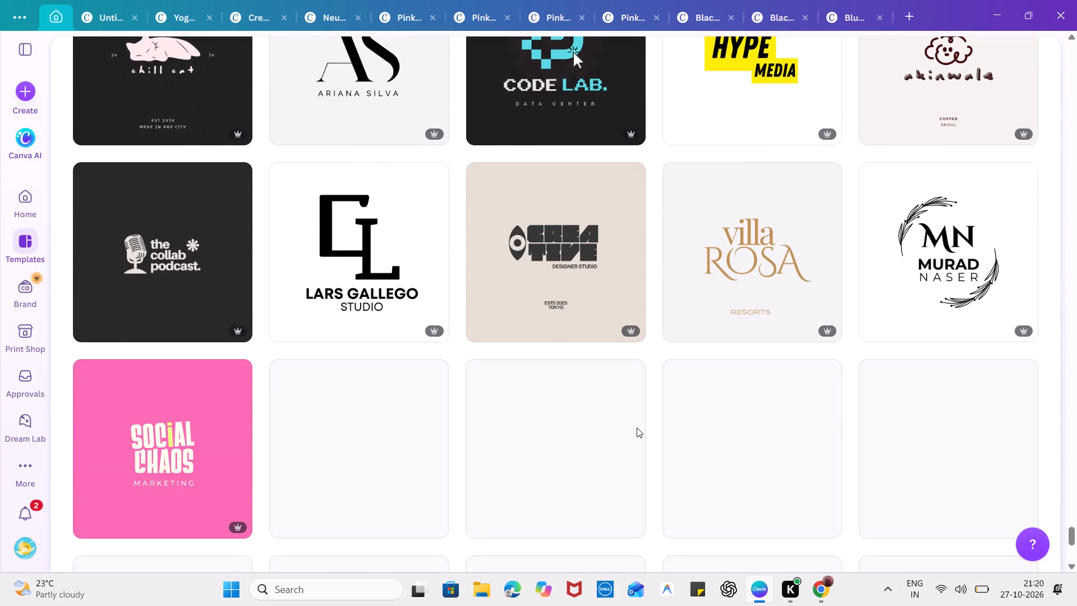
{"action": "scroll", "coordinate": [637, 428], "scroll_direction": "down", "scroll_amount": 2}
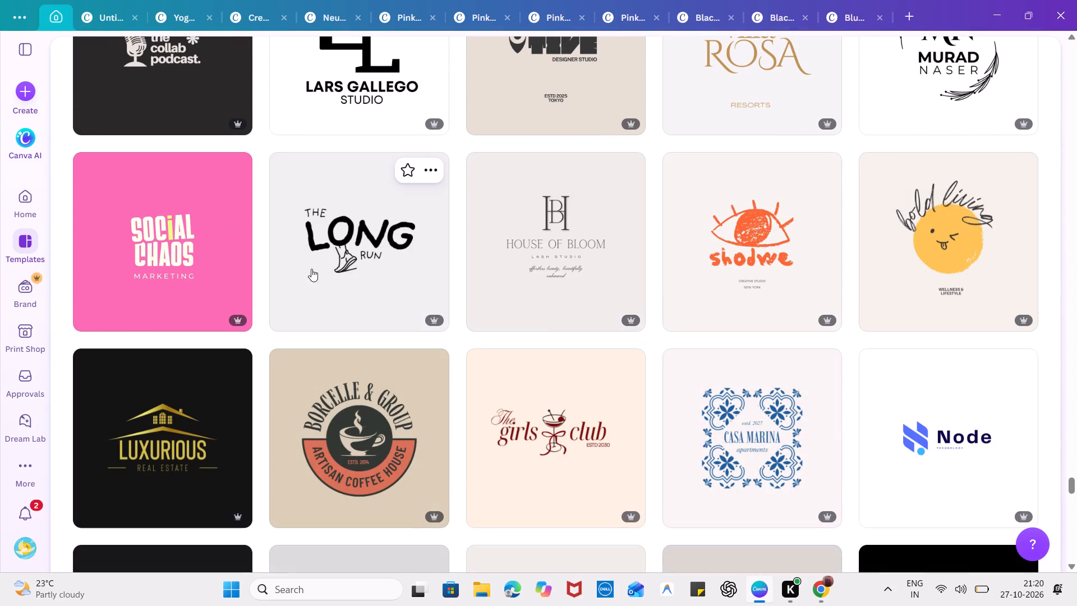
Preview the orange hand-drawn eye "shodwe" template, look over its similar designs, and close the preview.
{"action": "left_click", "coordinate": [681, 273]}
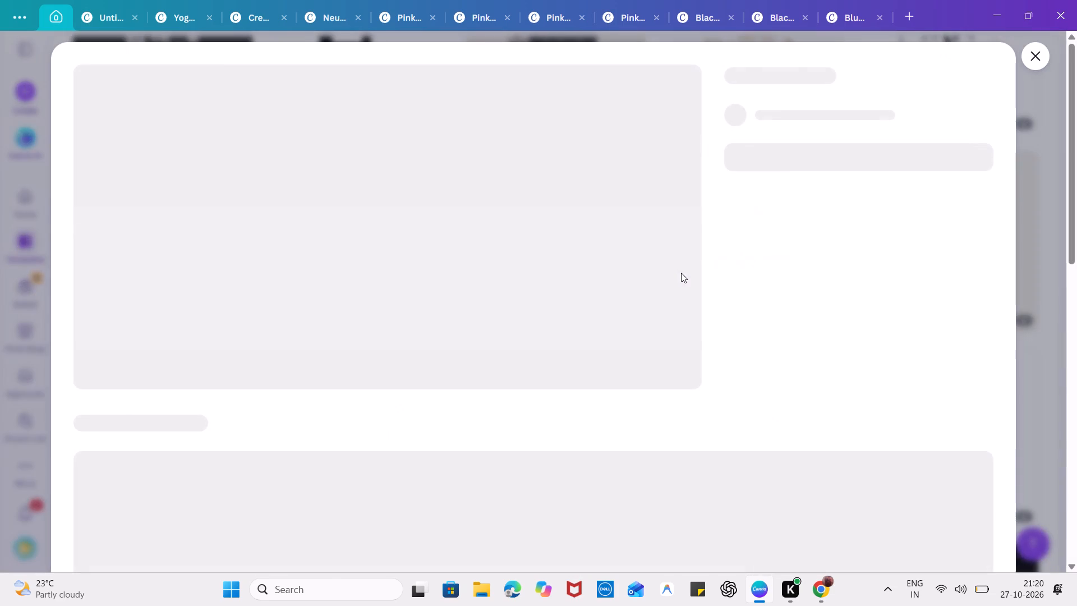
{"action": "scroll", "coordinate": [846, 332], "scroll_direction": "down", "scroll_amount": 3}
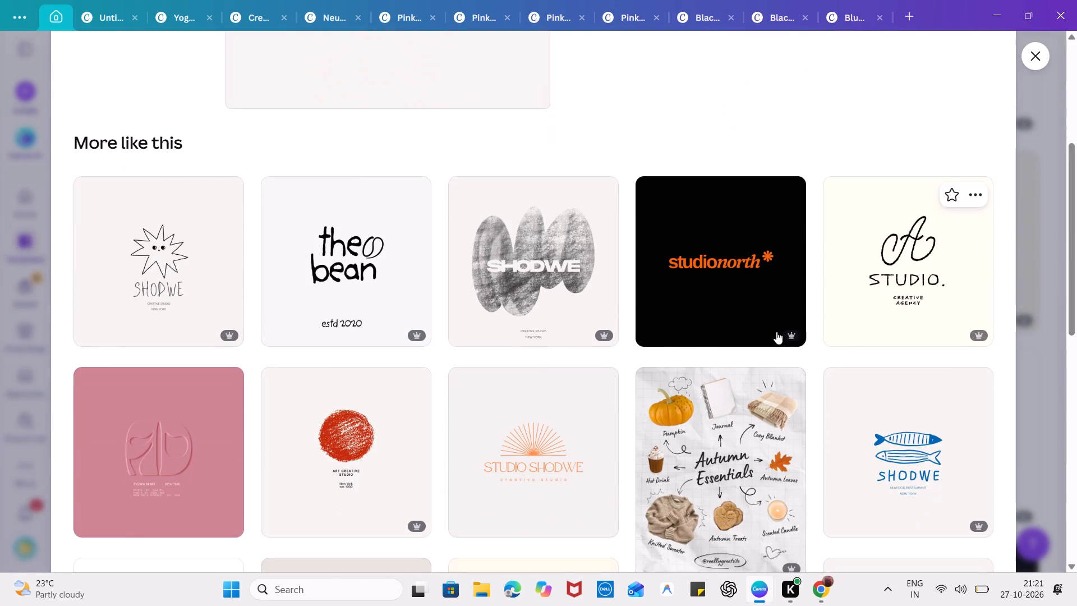
{"action": "scroll", "coordinate": [586, 374], "scroll_direction": "down", "scroll_amount": 4}
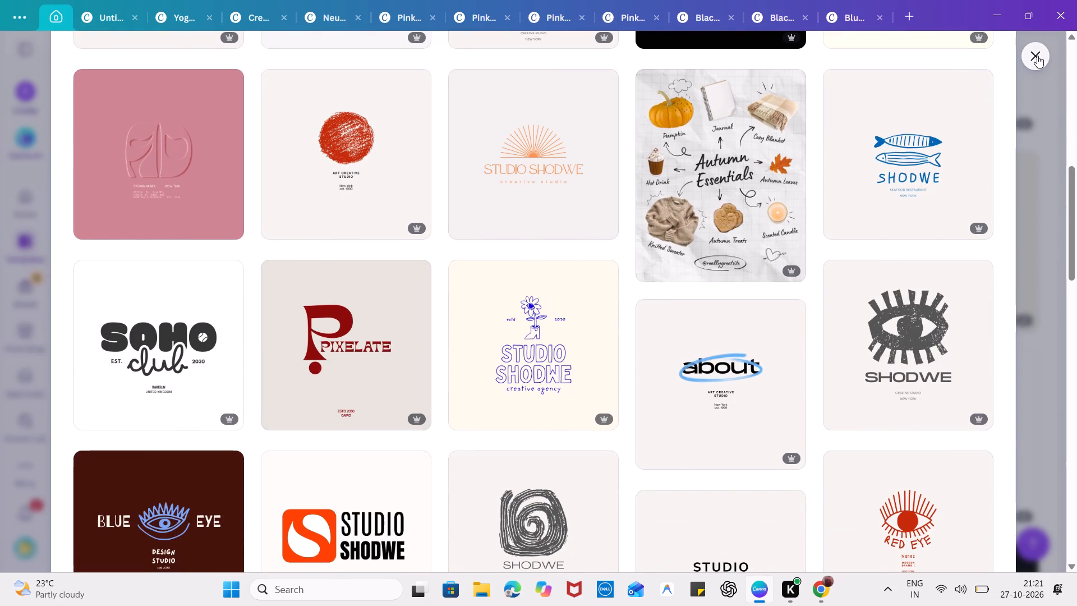
{"action": "left_click", "coordinate": [1037, 56]}
Search the templates for "gift logo".
{"action": "scroll", "coordinate": [674, 110], "scroll_direction": "up", "scroll_amount": 18}
{"action": "scroll", "coordinate": [674, 110], "scroll_direction": "up", "scroll_amount": 20}
{"action": "scroll", "coordinate": [674, 110], "scroll_direction": "up", "scroll_amount": 7}
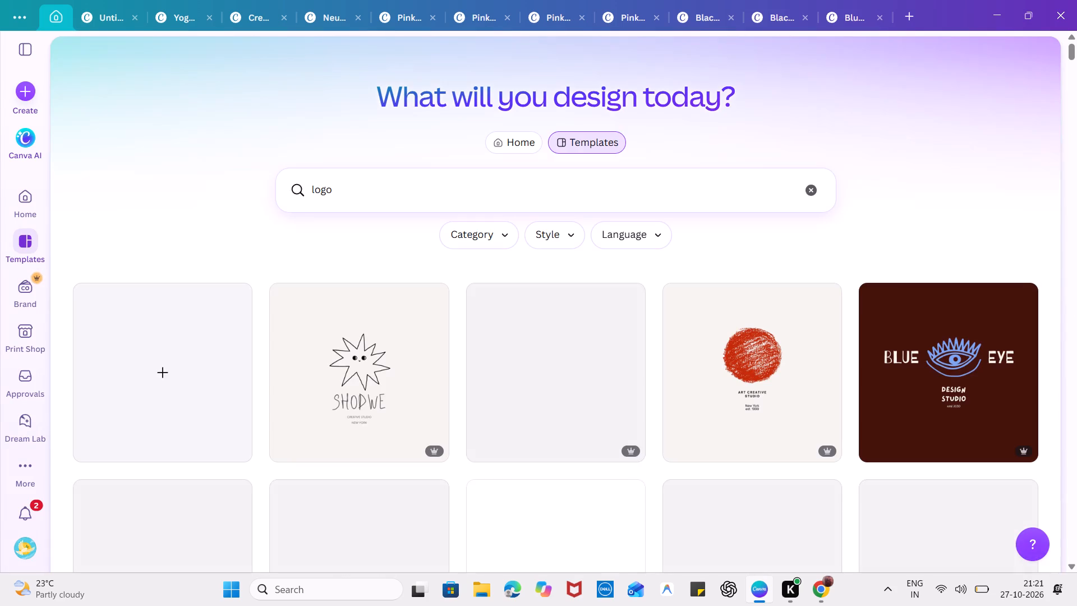
{"action": "left_click", "coordinate": [475, 212]}
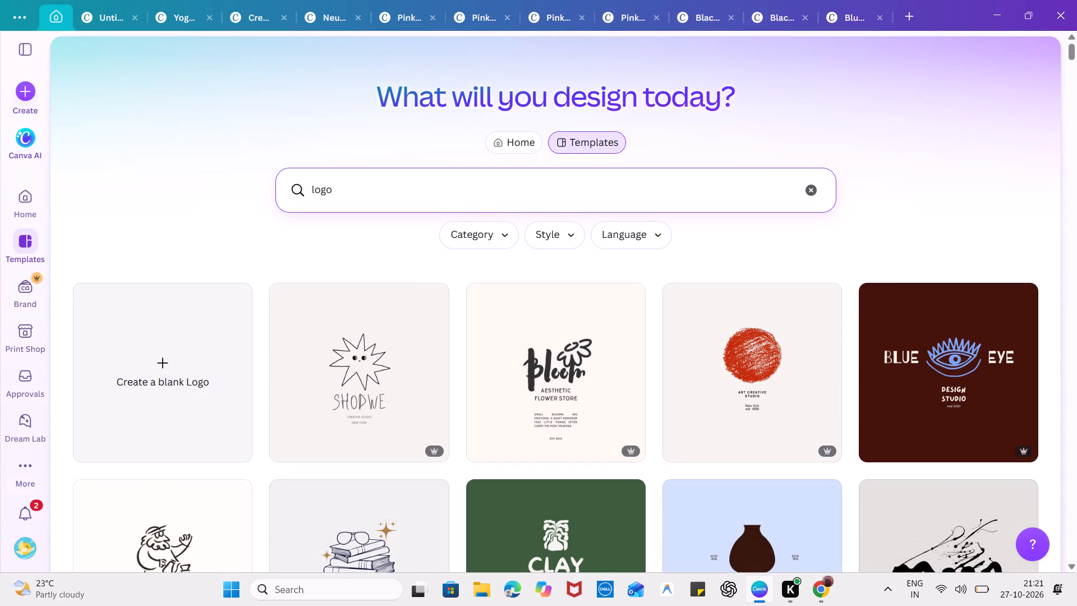
{"action": "left_click", "coordinate": [470, 199]}
{"action": "type", "text": "=="}
{"action": "key", "text": "BackSpace"}
{"action": "key", "text": "BackSpace"}
{"action": "key", "text": "BackSpace"}
{"action": "key", "text": "BackSpace"}
{"action": "key", "text": "BackSpace"}
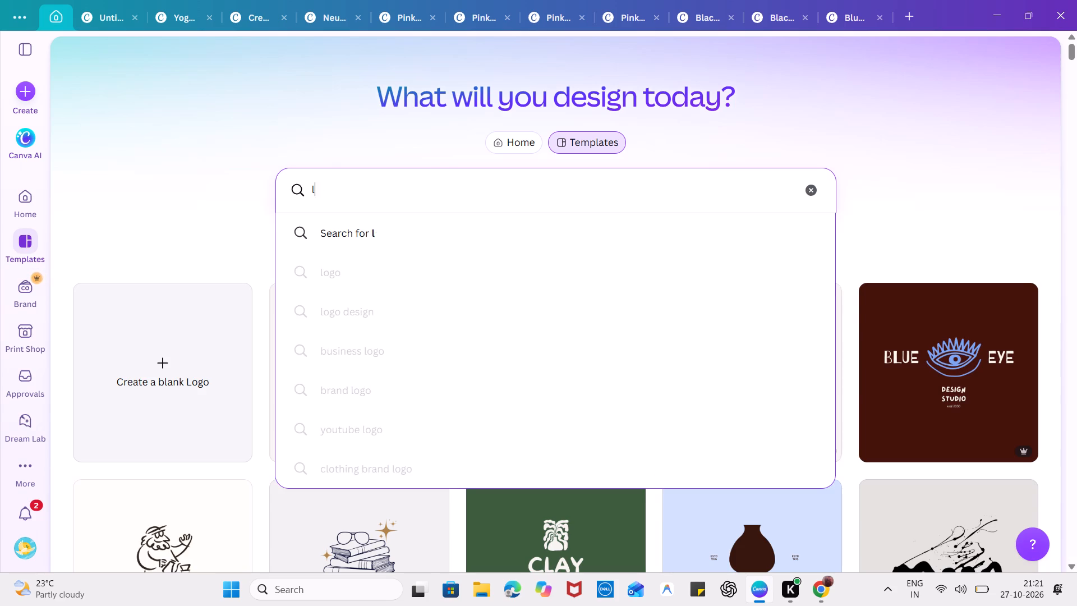
{"action": "key", "text": "BackSpace"}
{"action": "key", "text": "BackSpace"}
{"action": "type", "text": "gift logo"}
{"action": "key", "text": "Return"}
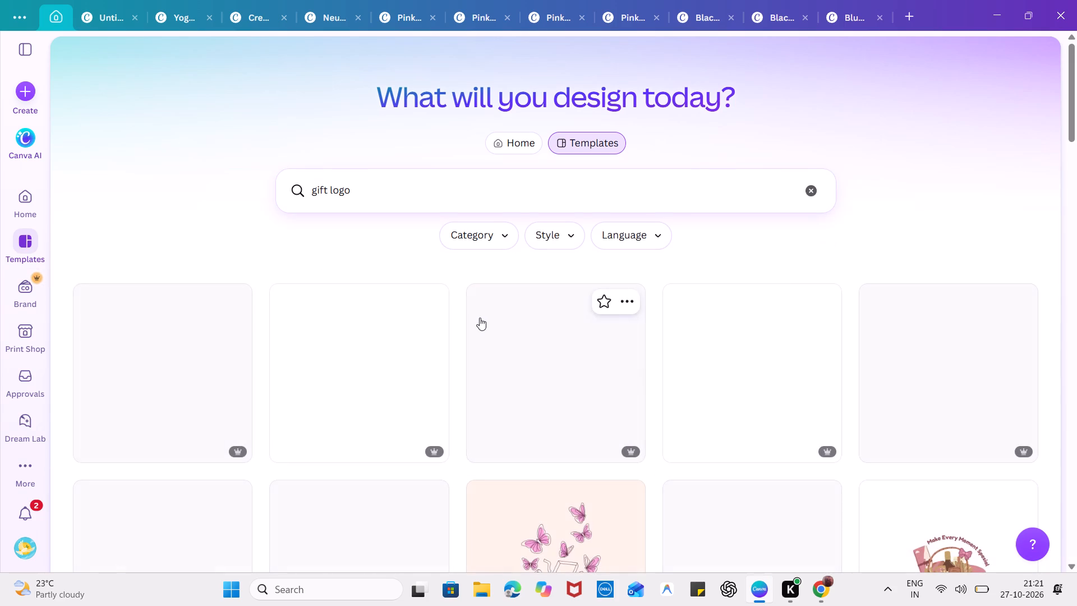
Examine the gift logo template results for lettering styles that could suit Soulgift.
{"action": "scroll", "coordinate": [481, 318], "scroll_direction": "down", "scroll_amount": 4}
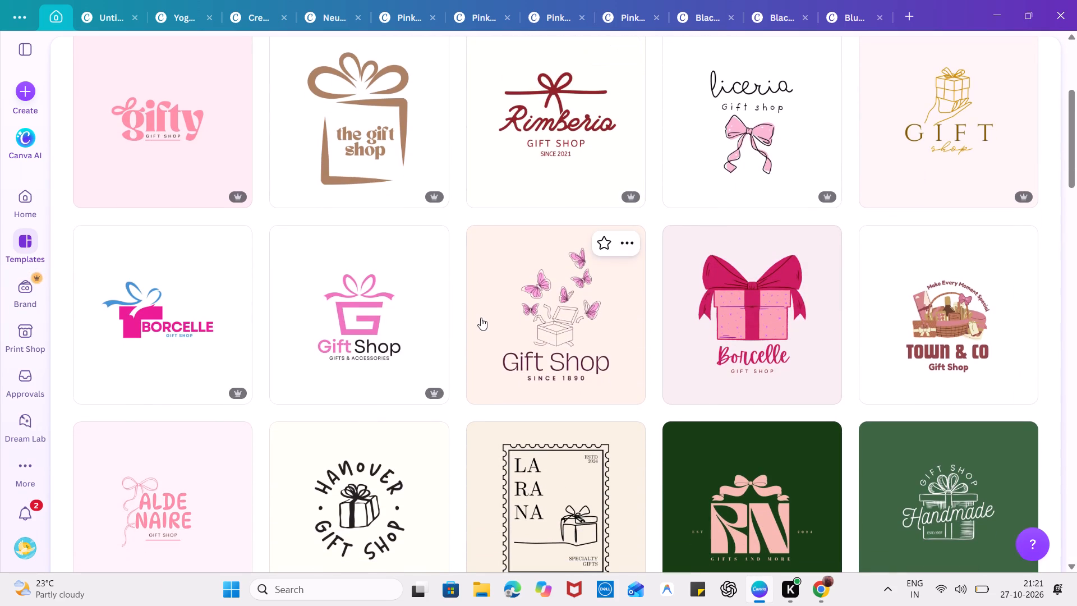
{"action": "scroll", "coordinate": [481, 318], "scroll_direction": "down", "scroll_amount": 1}
{"action": "scroll", "coordinate": [669, 297], "scroll_direction": "down", "scroll_amount": 1}
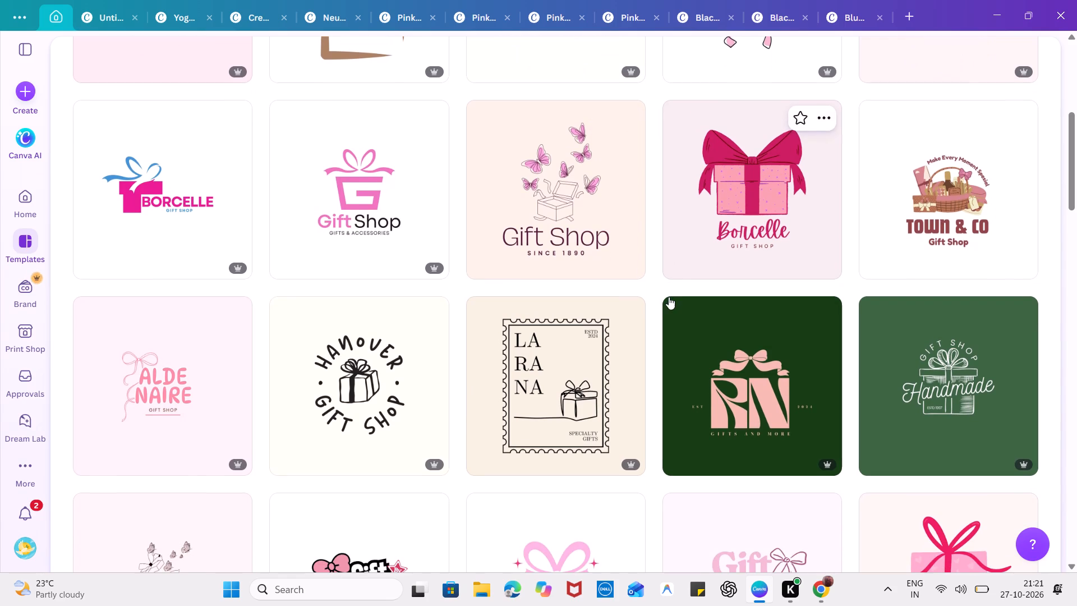
{"action": "scroll", "coordinate": [669, 297], "scroll_direction": "down", "scroll_amount": 1}
{"action": "scroll", "coordinate": [573, 240], "scroll_direction": "down", "scroll_amount": 2}
{"action": "scroll", "coordinate": [793, 387], "scroll_direction": "down", "scroll_amount": 3}
{"action": "scroll", "coordinate": [691, 398], "scroll_direction": "down", "scroll_amount": 3}
{"action": "scroll", "coordinate": [833, 470], "scroll_direction": "down", "scroll_amount": 1}
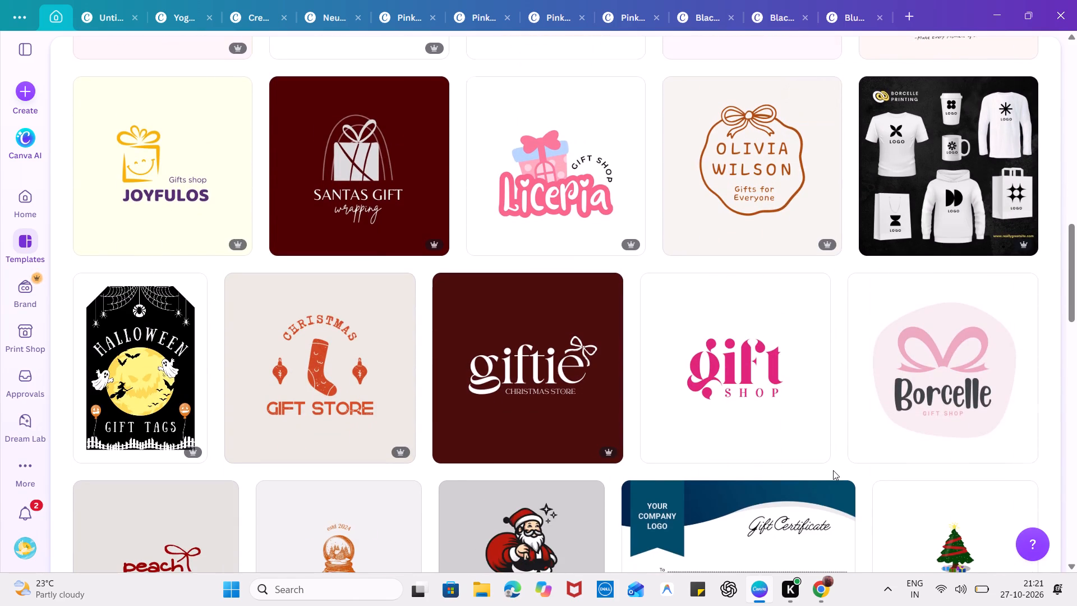
{"action": "scroll", "coordinate": [833, 470], "scroll_direction": "down", "scroll_amount": 1}
{"action": "scroll", "coordinate": [694, 440], "scroll_direction": "down", "scroll_amount": 3}
{"action": "scroll", "coordinate": [455, 380], "scroll_direction": "down", "scroll_amount": 1}
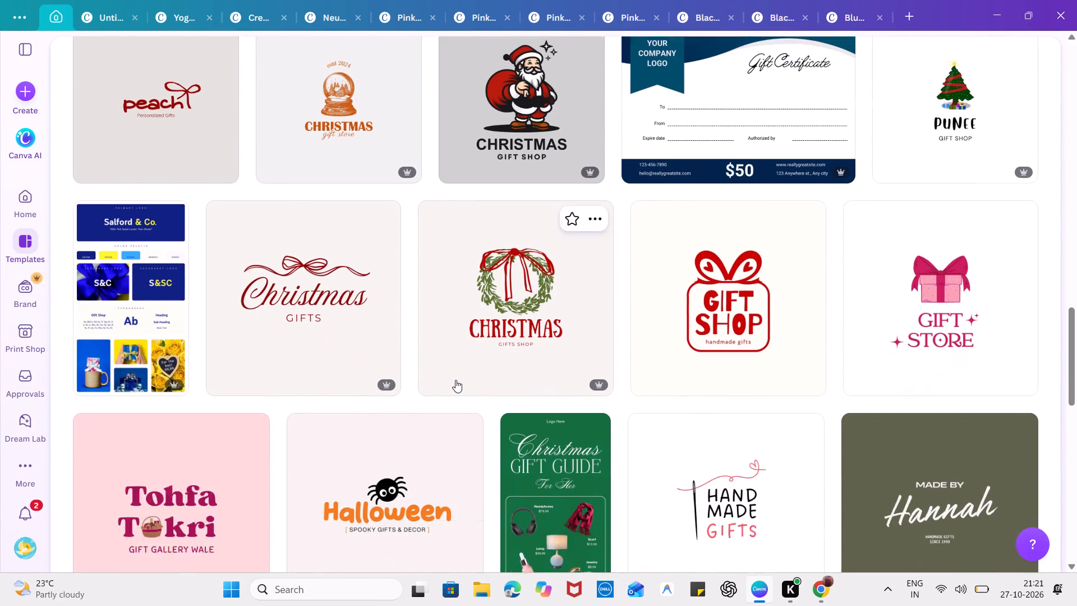
{"action": "scroll", "coordinate": [455, 380], "scroll_direction": "down", "scroll_amount": 3}
Open the pink "Tohfa Tokri" gift gallery logo template as a new editable design.
{"action": "left_click", "coordinate": [210, 314]}
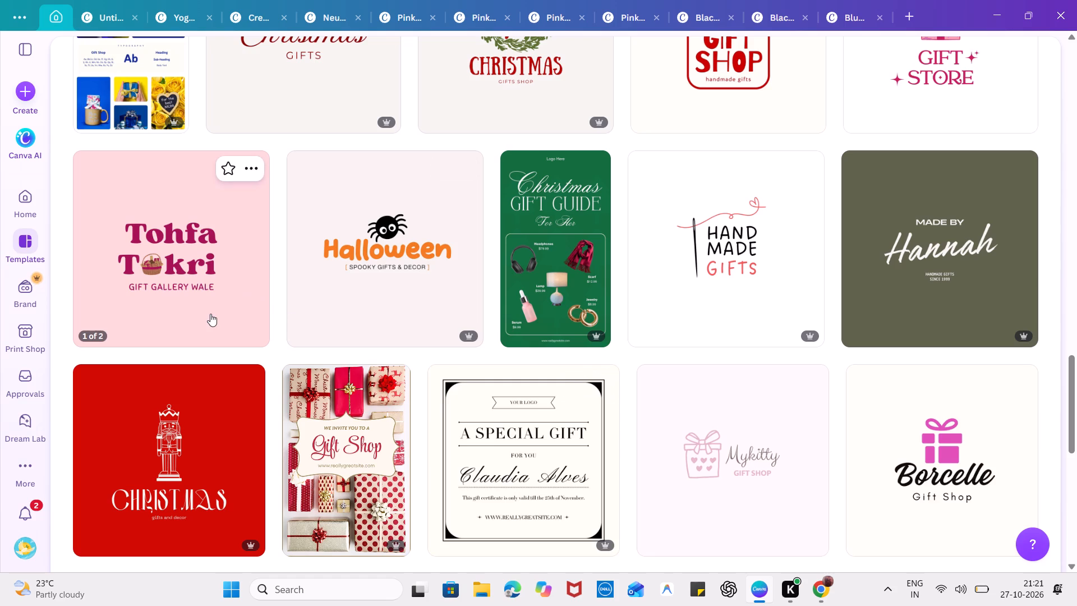
{"action": "left_click", "coordinate": [798, 199]}
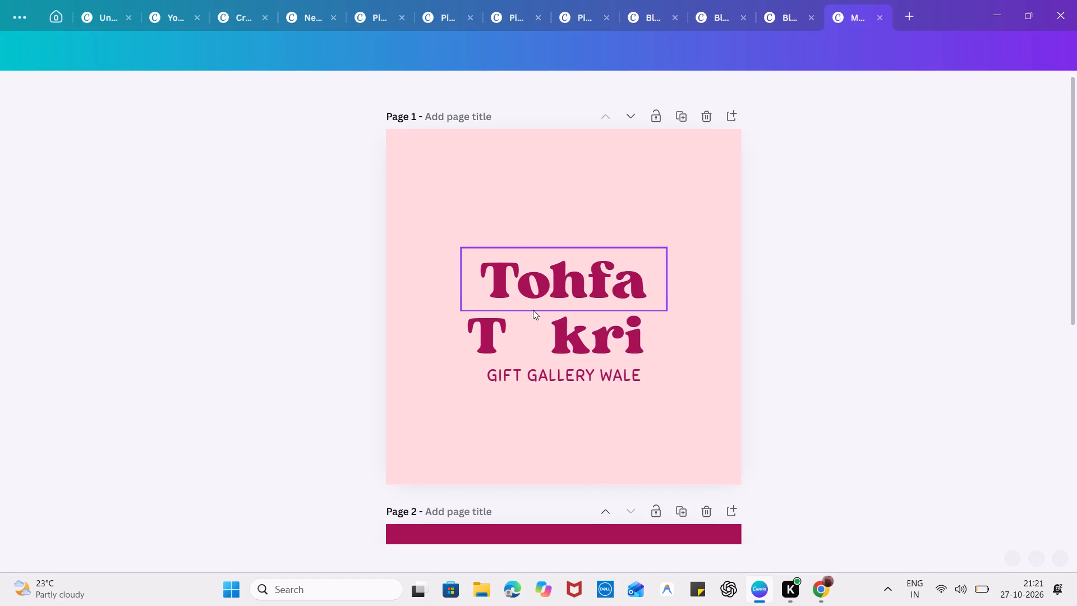
Delete the "Tokri" line on page 1: the letters "kri", the gift basket graphic and the letter "T".
{"action": "left_click", "coordinate": [554, 329]}
{"action": "key", "text": "Delete"}
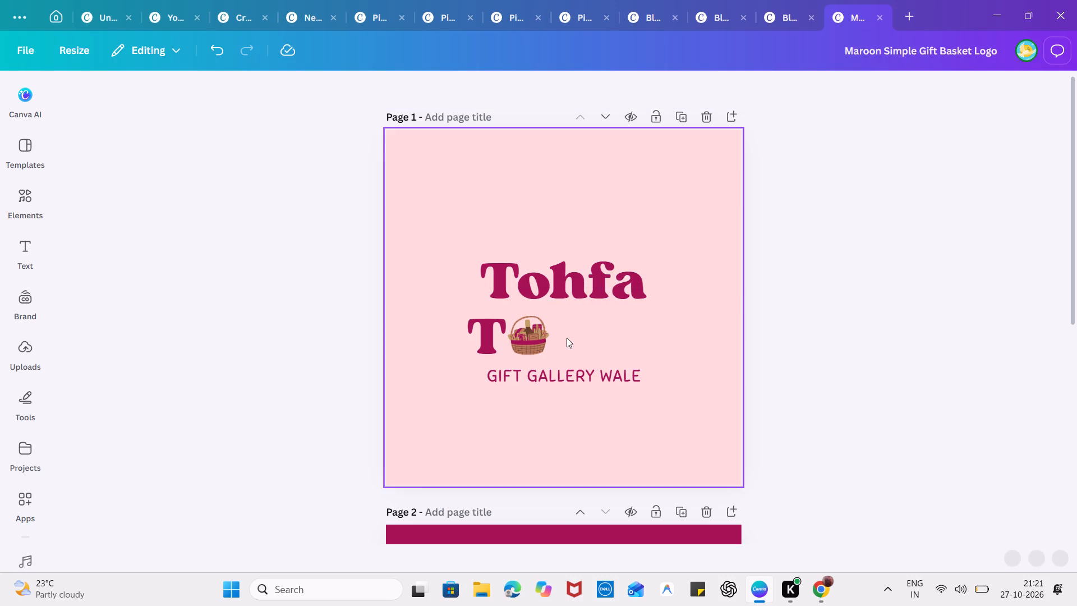
{"action": "left_click", "coordinate": [530, 334]}
{"action": "key", "text": "Delete"}
{"action": "left_click", "coordinate": [488, 328]}
{"action": "key", "text": "Delete"}
Replace the "Tohfa" text with "Soulgift".
{"action": "double_click", "coordinate": [540, 295]}
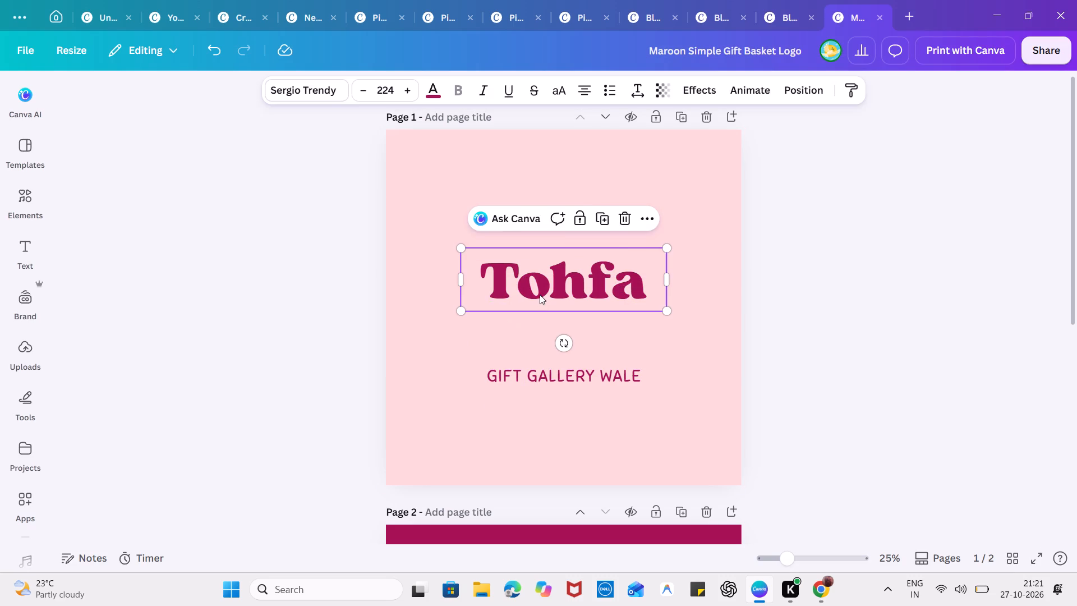
{"action": "type", "text": "Soul"}
{"action": "type", "text": "gift"}
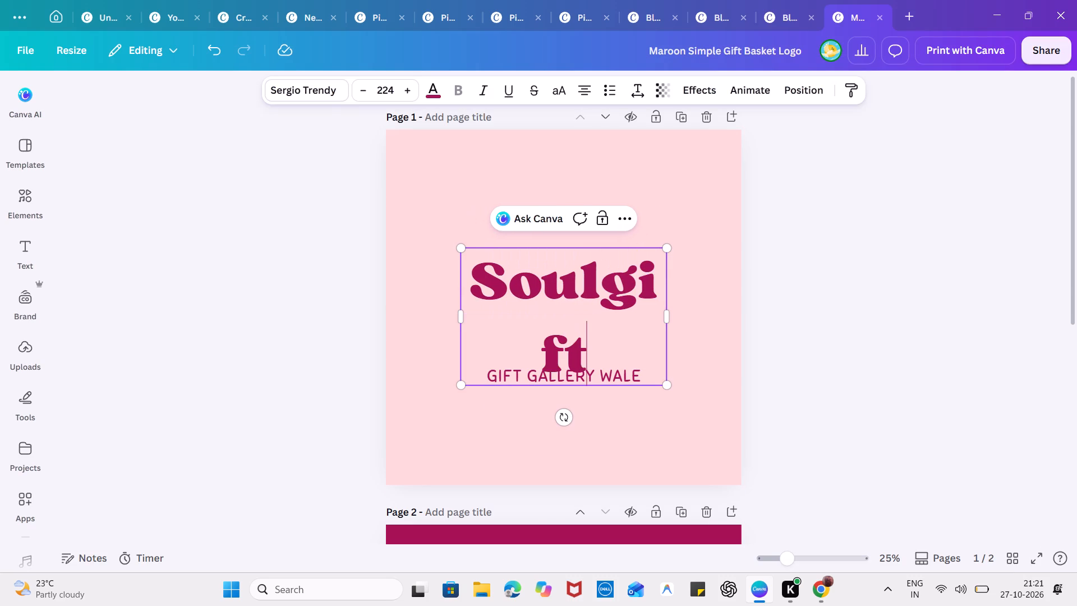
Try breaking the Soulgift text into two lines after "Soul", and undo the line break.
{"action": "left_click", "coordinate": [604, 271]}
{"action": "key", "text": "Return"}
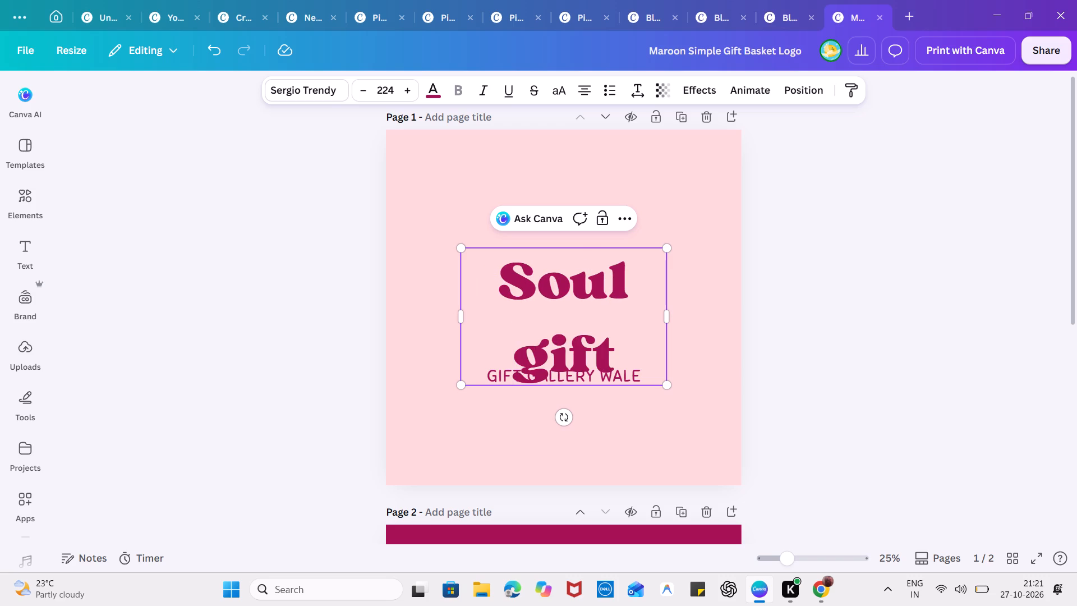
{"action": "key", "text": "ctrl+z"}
Widen the text box so that Soulgift fits on a single line.
{"action": "left_click_drag", "start_coordinate": [666, 315], "coordinate": [675, 315]}
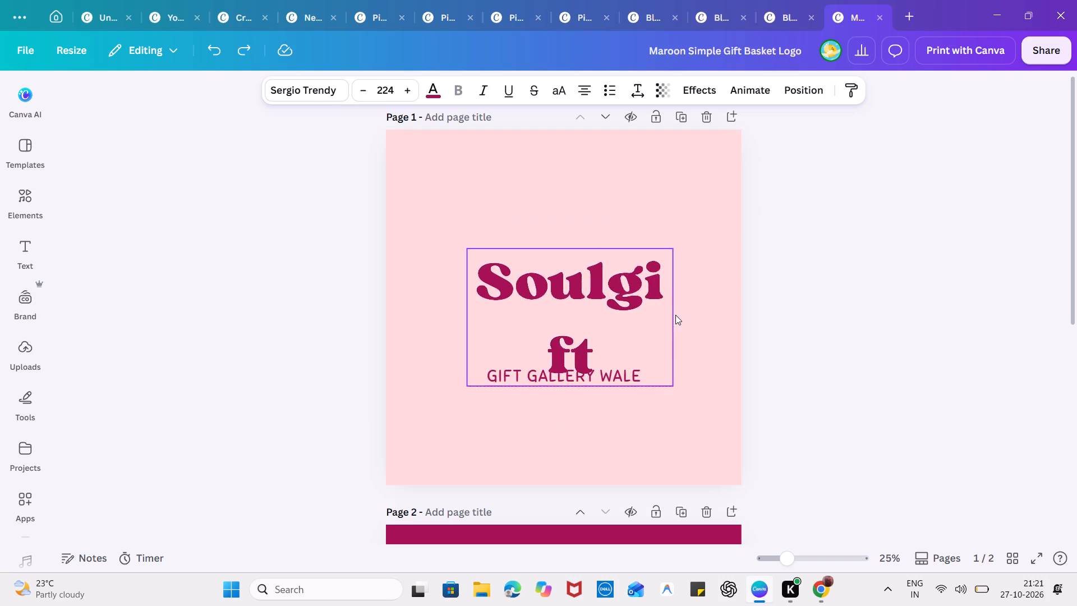
{"action": "left_click_drag", "start_coordinate": [675, 315], "coordinate": [673, 315]}
{"action": "left_click", "coordinate": [662, 318]}
{"action": "left_click_drag", "start_coordinate": [676, 317], "coordinate": [718, 313]}
Copy from the Soulgift text, add page 5 to the four-page pink boutique logo design, and try to paste there.
{"action": "key", "text": "ctrl+c"}
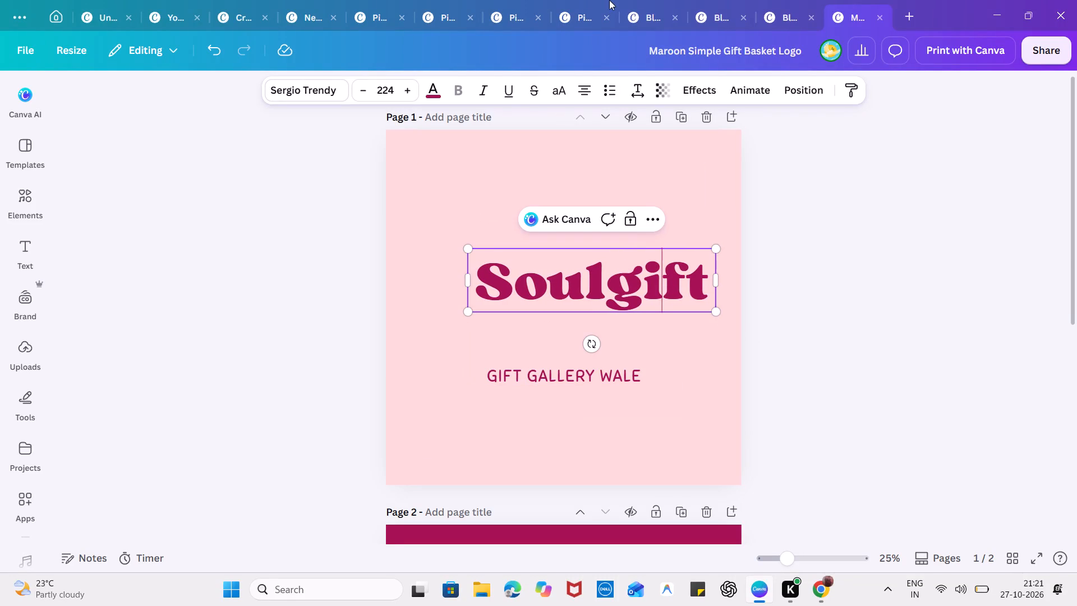
{"action": "left_click", "coordinate": [511, 17]}
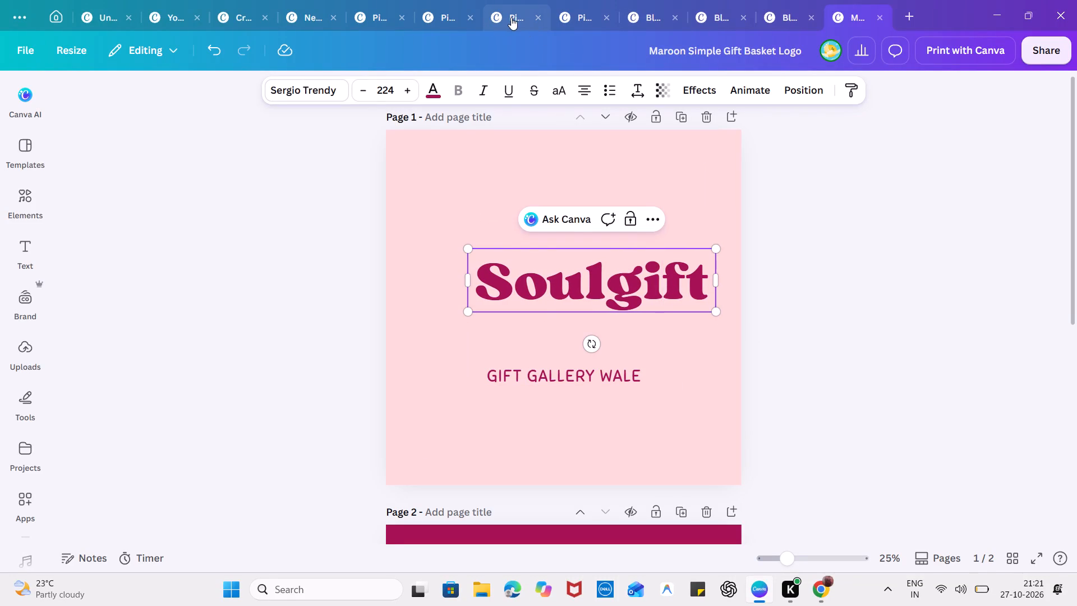
{"action": "scroll", "coordinate": [614, 284], "scroll_direction": "down", "scroll_amount": 3}
{"action": "scroll", "coordinate": [588, 384], "scroll_direction": "up", "scroll_amount": 6}
{"action": "scroll", "coordinate": [588, 384], "scroll_direction": "down", "scroll_amount": 6}
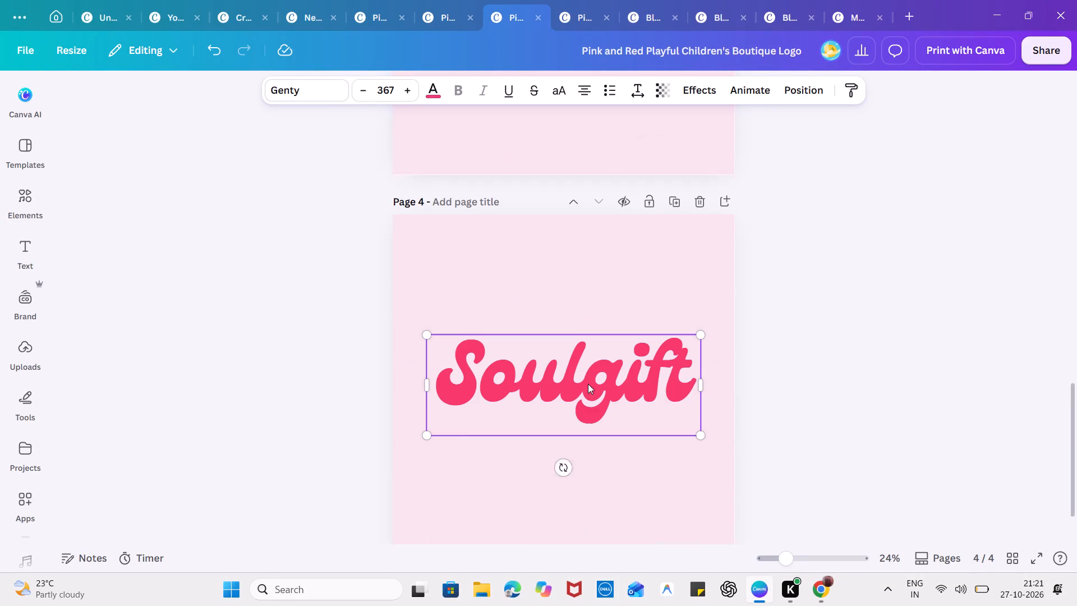
{"action": "left_click", "coordinate": [586, 528]}
{"action": "key", "text": "ctrl+v"}
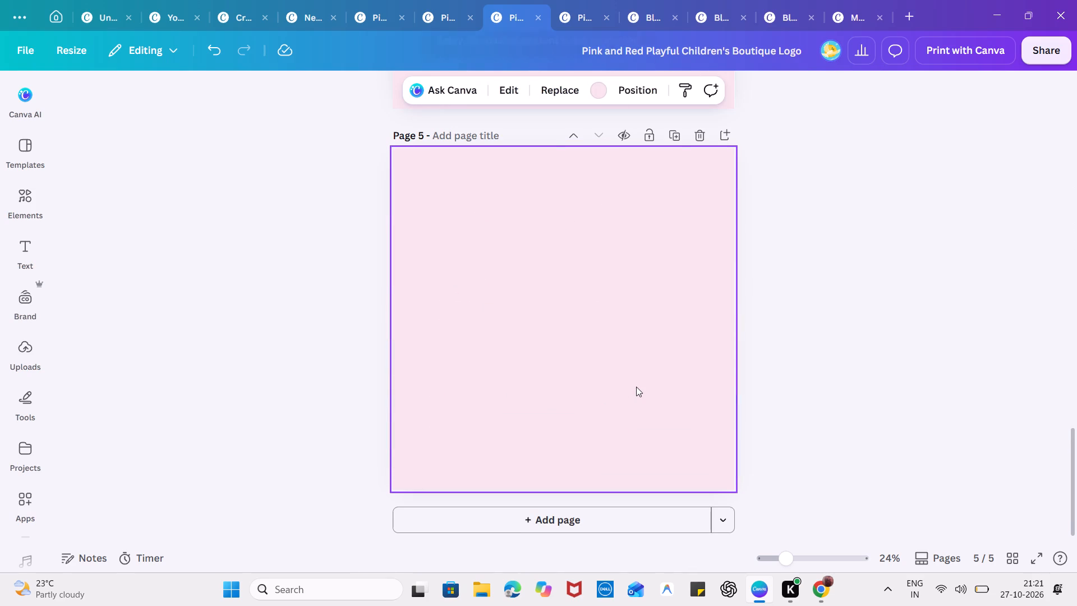
Copy the whole Soulgift text box from the gift basket logo and paste it onto page 2 of the two-page boutique design.
{"action": "left_click", "coordinate": [852, 13]}
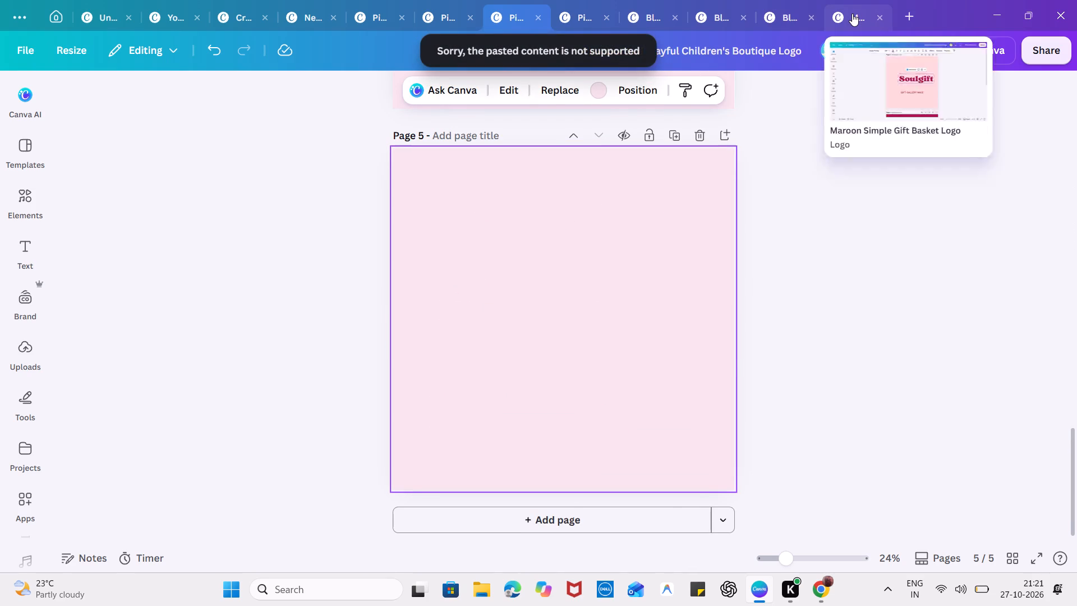
{"action": "left_click", "coordinate": [664, 367]}
{"action": "left_click", "coordinate": [669, 287]}
{"action": "key", "text": "ctrl+c"}
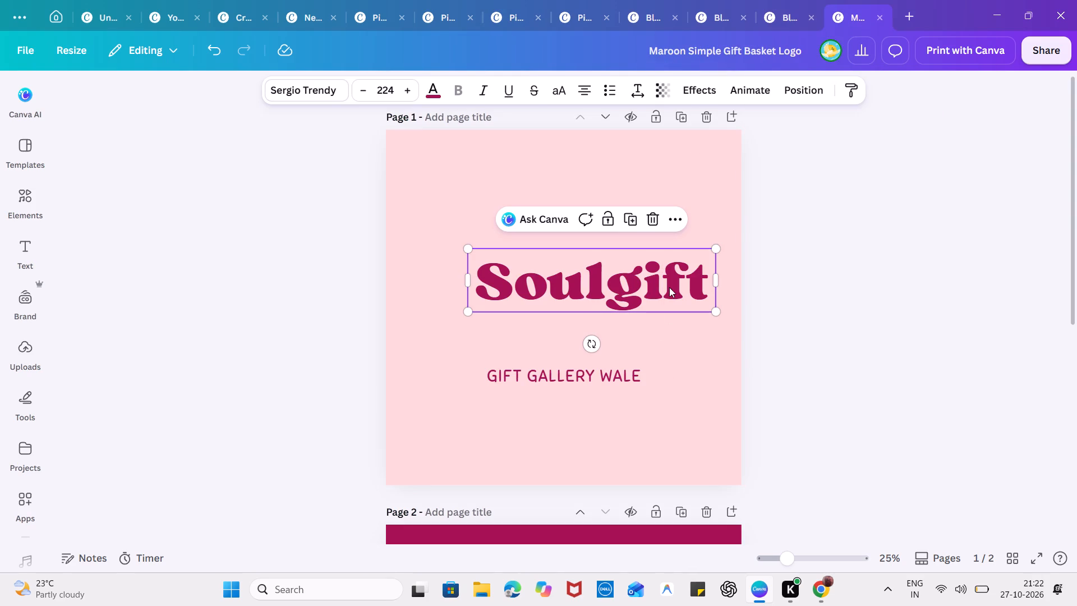
{"action": "left_click", "coordinate": [443, 13]}
{"action": "left_click", "coordinate": [694, 381]}
{"action": "key", "text": "ctrl+v"}
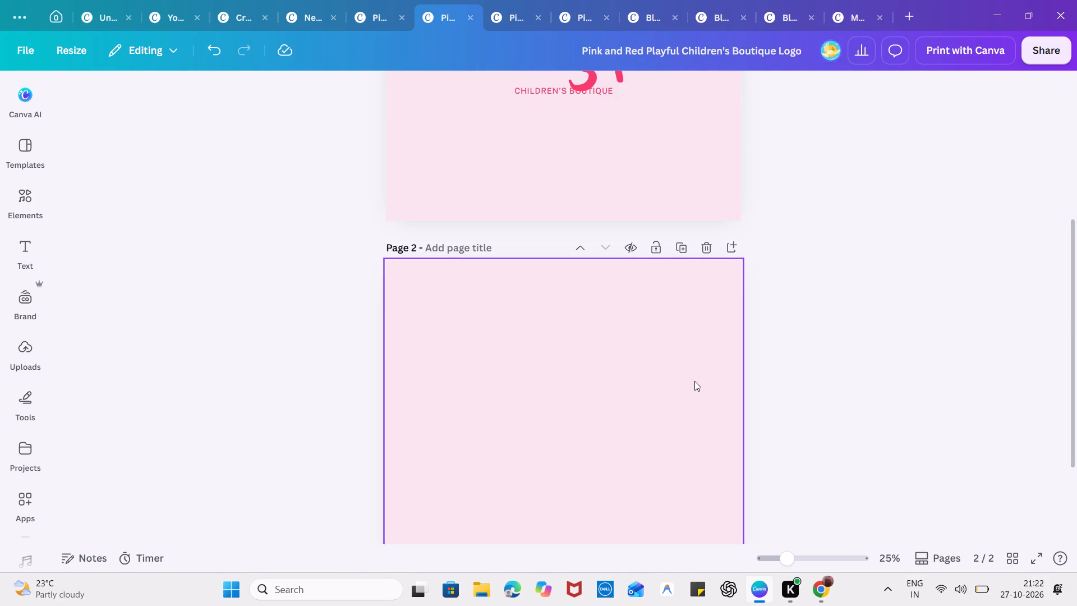
Centre the pasted maroon Soulgift lettering on page 2.
{"action": "scroll", "coordinate": [694, 381], "scroll_direction": "down", "scroll_amount": 3}
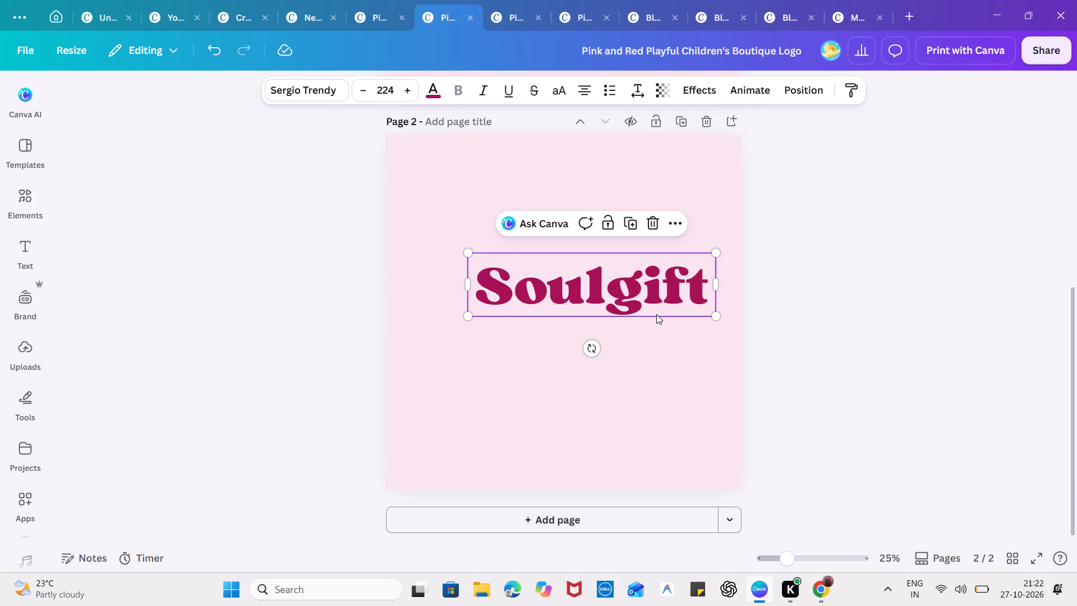
{"action": "left_click_drag", "start_coordinate": [665, 310], "coordinate": [648, 314]}
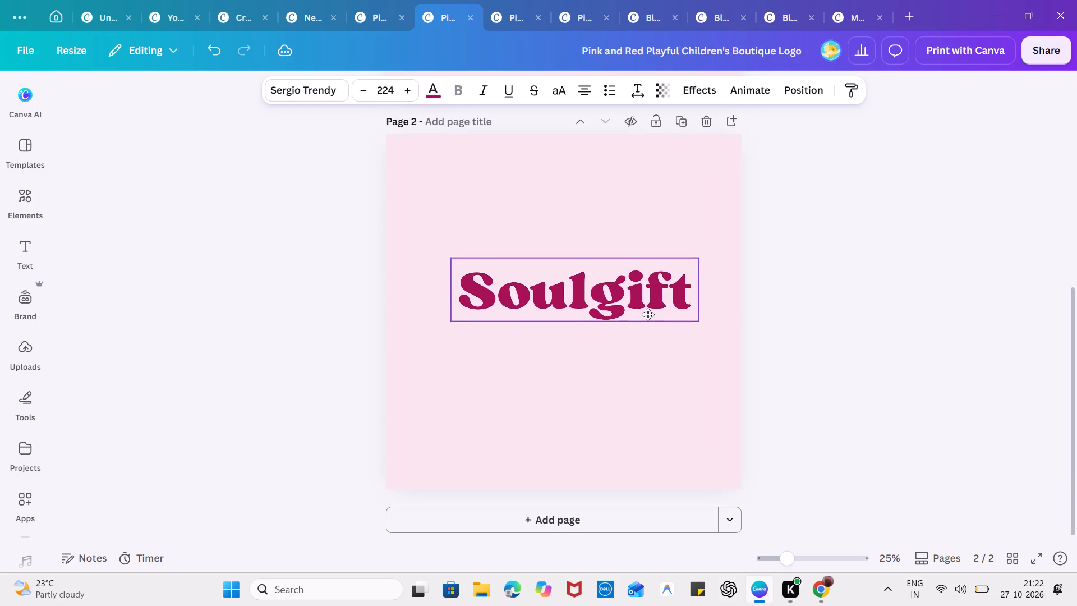
{"action": "left_click_drag", "start_coordinate": [648, 314], "coordinate": [646, 338]}
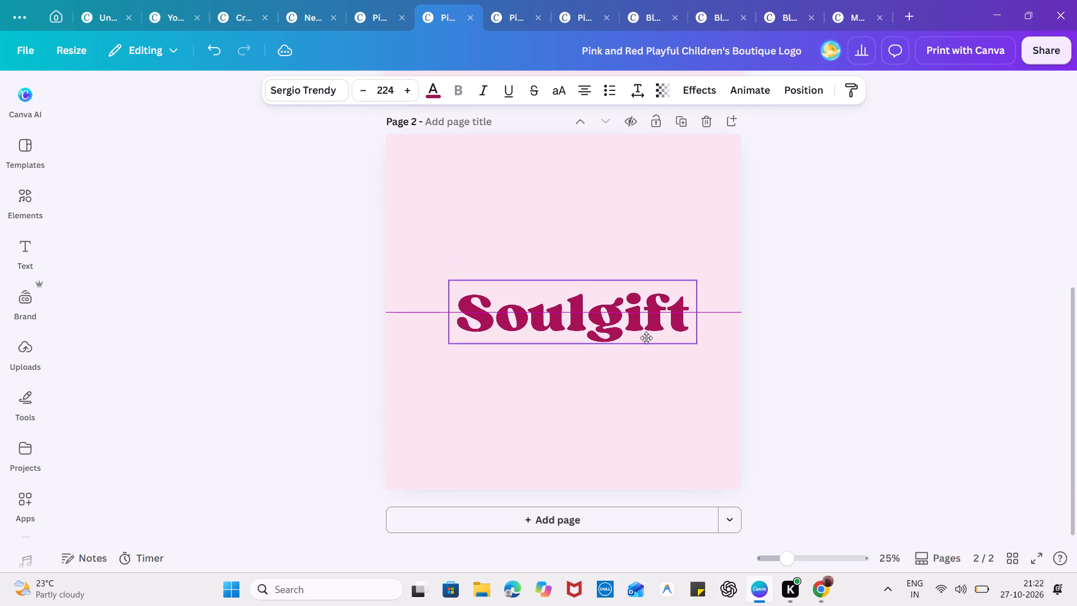
{"action": "left_click_drag", "start_coordinate": [646, 338], "coordinate": [654, 324]}
{"action": "left_click_drag", "start_coordinate": [654, 324], "coordinate": [639, 338]}
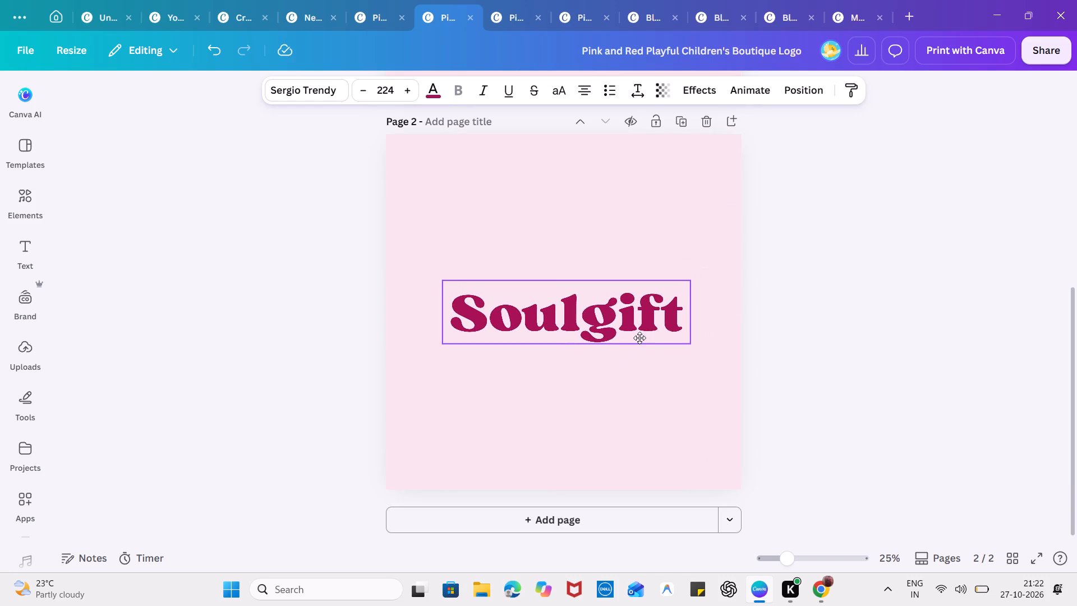
{"action": "left_click_drag", "start_coordinate": [639, 338], "coordinate": [639, 338]}
{"action": "left_click", "coordinate": [797, 352]}
Add a third page after the maroon Soulgift page and delete its pink background.
{"action": "scroll", "coordinate": [797, 352], "scroll_direction": "down", "scroll_amount": 1}
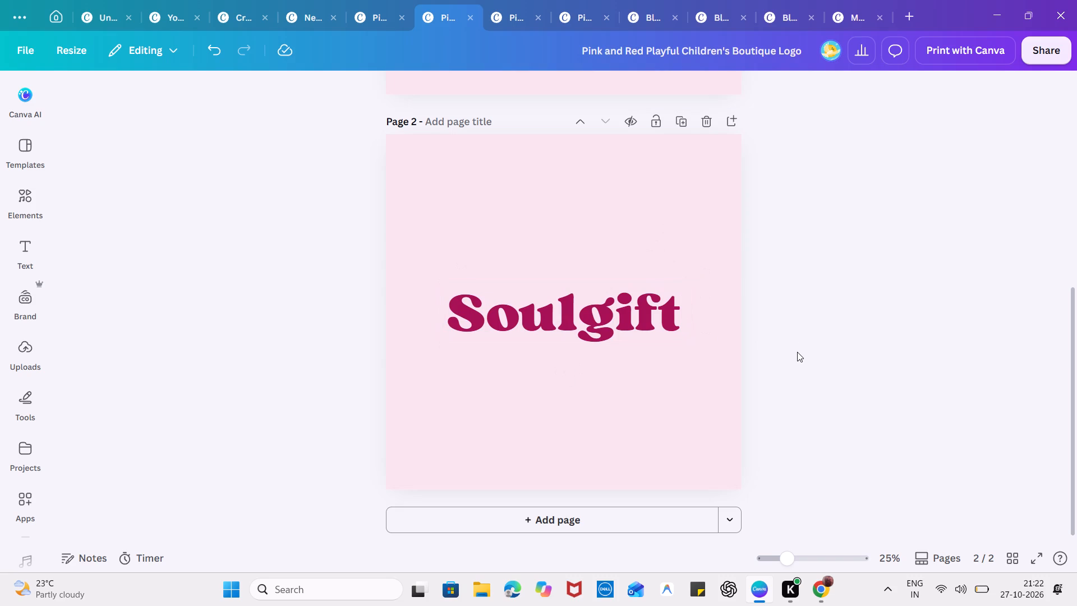
{"action": "left_click", "coordinate": [602, 509]}
{"action": "scroll", "coordinate": [635, 362], "scroll_direction": "up", "scroll_amount": 3}
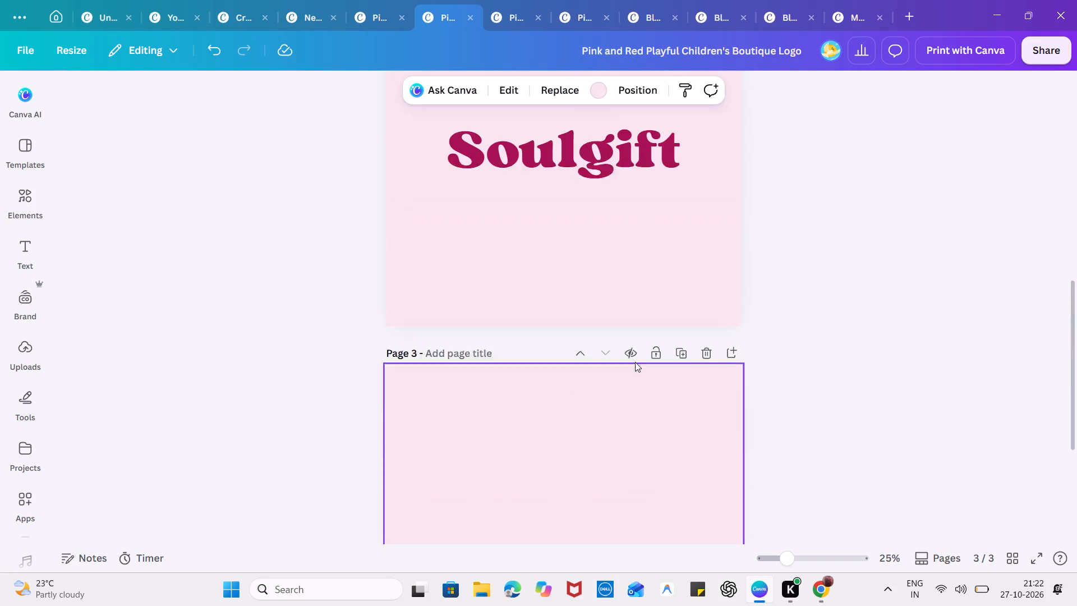
{"action": "left_click", "coordinate": [652, 437]}
{"action": "scroll", "coordinate": [652, 437], "scroll_direction": "down", "scroll_amount": 3}
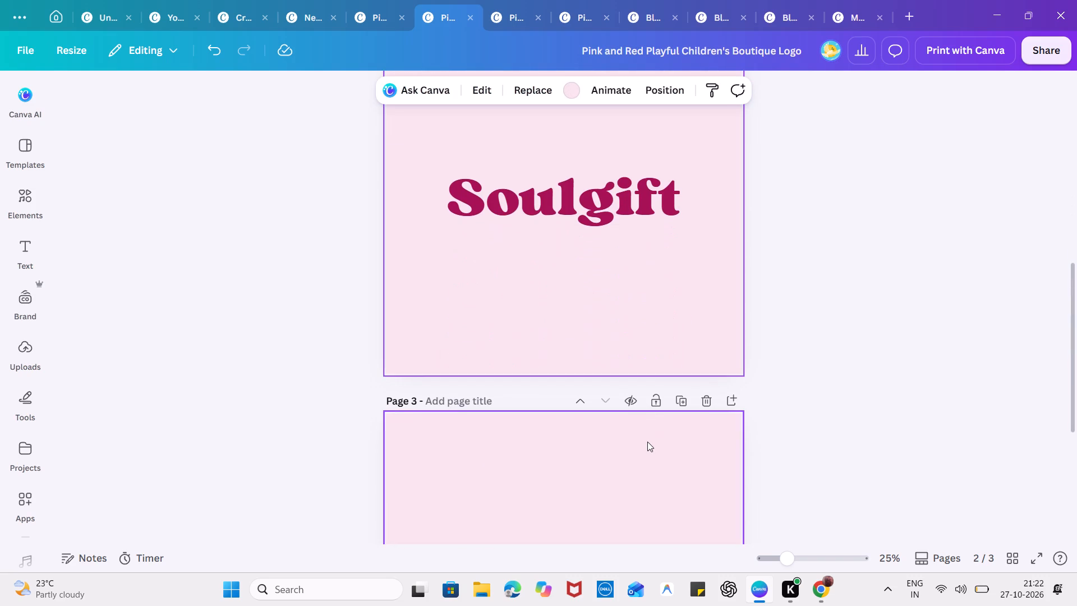
{"action": "left_click", "coordinate": [647, 442]}
{"action": "key", "text": "Delete"}
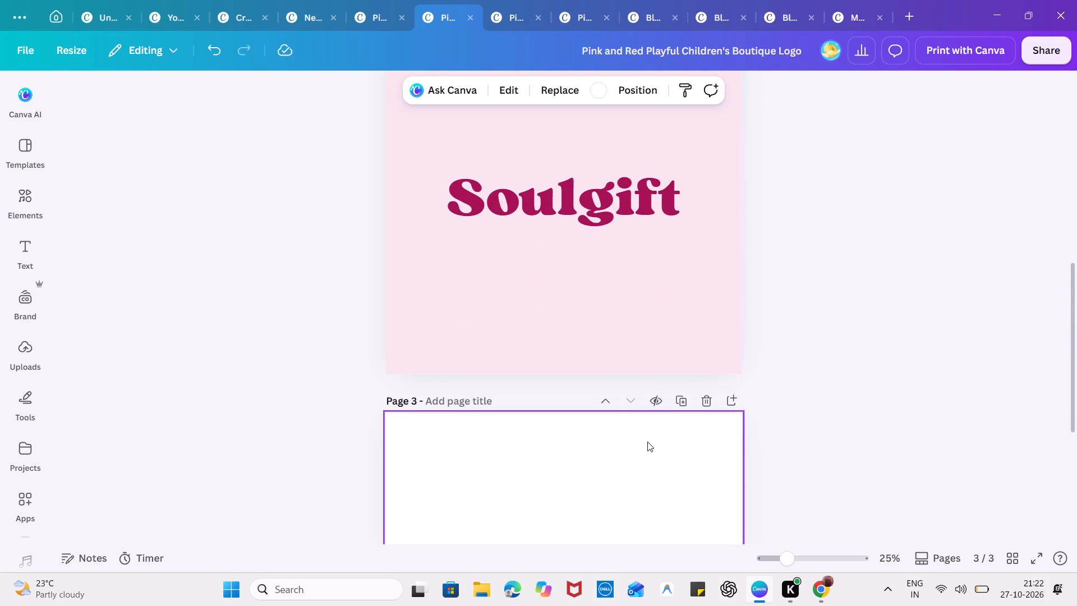
Examine the Soulgift lettering variants across both children's boutique designs and the pink flower boutique logo.
{"action": "scroll", "coordinate": [647, 442], "scroll_direction": "down", "scroll_amount": 2}
{"action": "scroll", "coordinate": [647, 442], "scroll_direction": "up", "scroll_amount": 4}
{"action": "scroll", "coordinate": [647, 442], "scroll_direction": "down", "scroll_amount": 1}
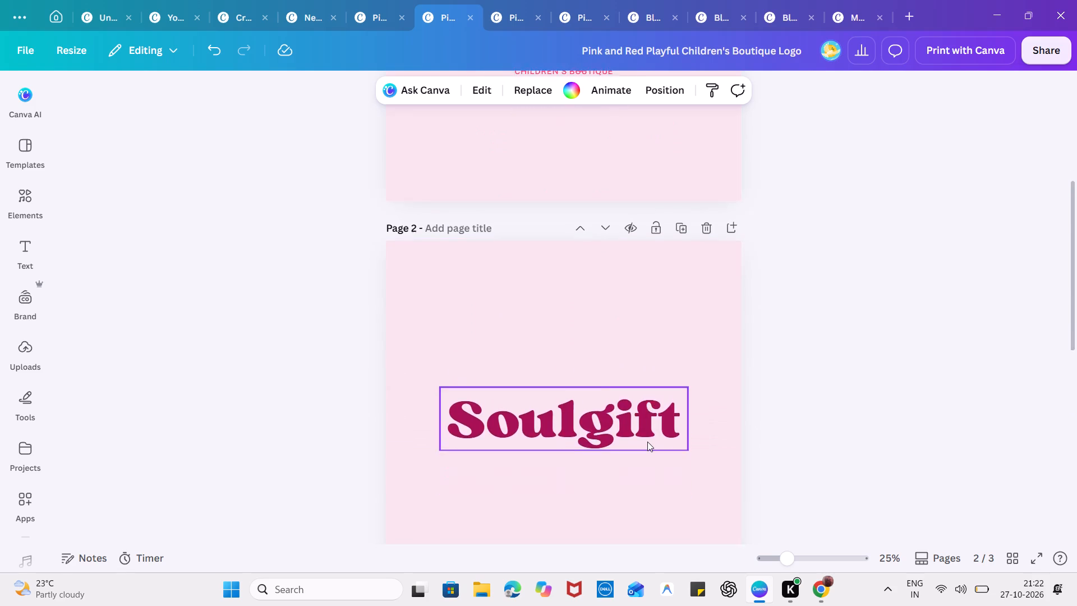
{"action": "scroll", "coordinate": [647, 442], "scroll_direction": "down", "scroll_amount": 1}
{"action": "scroll", "coordinate": [647, 442], "scroll_direction": "up", "scroll_amount": 6}
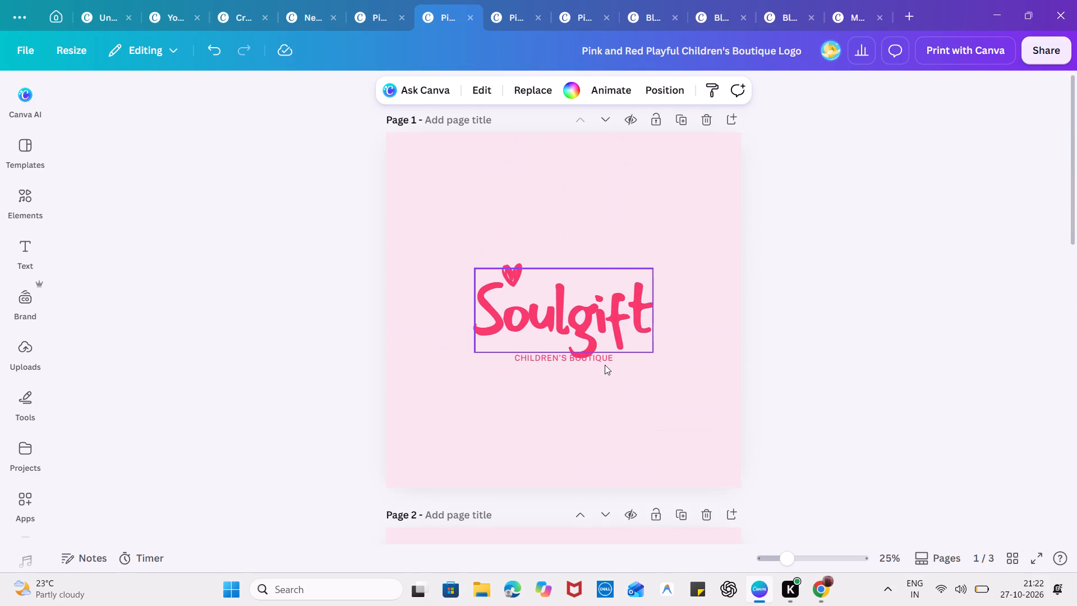
{"action": "scroll", "coordinate": [605, 365], "scroll_direction": "up", "scroll_amount": 5}
{"action": "scroll", "coordinate": [864, 292], "scroll_direction": "up", "scroll_amount": 4}
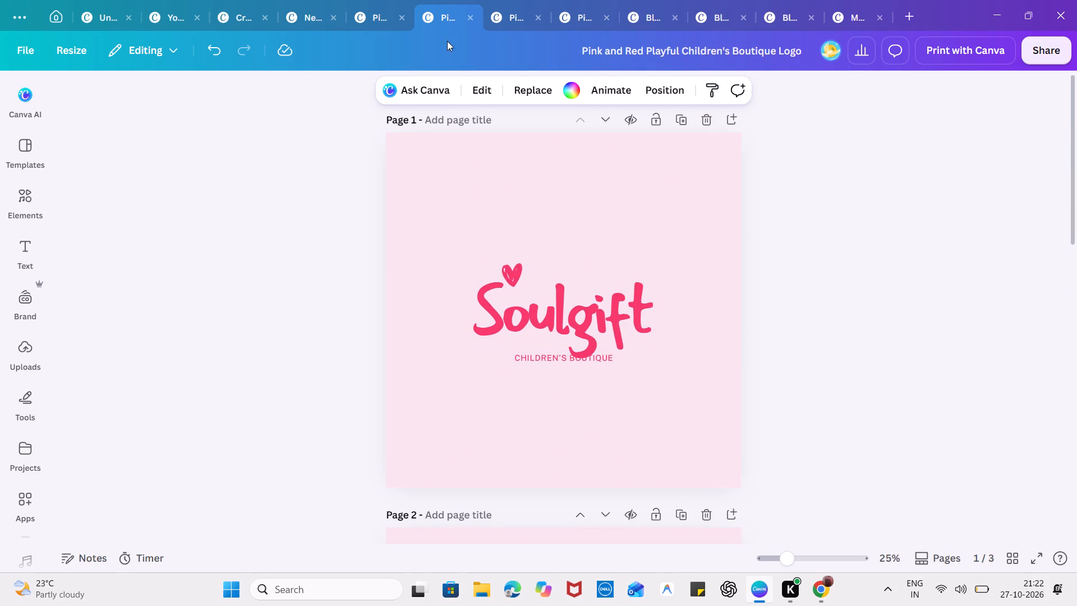
{"action": "left_click", "coordinate": [378, 16]}
{"action": "scroll", "coordinate": [648, 303], "scroll_direction": "down", "scroll_amount": 5}
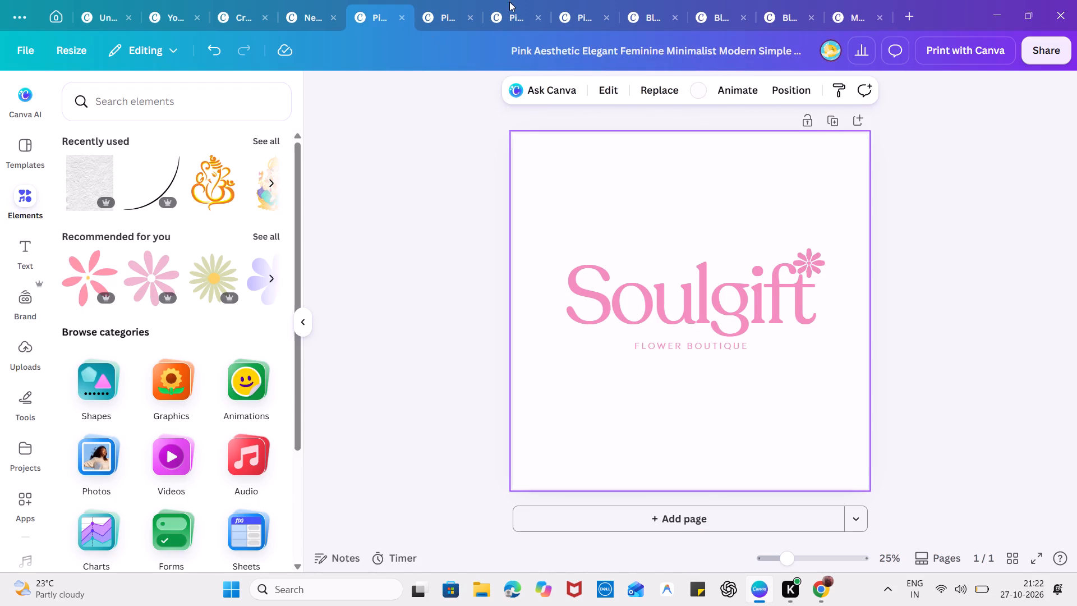
{"action": "left_click", "coordinate": [509, 12]}
{"action": "scroll", "coordinate": [535, 257], "scroll_direction": "up", "scroll_amount": 8}
{"action": "scroll", "coordinate": [535, 257], "scroll_direction": "down", "scroll_amount": 6}
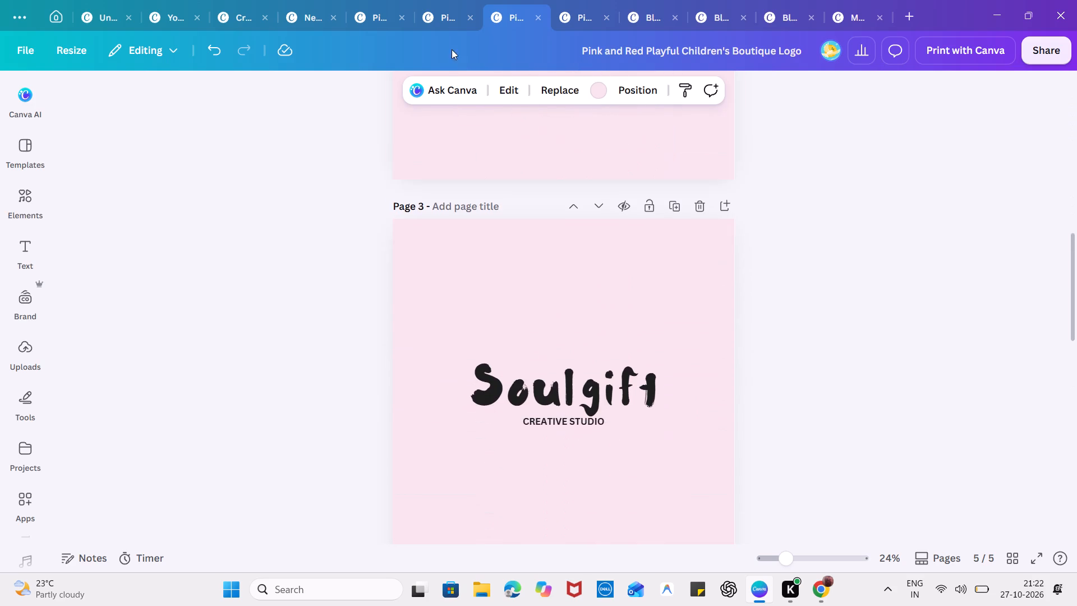
{"action": "left_click", "coordinate": [439, 17]}
{"action": "scroll", "coordinate": [577, 364], "scroll_direction": "down", "scroll_amount": 5}
{"action": "scroll", "coordinate": [577, 364], "scroll_direction": "up", "scroll_amount": 2}
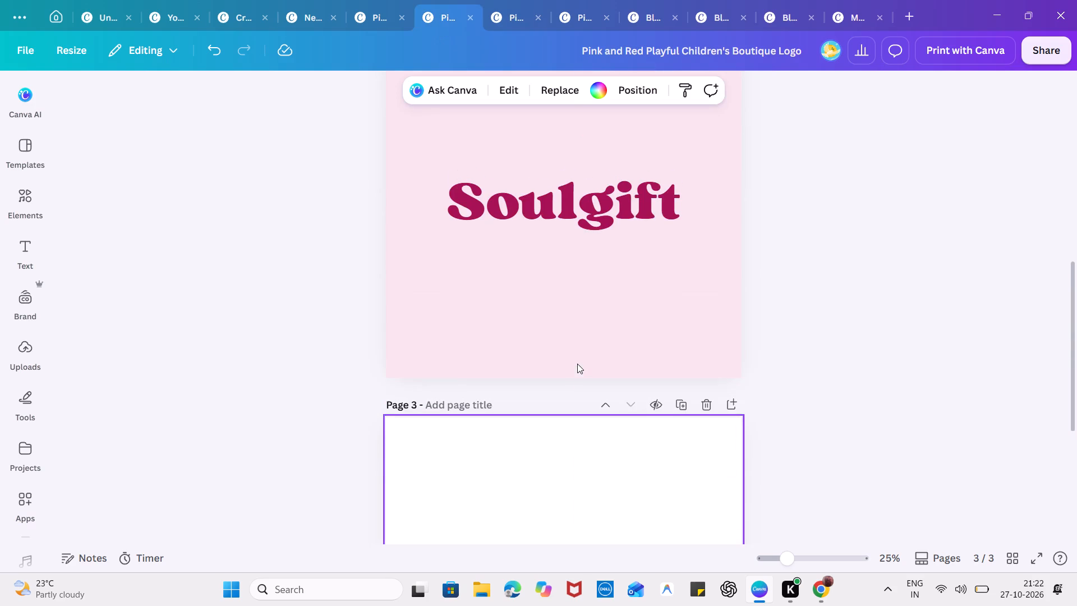
{"action": "scroll", "coordinate": [577, 364], "scroll_direction": "up", "scroll_amount": 1}
Paste the maroon Soulgift lettering from page 2 onto the empty page 5 of the five-page boutique design and centre it.
{"action": "left_click_drag", "start_coordinate": [660, 304], "coordinate": [491, 169]}
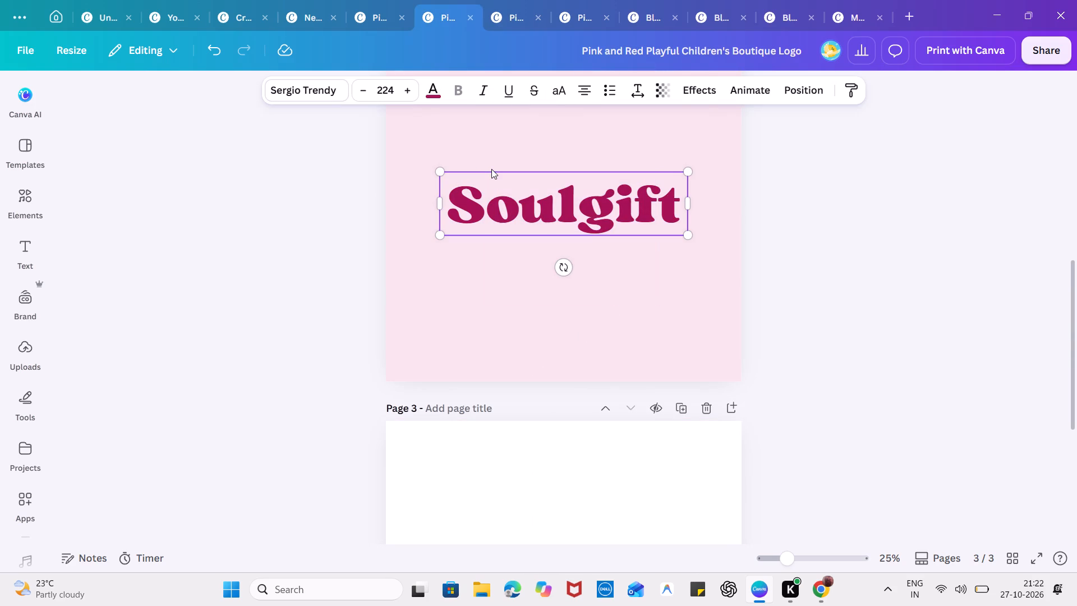
{"action": "left_click", "coordinate": [505, 15]}
{"action": "scroll", "coordinate": [593, 282], "scroll_direction": "down", "scroll_amount": 6}
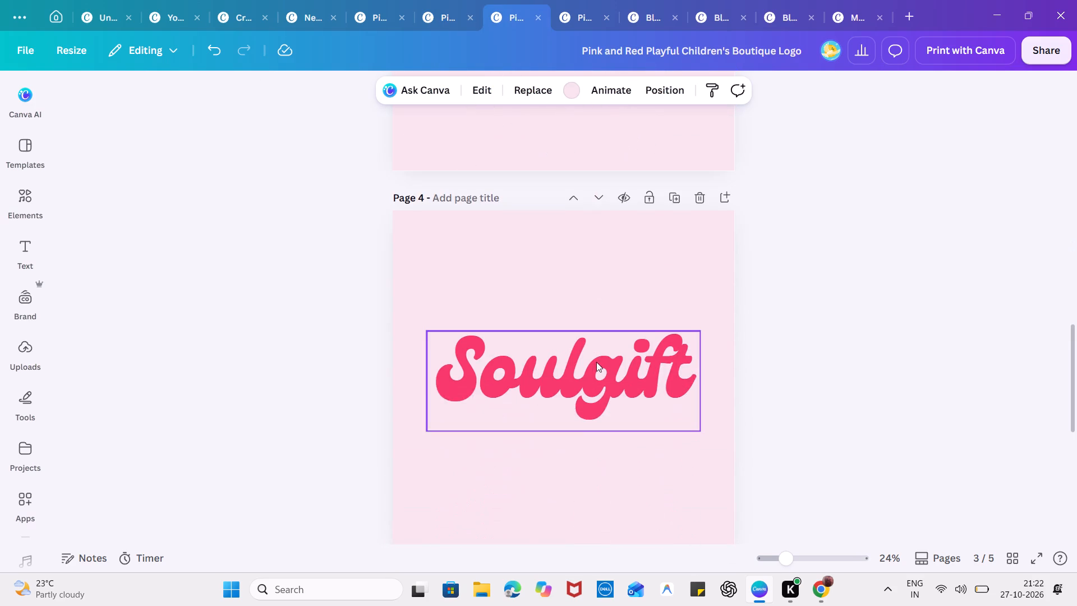
{"action": "scroll", "coordinate": [599, 397], "scroll_direction": "down", "scroll_amount": 6}
{"action": "left_click", "coordinate": [586, 434]}
{"action": "key", "text": "ctrl+v"}
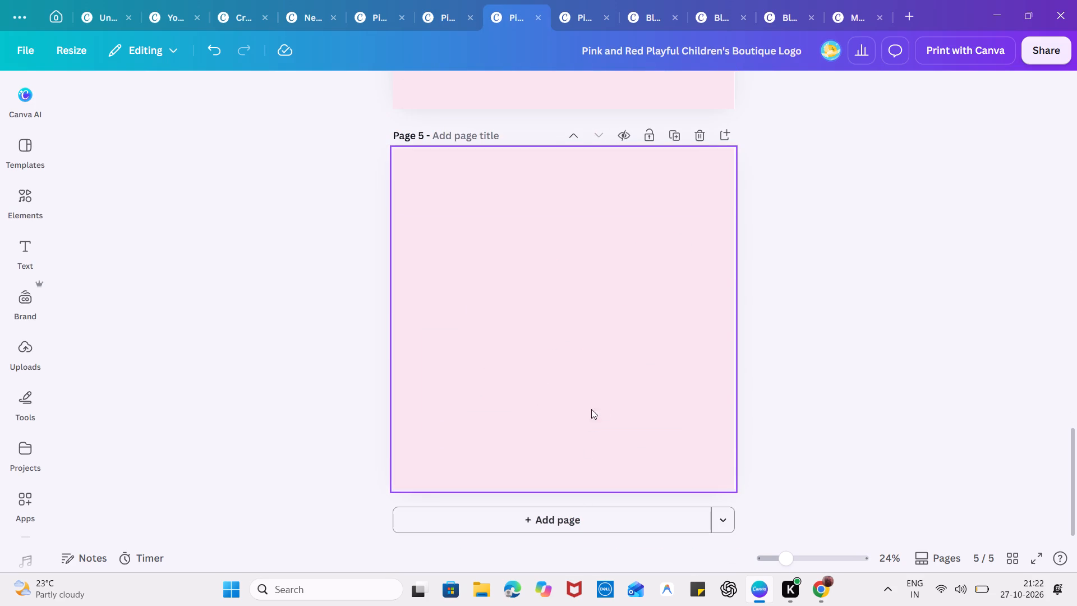
{"action": "left_click_drag", "start_coordinate": [645, 314], "coordinate": [613, 334]}
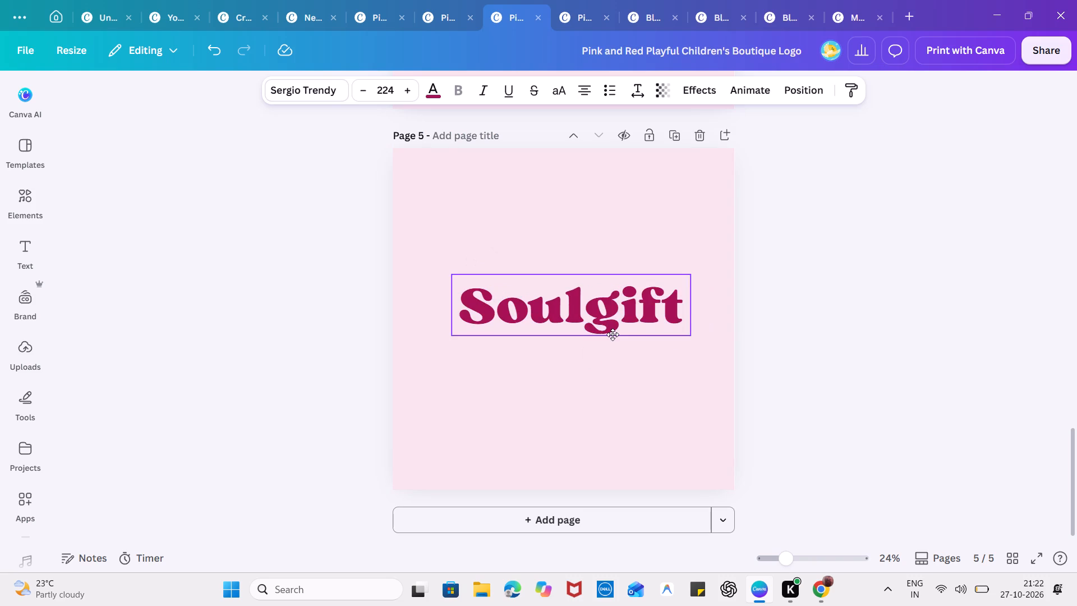
{"action": "left_click_drag", "start_coordinate": [613, 334], "coordinate": [614, 328]}
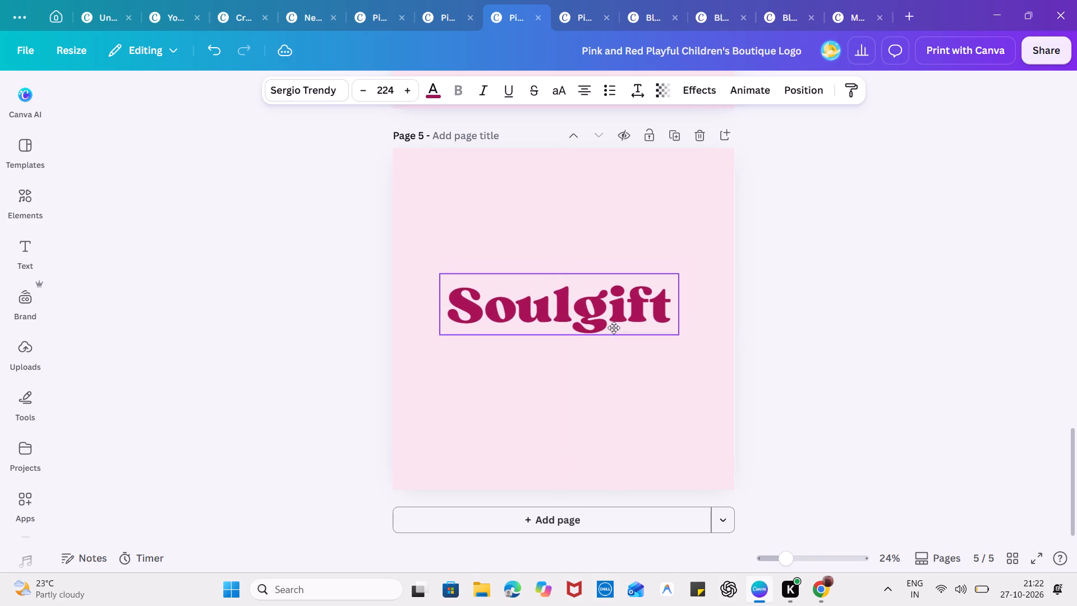
{"action": "left_click_drag", "start_coordinate": [614, 328], "coordinate": [612, 332]}
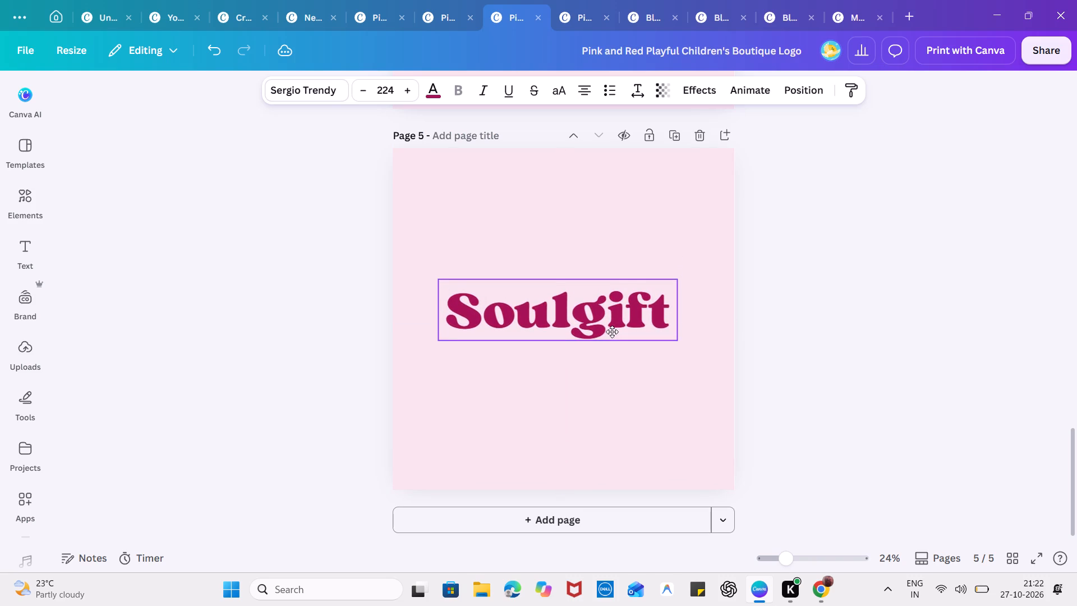
{"action": "left_click_drag", "start_coordinate": [612, 332], "coordinate": [615, 342]}
{"action": "left_click", "coordinate": [648, 382]}
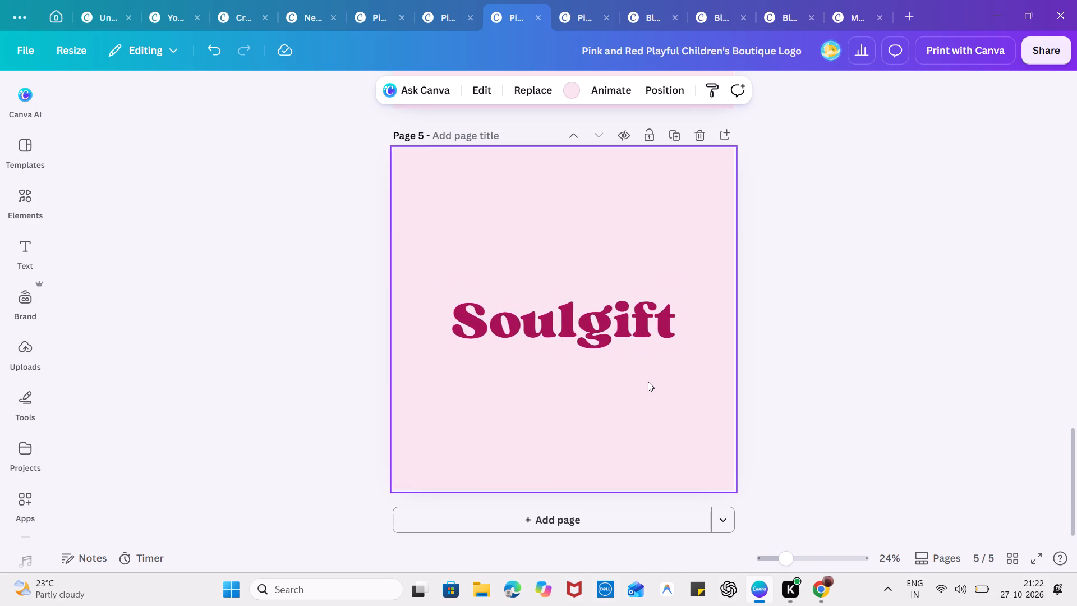
Copy the MADE WITH LOVE tagline onto page 5 and place it centred just beneath the maroon Soulgift lettering.
{"action": "scroll", "coordinate": [648, 382], "scroll_direction": "up", "scroll_amount": 5}
{"action": "scroll", "coordinate": [620, 291], "scroll_direction": "up", "scroll_amount": 8}
{"action": "scroll", "coordinate": [620, 291], "scroll_direction": "down", "scroll_amount": 1}
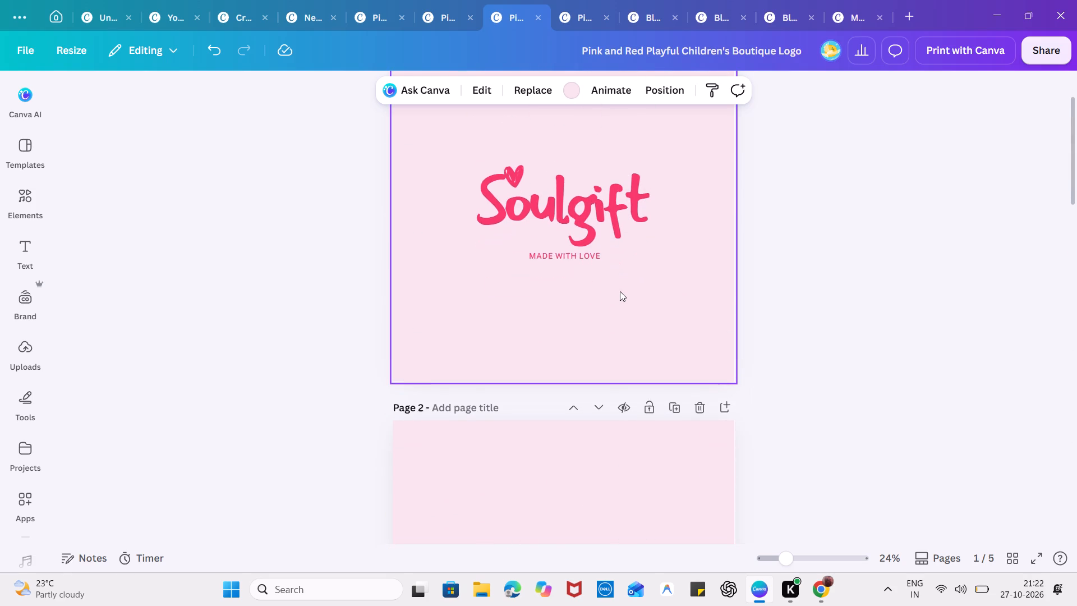
{"action": "scroll", "coordinate": [620, 291], "scroll_direction": "down", "scroll_amount": 1}
{"action": "left_click", "coordinate": [595, 244]}
{"action": "key", "text": "ctrl+c"}
{"action": "scroll", "coordinate": [595, 244], "scroll_direction": "down", "scroll_amount": 11}
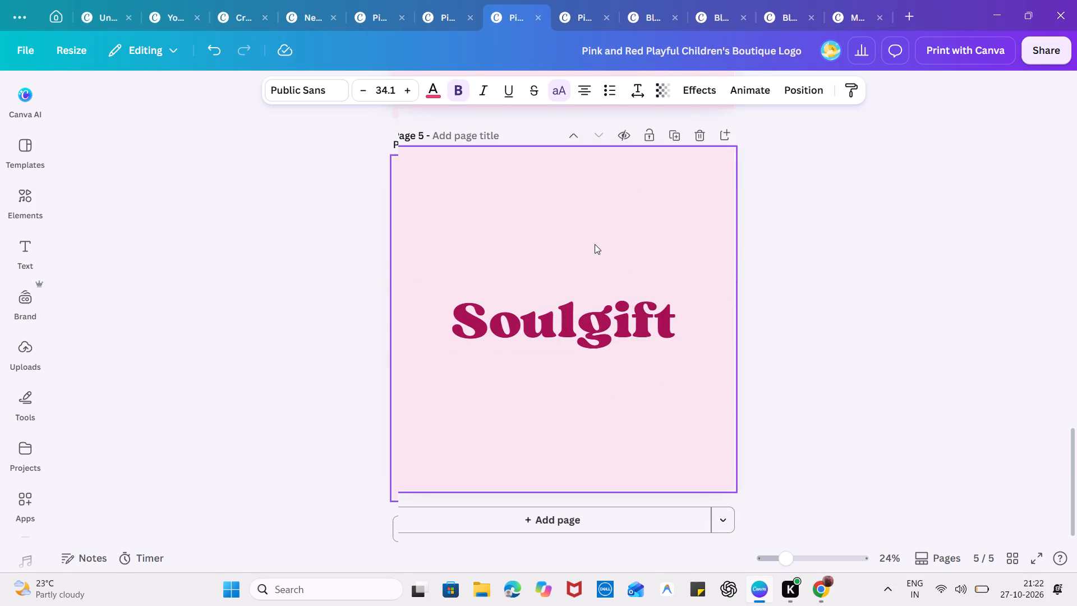
{"action": "left_click", "coordinate": [601, 354]}
{"action": "left_click", "coordinate": [623, 403], "text": "ctrl"}
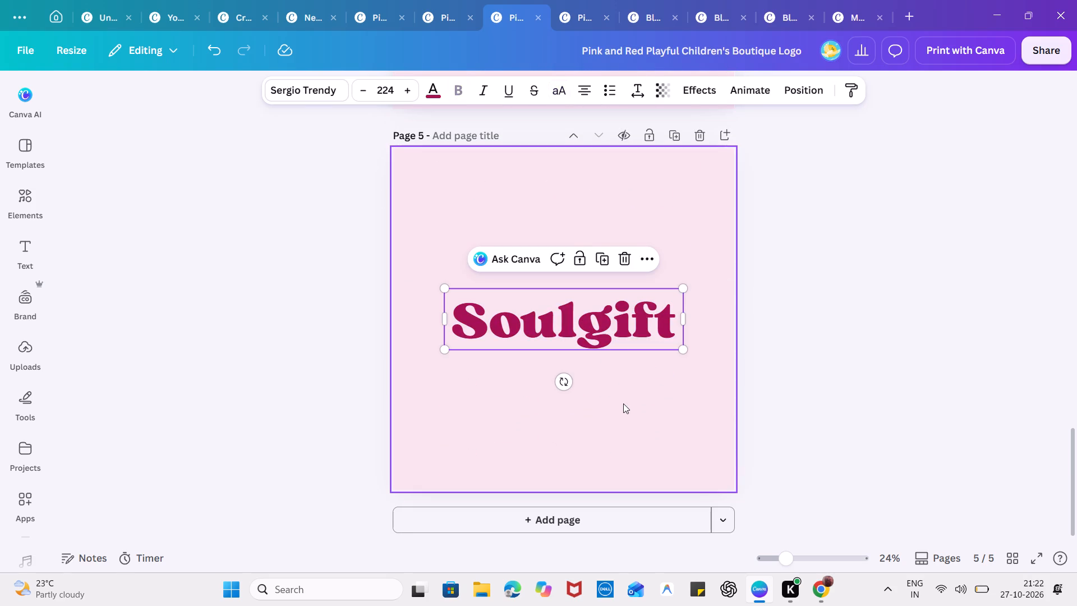
{"action": "key", "text": "ctrl+v"}
{"action": "left_click_drag", "start_coordinate": [582, 401], "coordinate": [582, 400]}
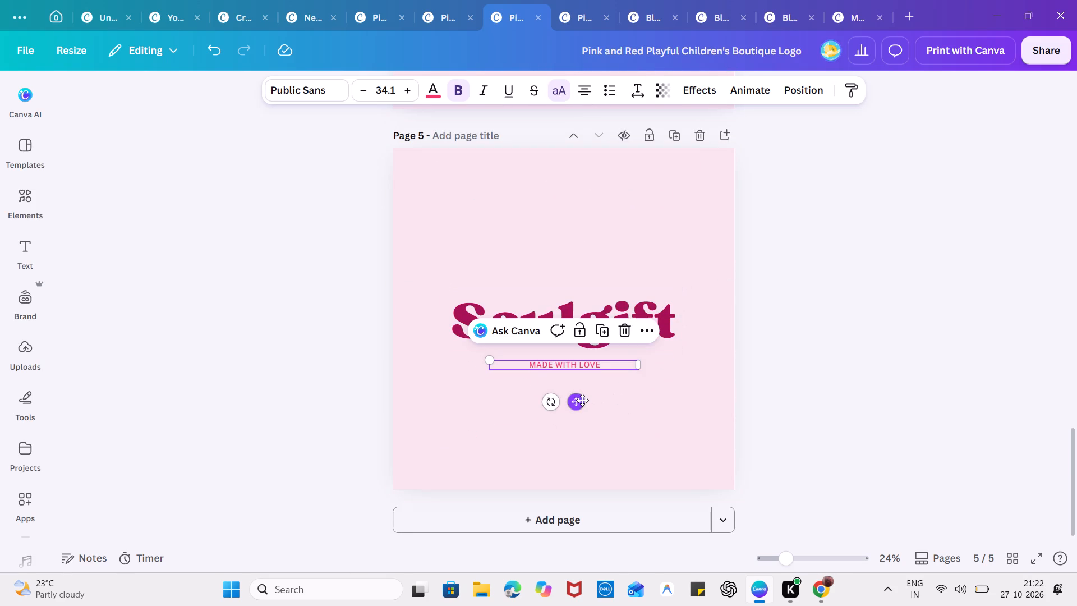
{"action": "left_click_drag", "start_coordinate": [582, 400], "coordinate": [583, 394]}
{"action": "left_click", "coordinate": [646, 392]}
{"action": "scroll", "coordinate": [646, 392], "scroll_direction": "down", "scroll_amount": 2}
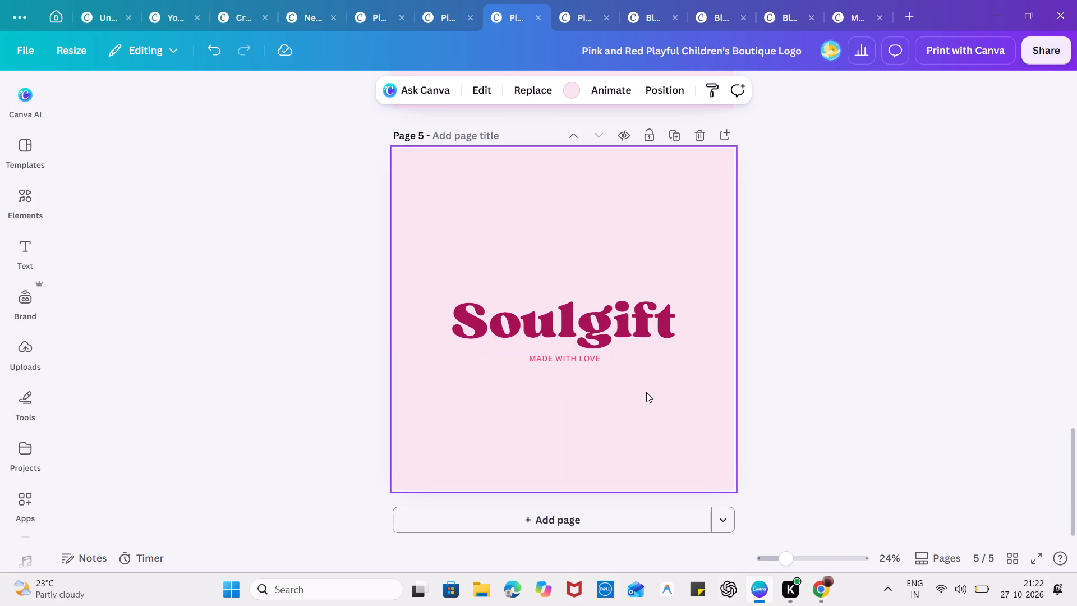
Pick the Pink Black Red Simple Modern Gift Shop Logo from the similar gift templates and open it for customising.
{"action": "left_click", "coordinate": [53, 21]}
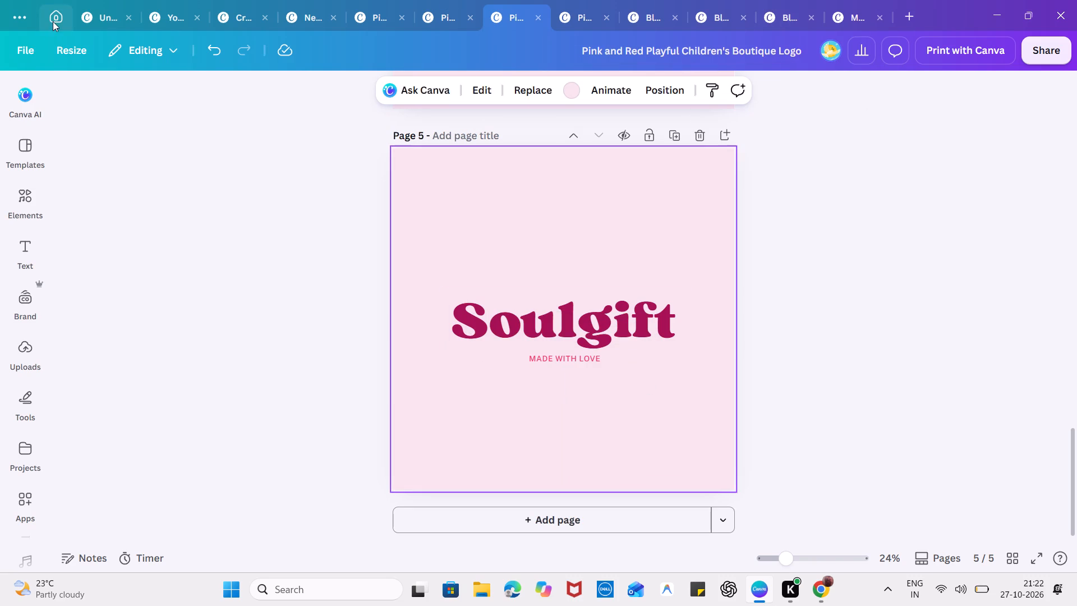
{"action": "scroll", "coordinate": [514, 289], "scroll_direction": "down", "scroll_amount": 3}
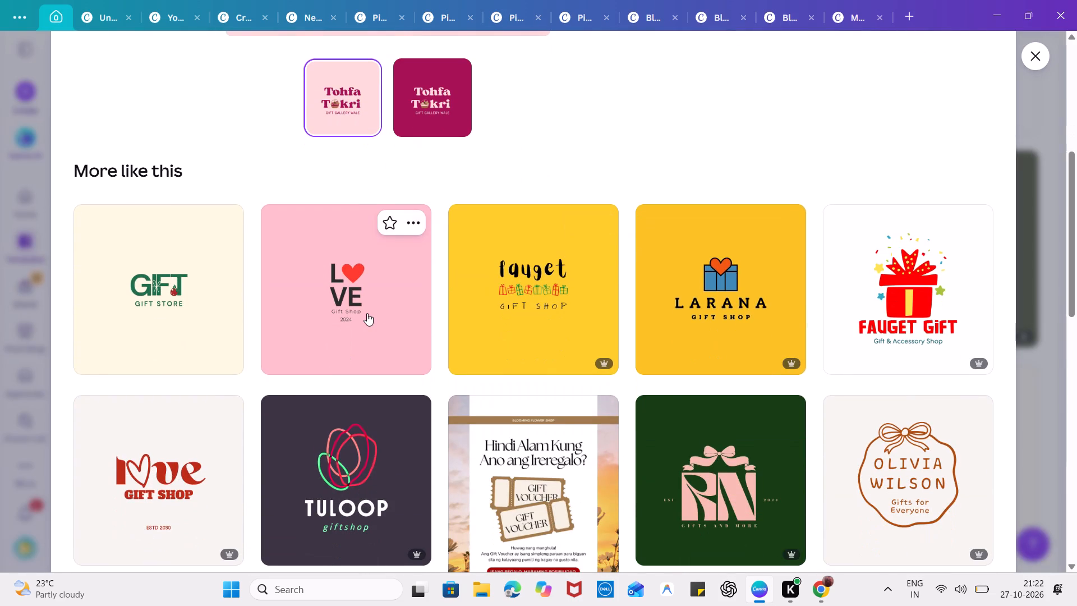
{"action": "scroll", "coordinate": [367, 313], "scroll_direction": "down", "scroll_amount": 2}
{"action": "scroll", "coordinate": [376, 183], "scroll_direction": "down", "scroll_amount": 3}
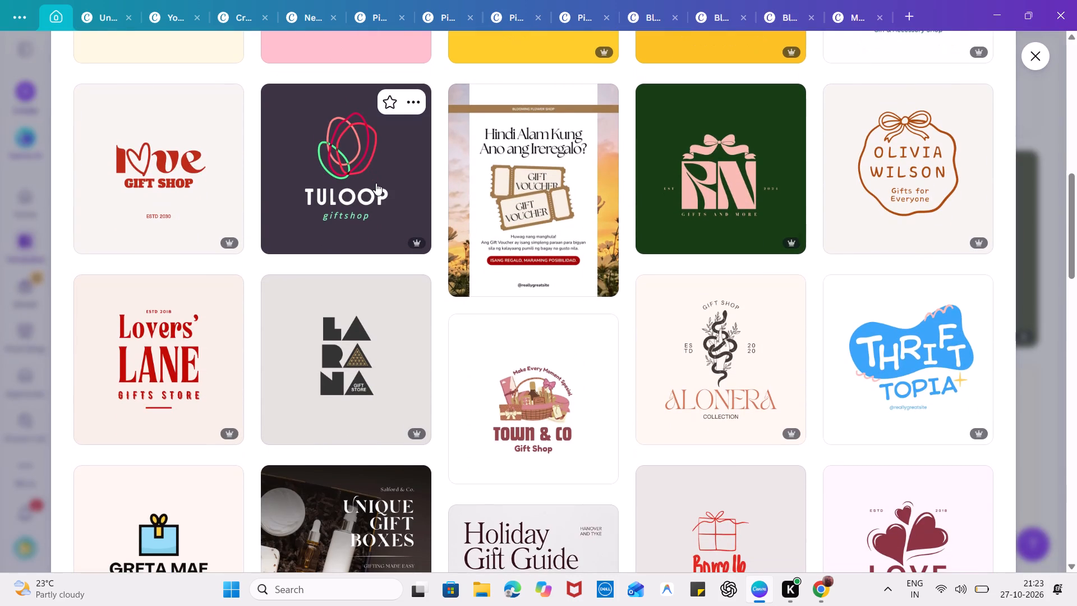
{"action": "scroll", "coordinate": [376, 183], "scroll_direction": "up", "scroll_amount": 2}
{"action": "left_click", "coordinate": [365, 157]}
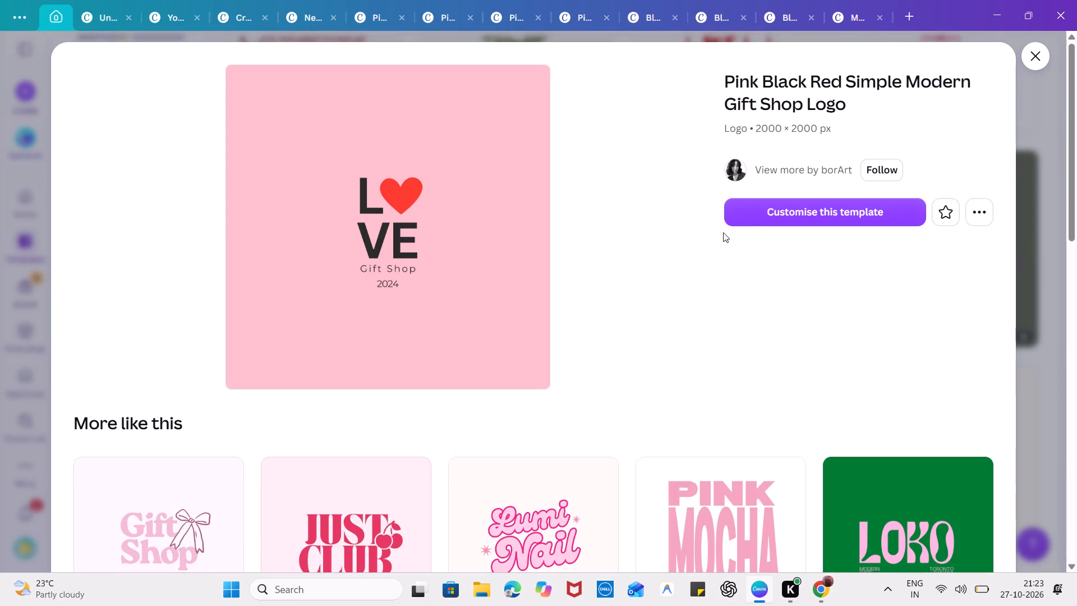
{"action": "left_click", "coordinate": [763, 214]}
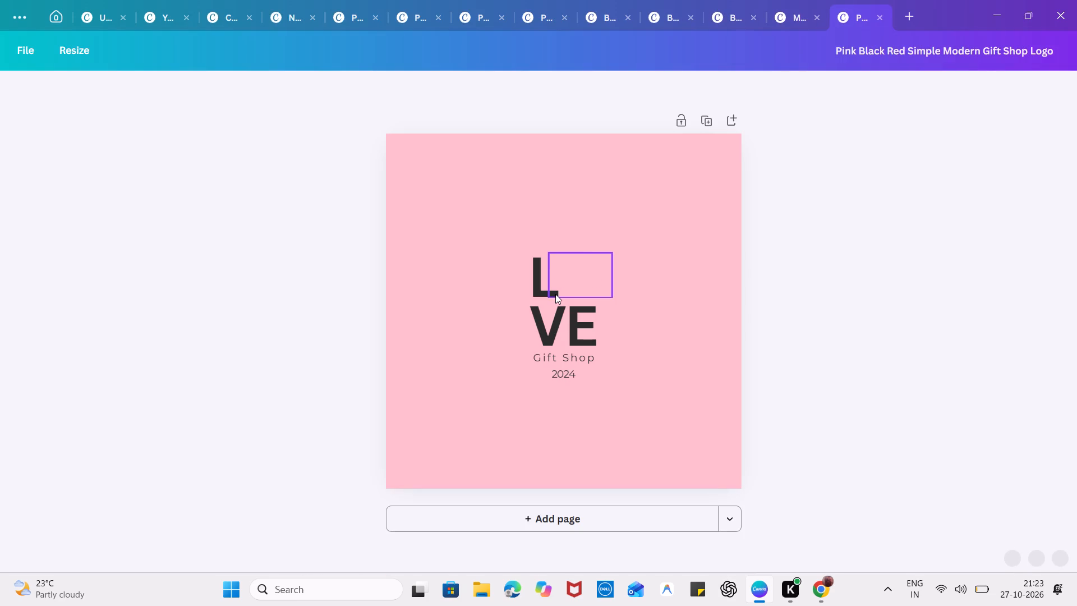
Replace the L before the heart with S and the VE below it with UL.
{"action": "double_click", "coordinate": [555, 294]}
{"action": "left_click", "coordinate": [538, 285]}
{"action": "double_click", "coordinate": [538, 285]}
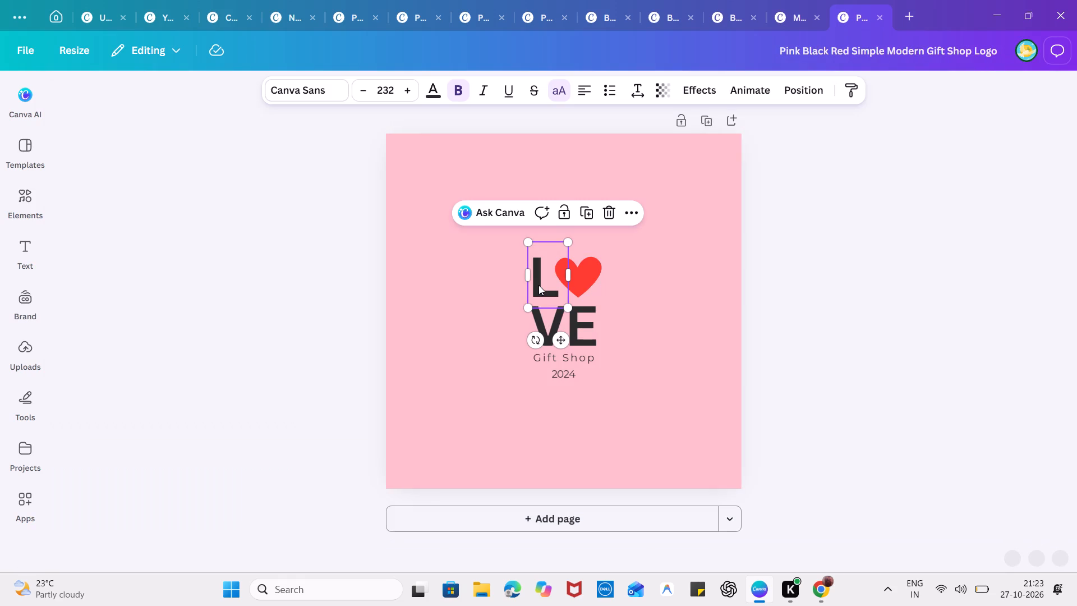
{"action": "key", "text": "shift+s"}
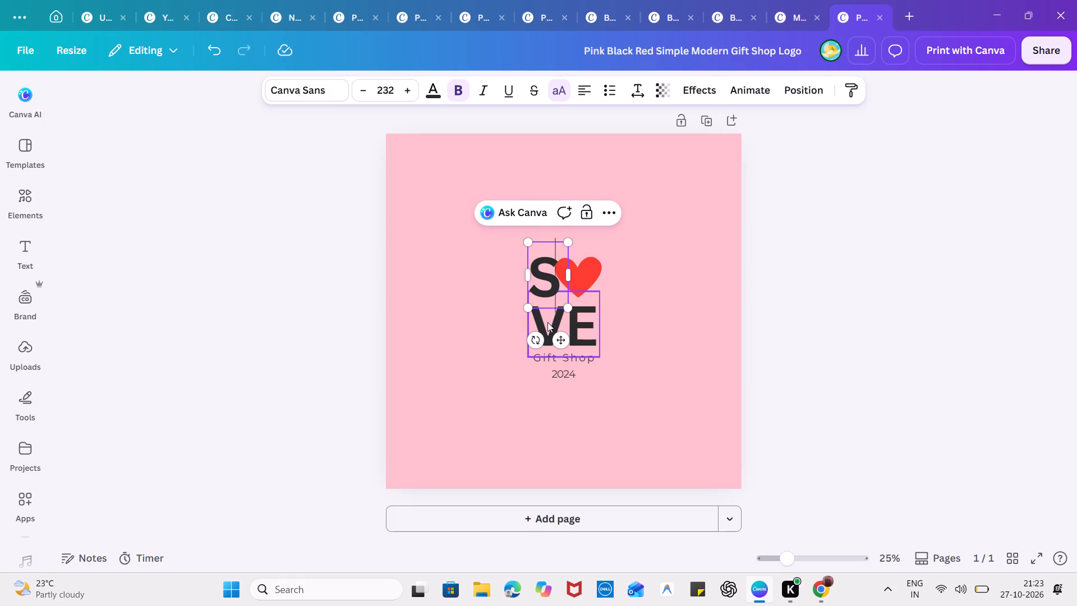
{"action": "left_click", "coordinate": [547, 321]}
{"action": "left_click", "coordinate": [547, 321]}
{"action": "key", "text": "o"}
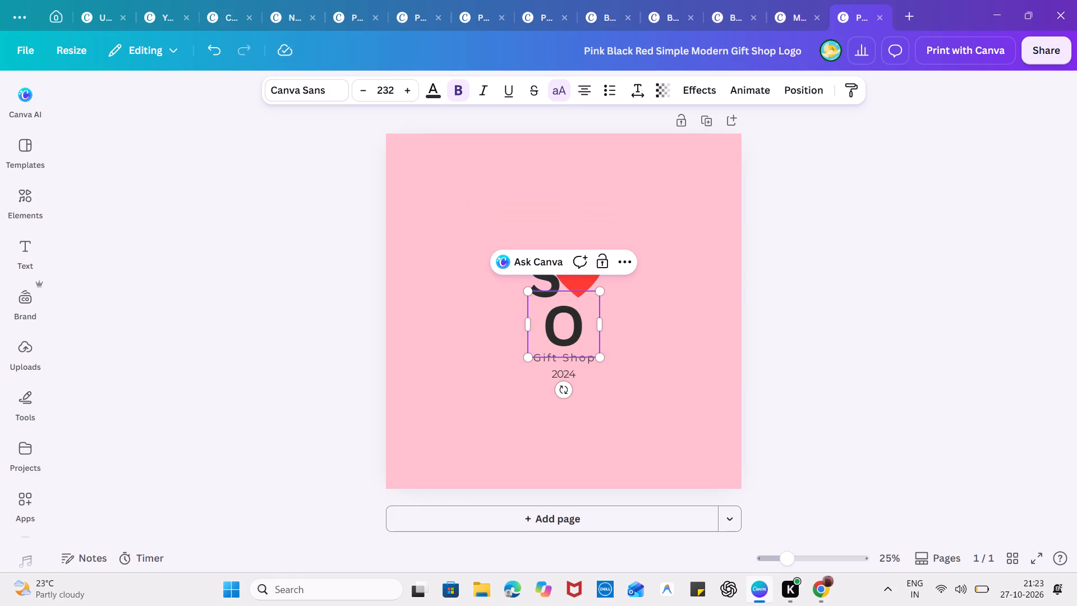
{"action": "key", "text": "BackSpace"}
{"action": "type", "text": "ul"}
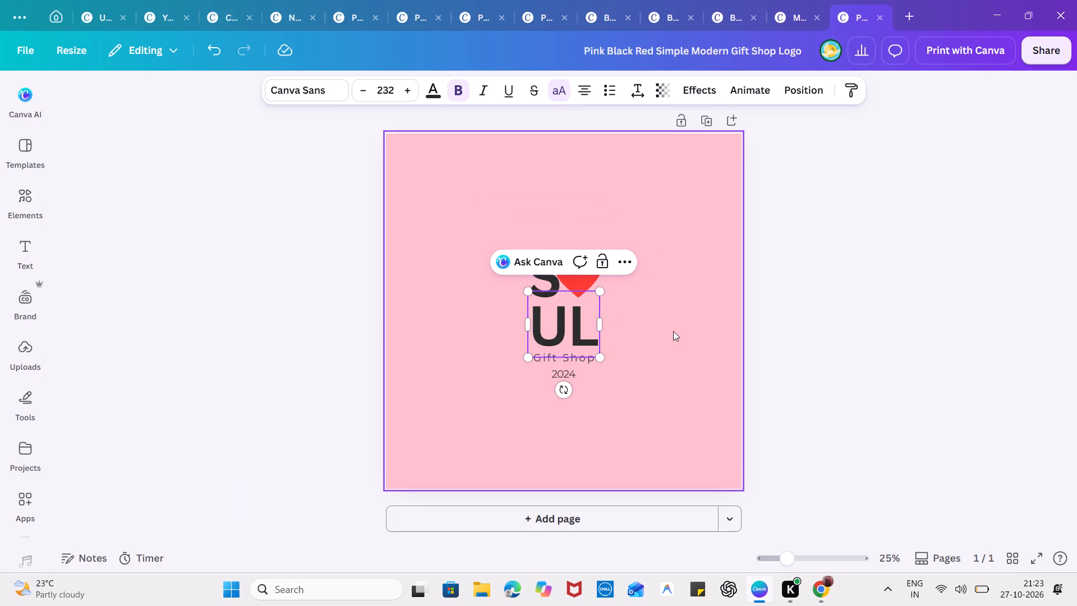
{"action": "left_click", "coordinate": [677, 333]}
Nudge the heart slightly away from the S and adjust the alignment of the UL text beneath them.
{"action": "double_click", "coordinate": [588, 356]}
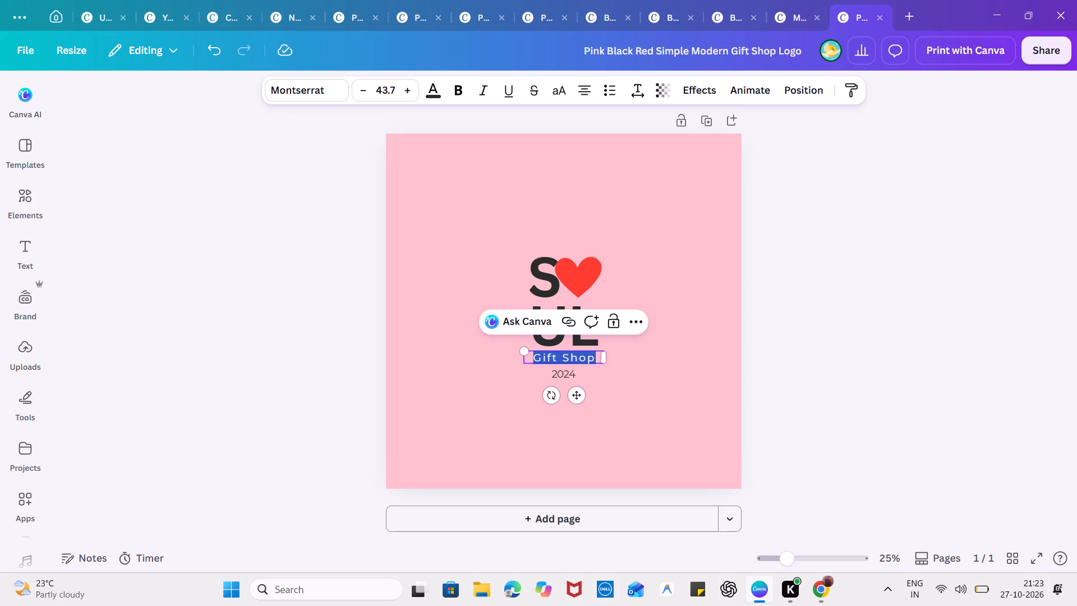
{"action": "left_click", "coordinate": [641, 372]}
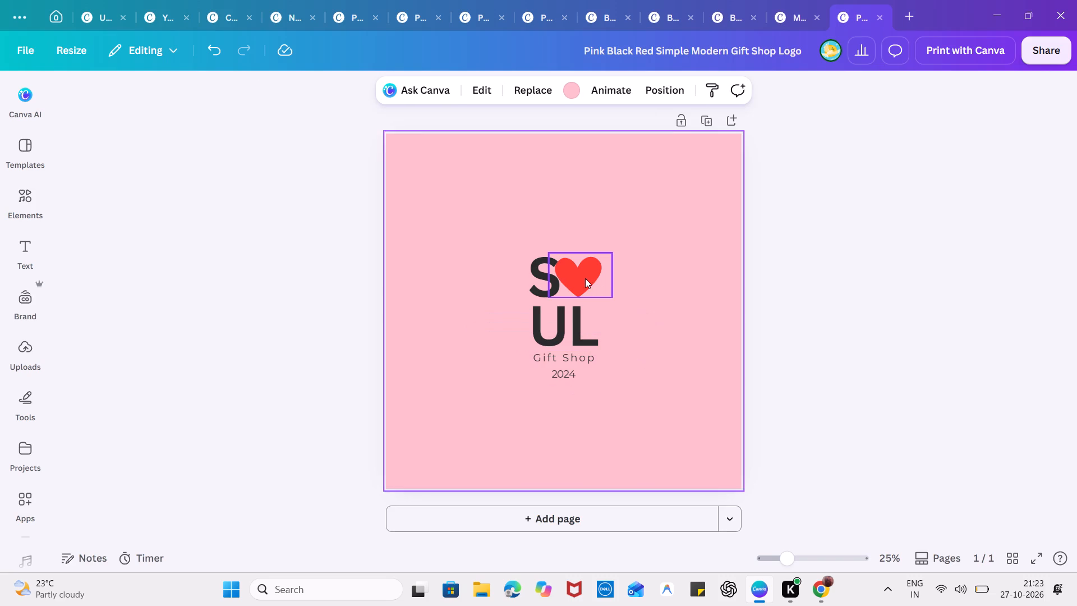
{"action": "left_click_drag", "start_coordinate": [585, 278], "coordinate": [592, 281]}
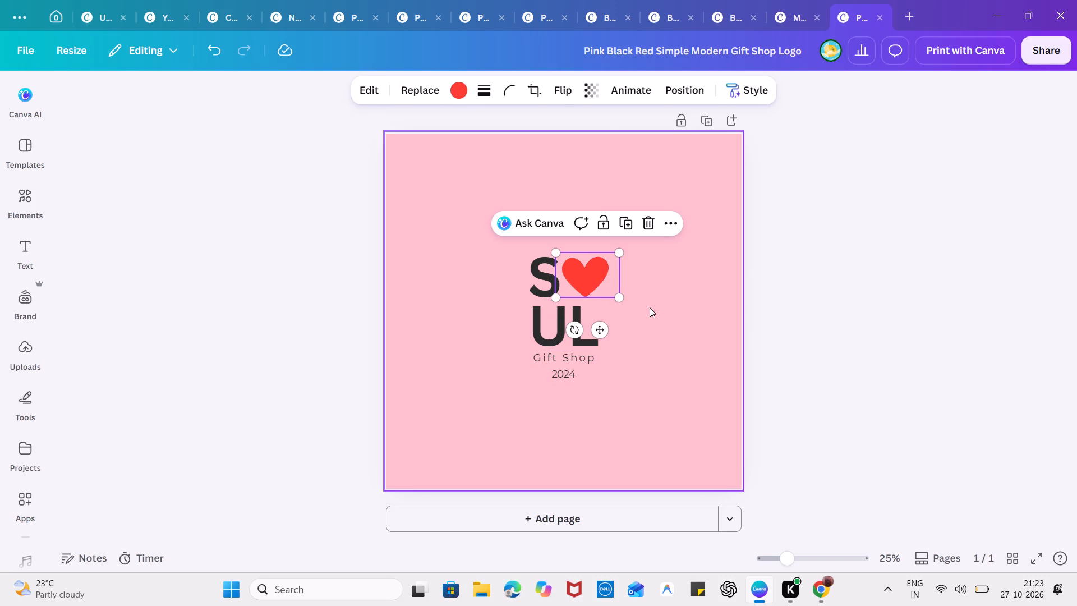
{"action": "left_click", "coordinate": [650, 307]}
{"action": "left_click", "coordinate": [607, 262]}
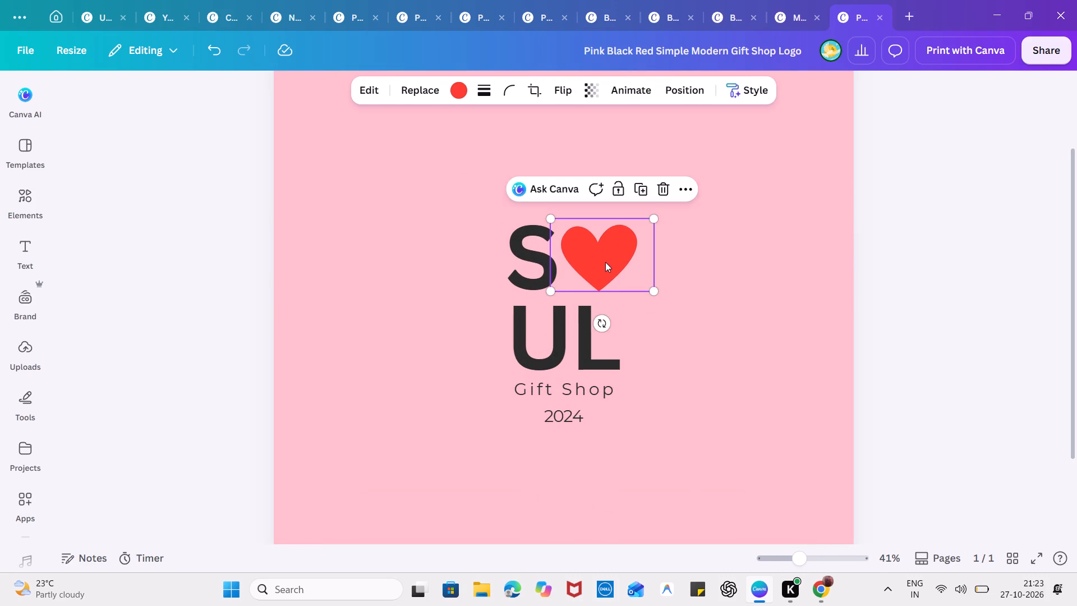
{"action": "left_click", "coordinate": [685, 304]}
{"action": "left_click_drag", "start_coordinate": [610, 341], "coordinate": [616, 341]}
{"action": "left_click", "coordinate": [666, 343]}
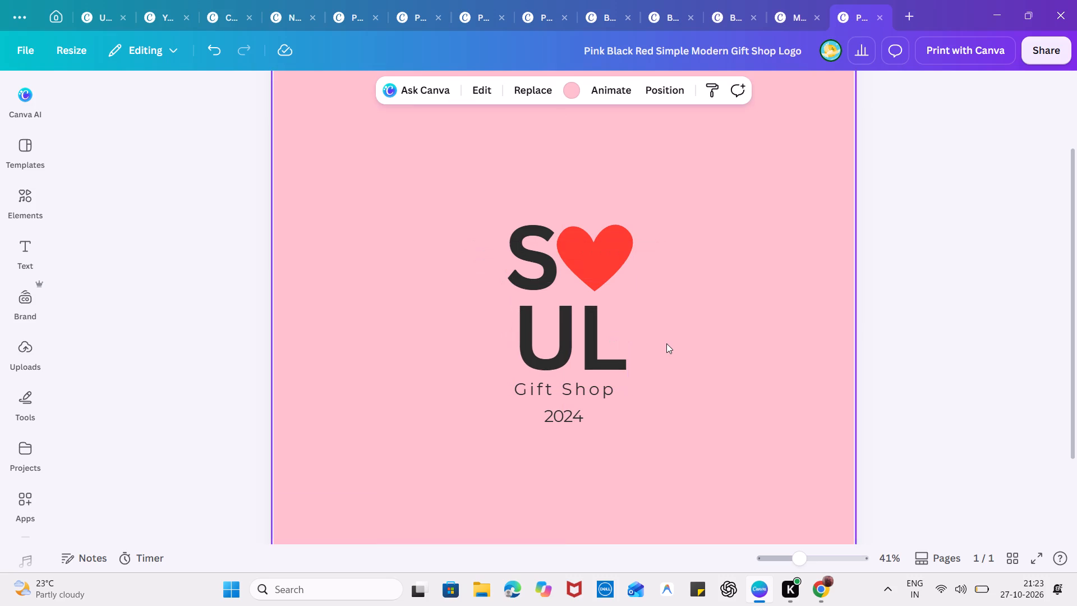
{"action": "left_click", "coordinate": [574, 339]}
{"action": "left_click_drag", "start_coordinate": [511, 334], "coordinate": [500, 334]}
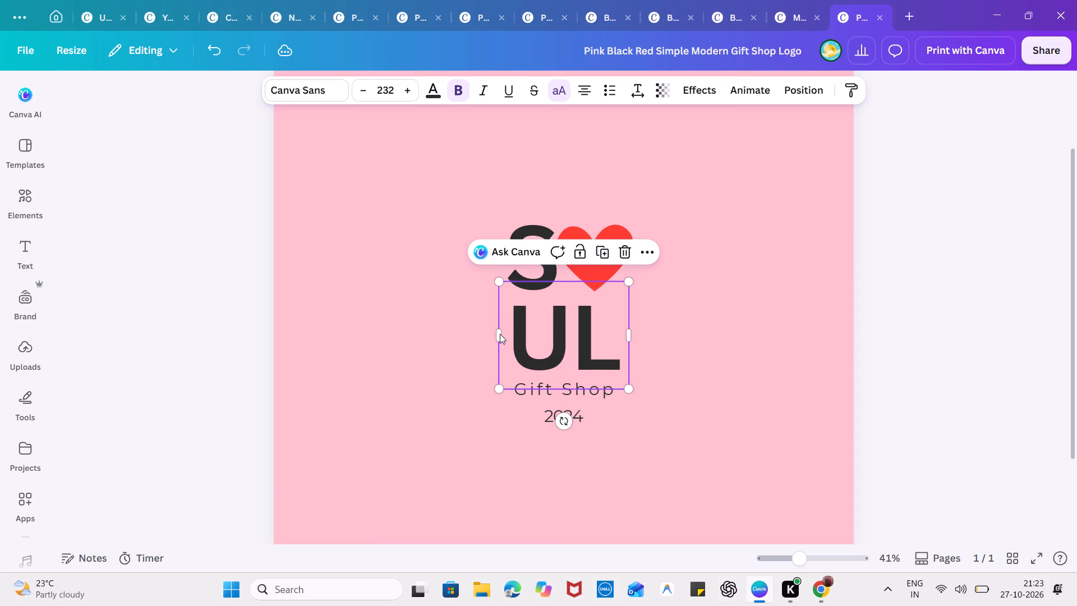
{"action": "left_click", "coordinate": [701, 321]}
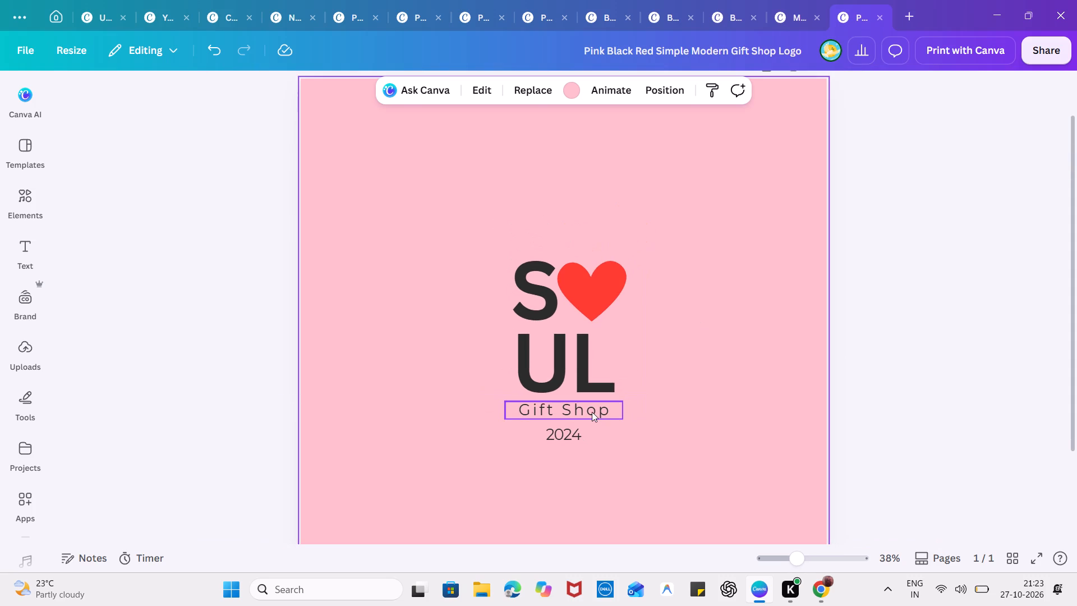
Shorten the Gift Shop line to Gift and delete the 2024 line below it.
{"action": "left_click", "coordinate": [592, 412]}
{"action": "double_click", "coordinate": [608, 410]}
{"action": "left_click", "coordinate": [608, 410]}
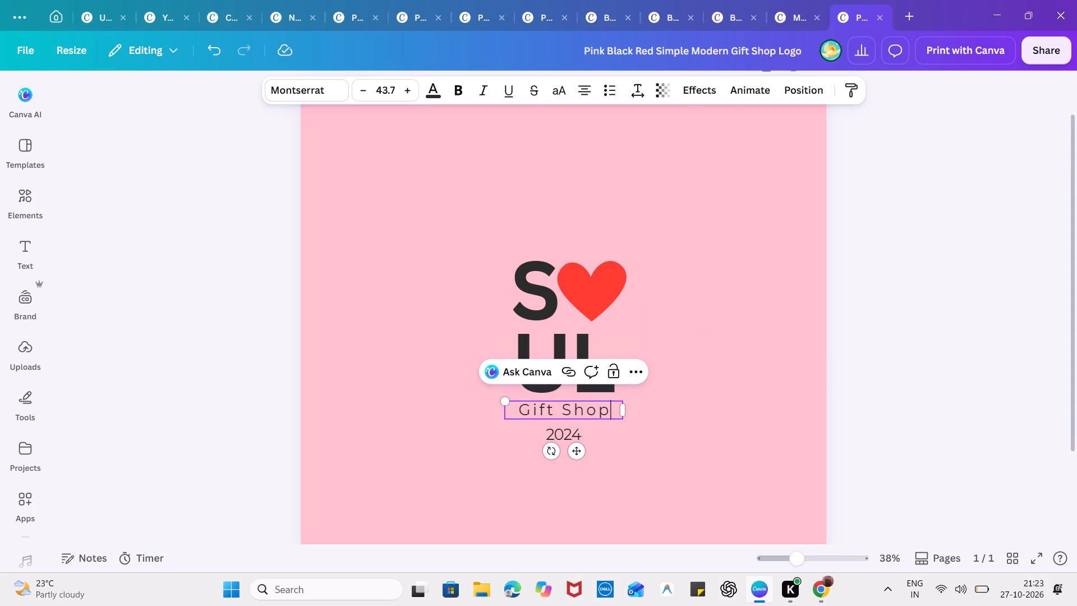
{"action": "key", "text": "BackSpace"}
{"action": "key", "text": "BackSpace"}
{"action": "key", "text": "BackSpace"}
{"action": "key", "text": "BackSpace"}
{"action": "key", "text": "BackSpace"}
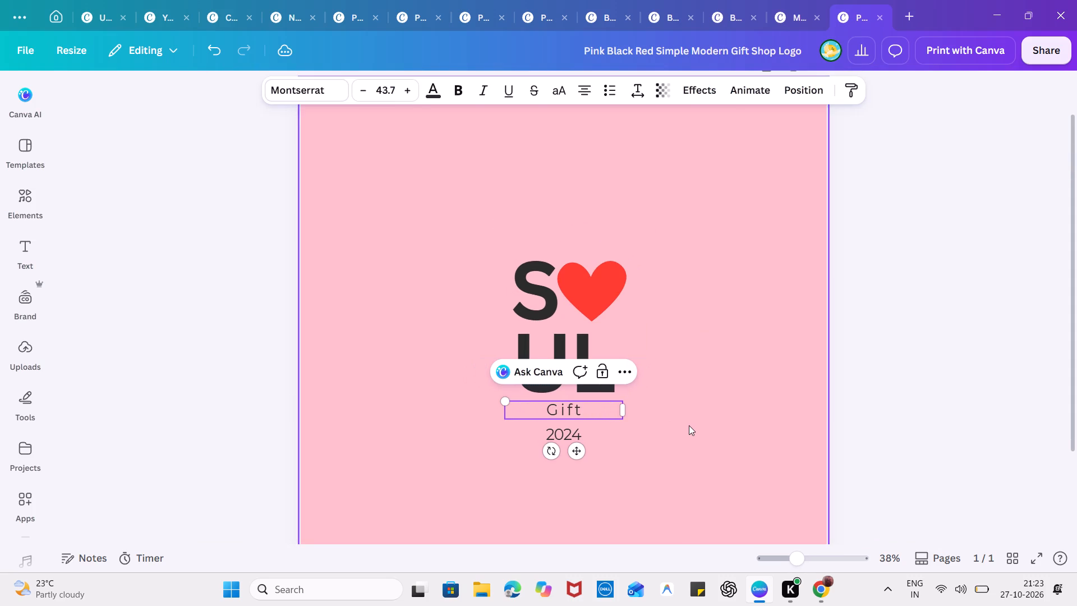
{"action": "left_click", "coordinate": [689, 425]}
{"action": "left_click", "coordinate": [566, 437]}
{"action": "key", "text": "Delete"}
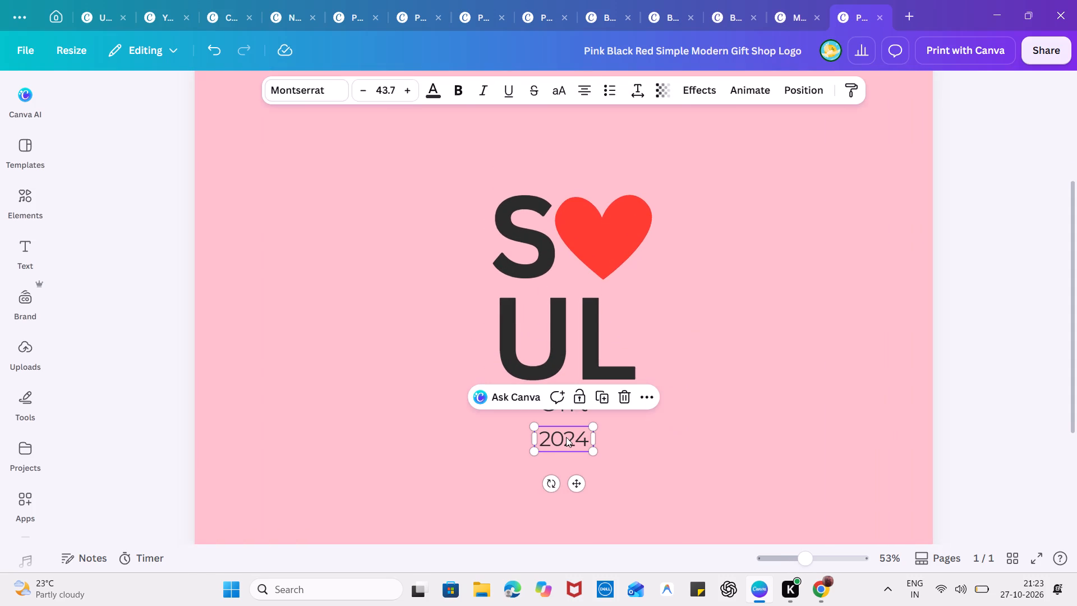
Select the heart and all the Soul Gift lettering together and delete them from the pink page.
{"action": "scroll", "coordinate": [566, 437], "scroll_direction": "up", "scroll_amount": 1}
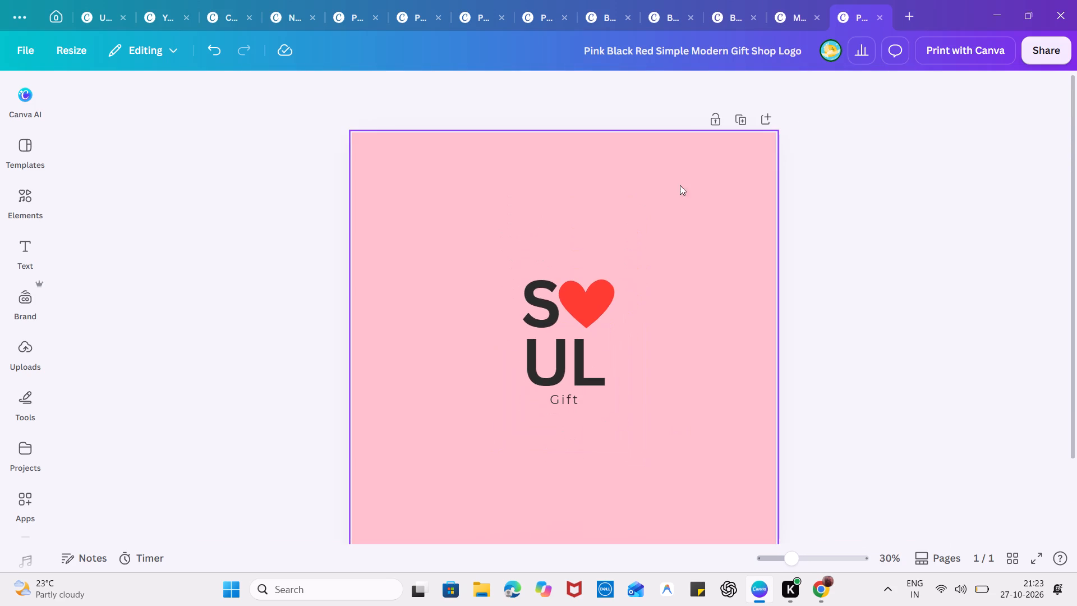
{"action": "left_click_drag", "start_coordinate": [610, 461], "coordinate": [549, 267]}
{"action": "key", "text": "Delete"}
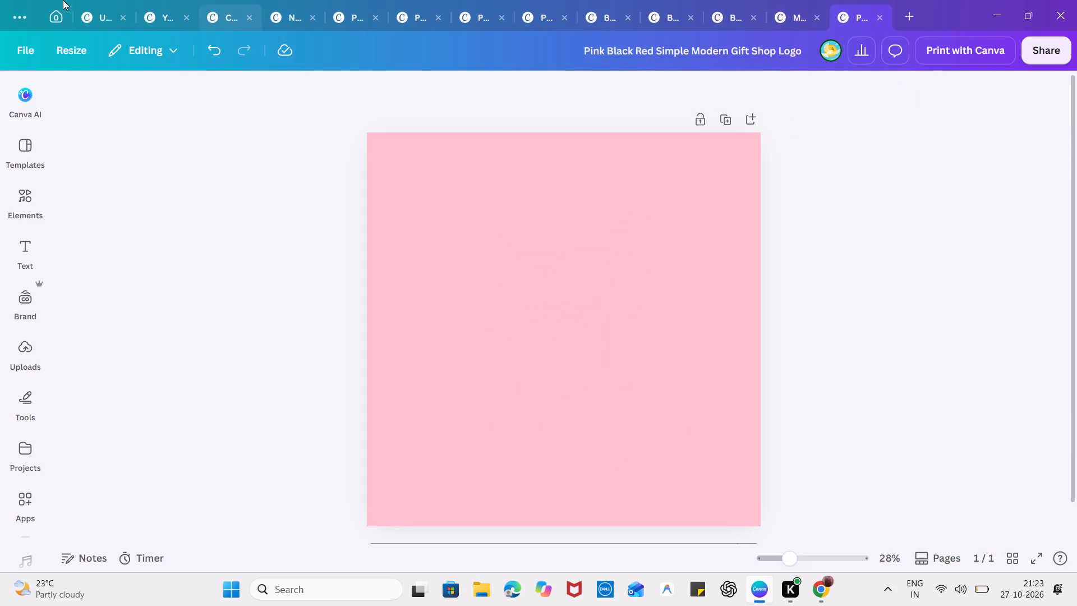
Return to the template page of the Pink Black Red Simple Modern Gift Shop Logo.
{"action": "left_click", "coordinate": [56, 17]}
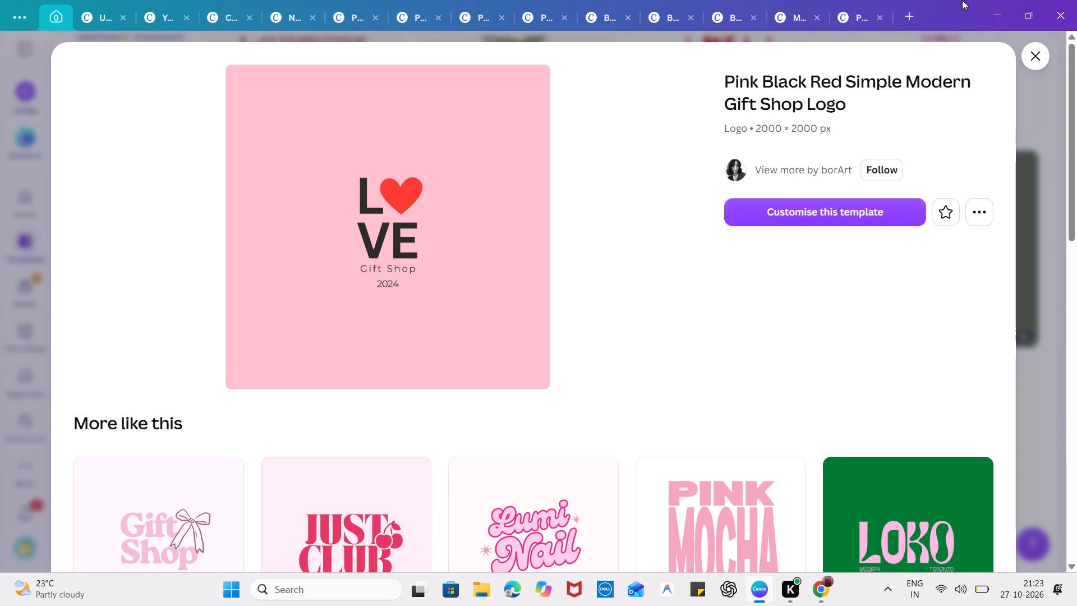
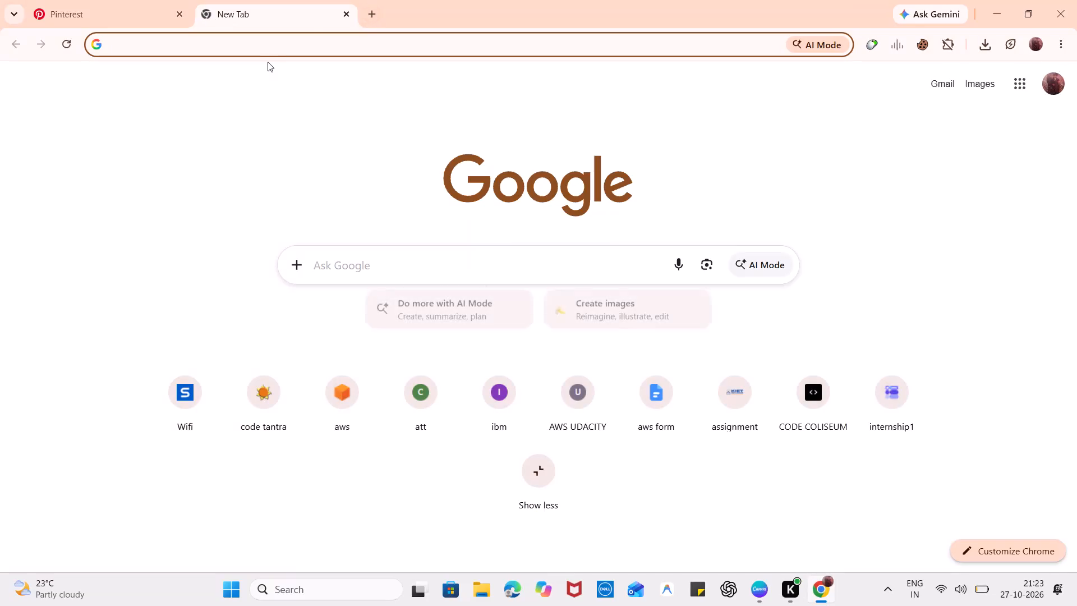
Open LeetCode in the browser, go to its problem list and bring up the Two Sum problem.
{"action": "type", "text": "leetcode"}
{"action": "key", "text": "Return"}
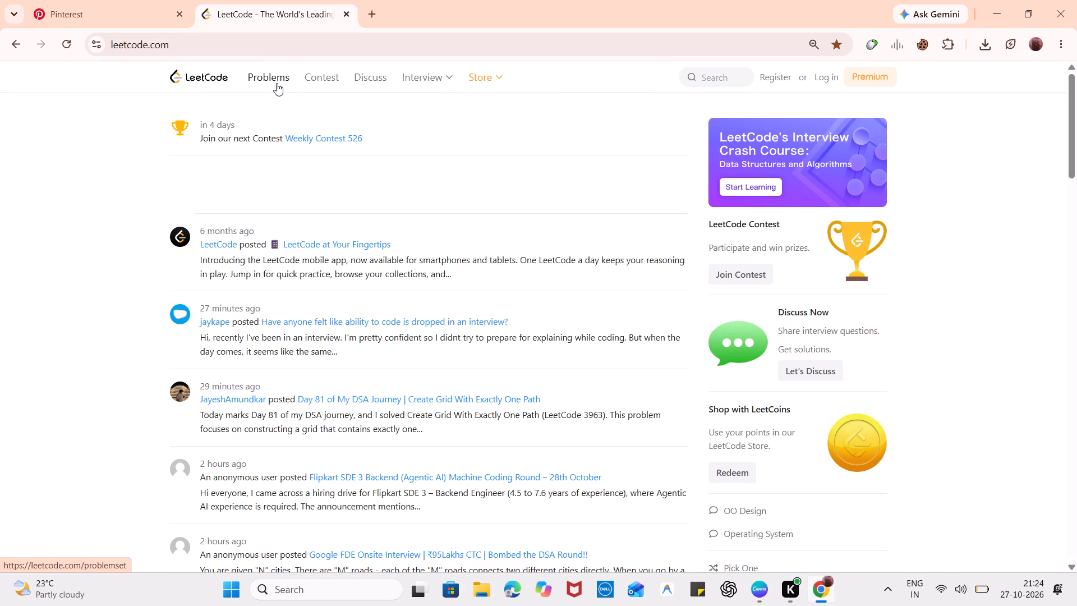
{"action": "left_click", "coordinate": [277, 83]}
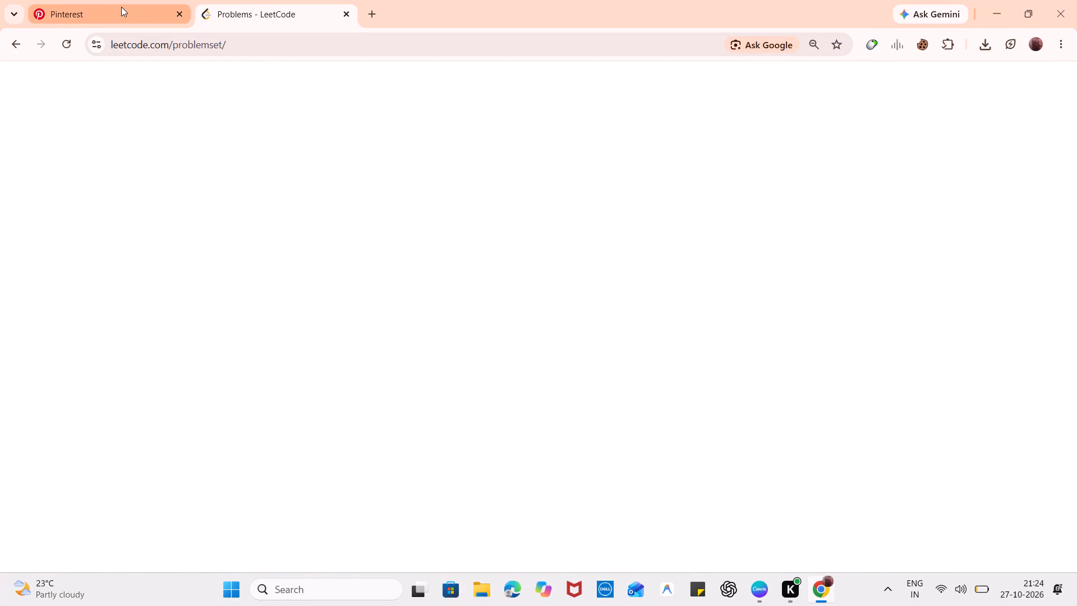
{"action": "scroll", "coordinate": [305, 246], "scroll_direction": "down", "scroll_amount": 2}
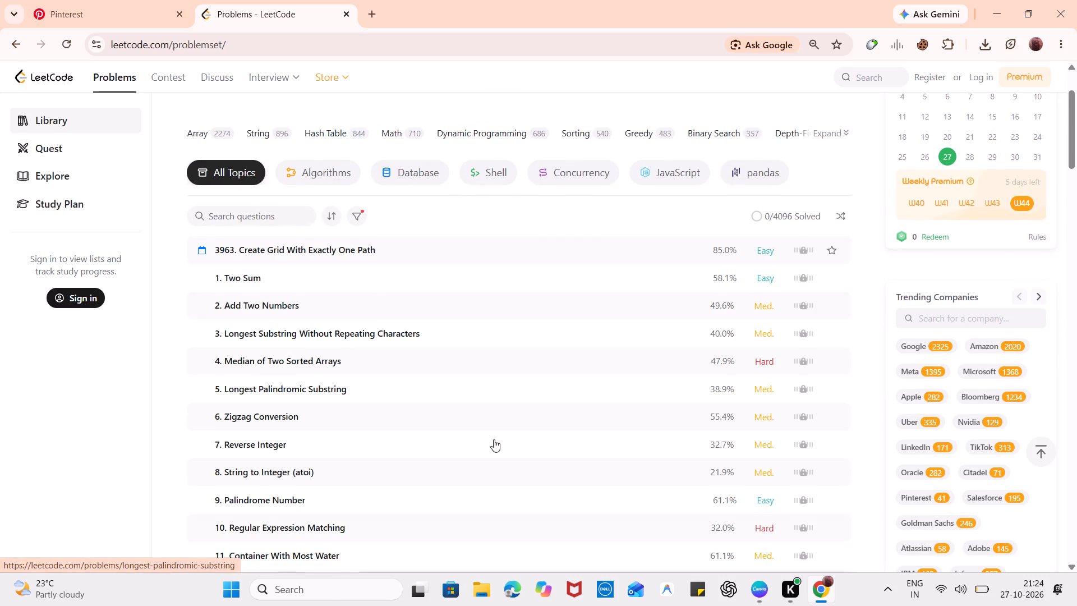
{"action": "scroll", "coordinate": [494, 439], "scroll_direction": "down", "scroll_amount": 1}
{"action": "left_click", "coordinate": [245, 218]}
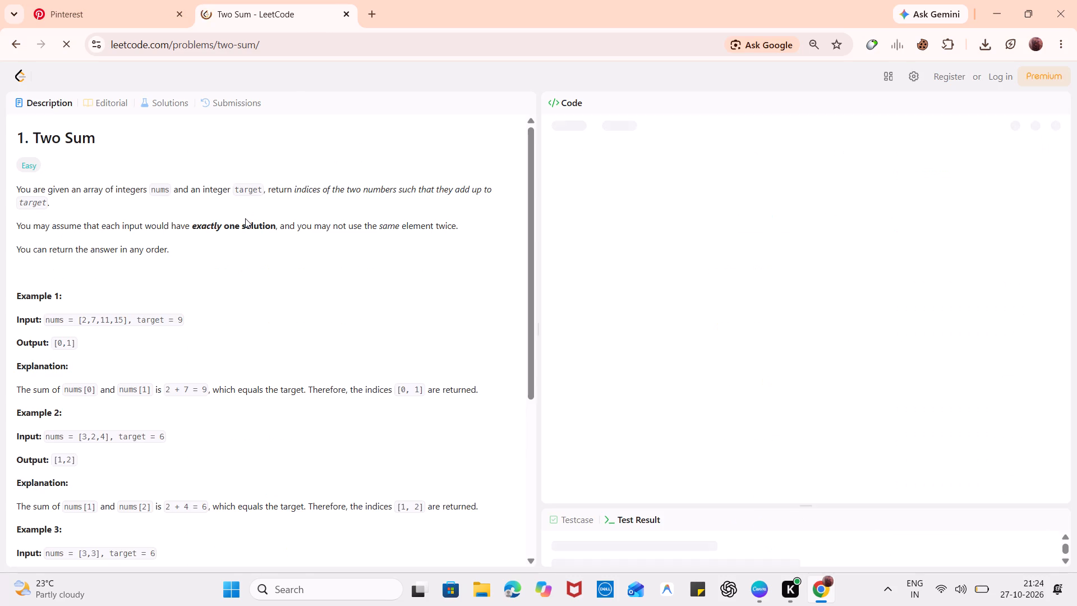
Read through the Two Sum problem's description, examples and constraints.
{"action": "scroll", "coordinate": [375, 314], "scroll_direction": "down", "scroll_amount": 3}
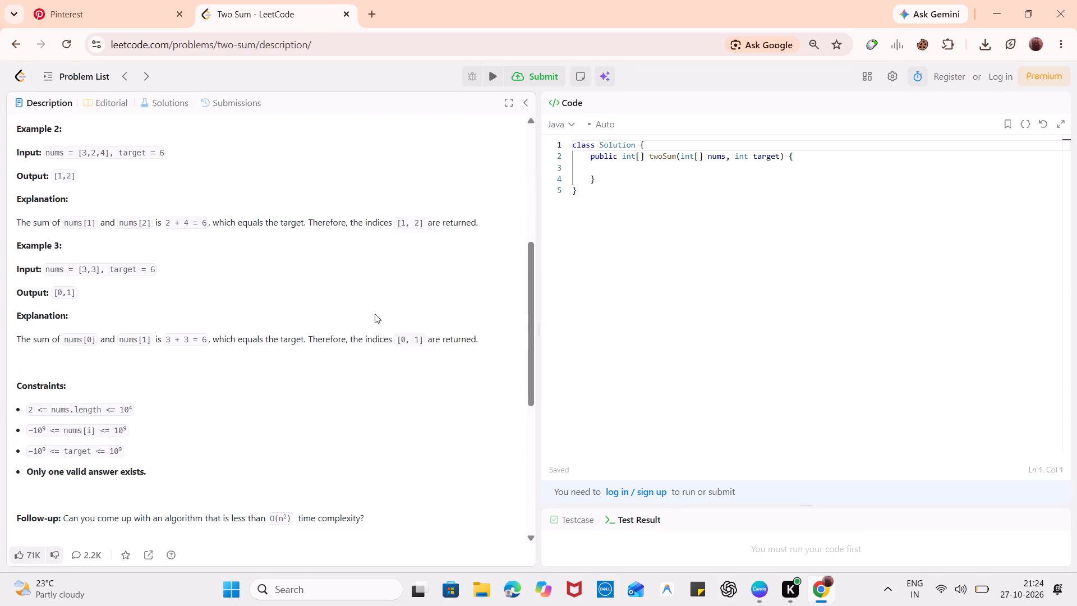
{"action": "scroll", "coordinate": [375, 314], "scroll_direction": "down", "scroll_amount": 2}
{"action": "scroll", "coordinate": [375, 314], "scroll_direction": "up", "scroll_amount": 3}
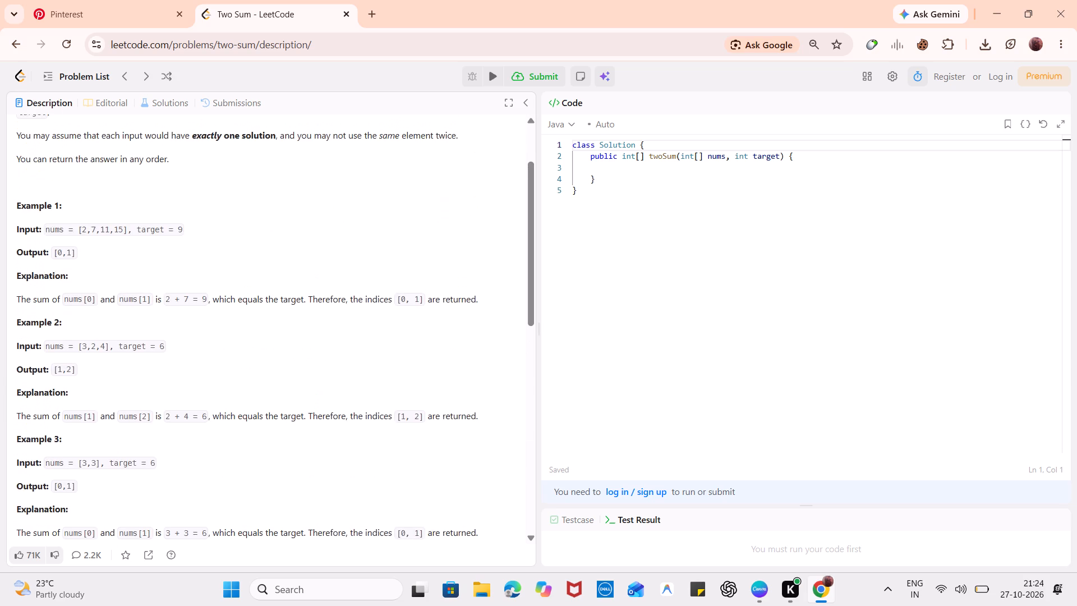
{"action": "scroll", "coordinate": [406, 302], "scroll_direction": "up", "scroll_amount": 3}
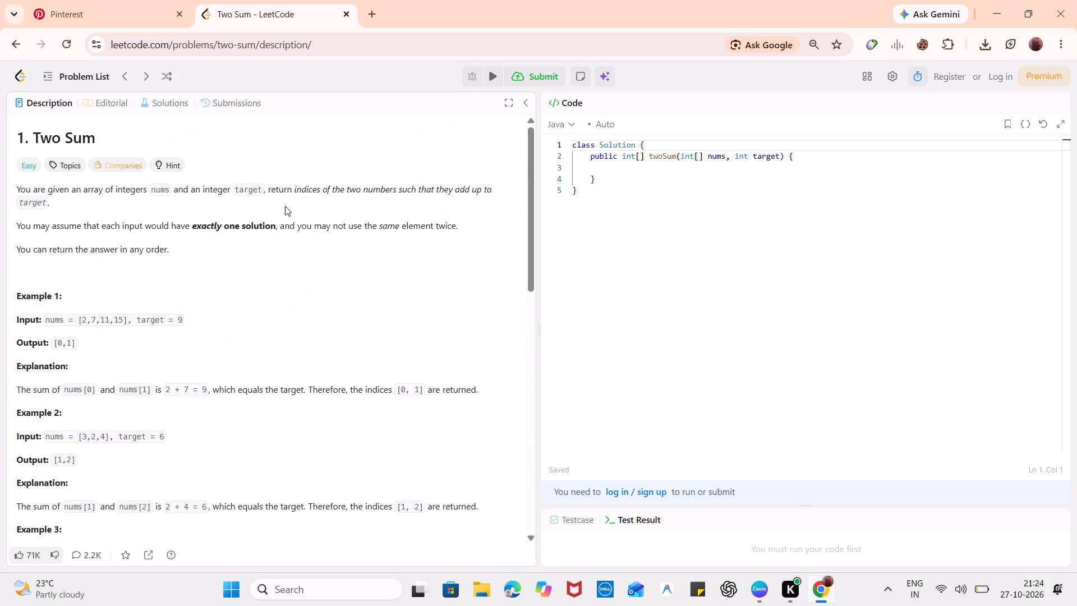
{"action": "left_click", "coordinate": [136, 16]}
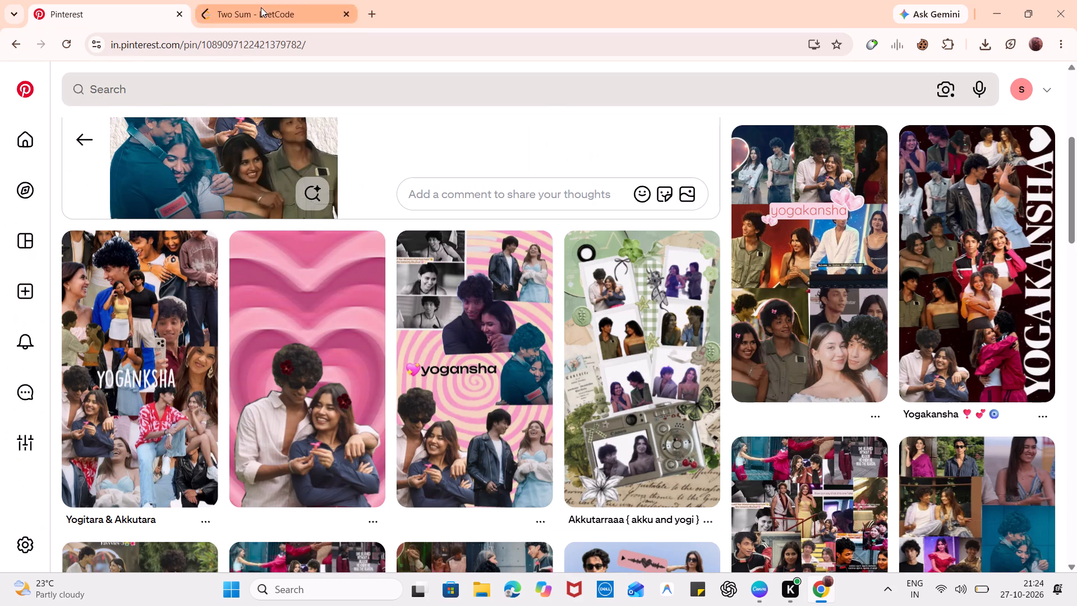
{"action": "left_click", "coordinate": [261, 7]}
{"action": "scroll", "coordinate": [523, 375], "scroll_direction": "down", "scroll_amount": 3}
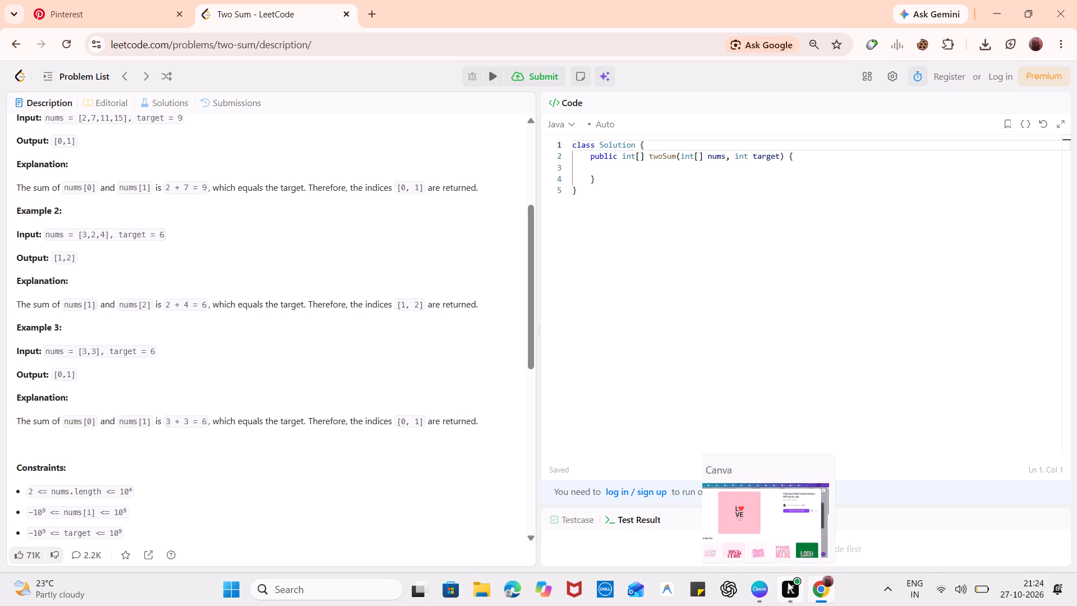
Switch back to Canva, leave the current template preview and open the Mykitty Gift Shop logo template for customising.
{"action": "left_click", "coordinate": [763, 557]}
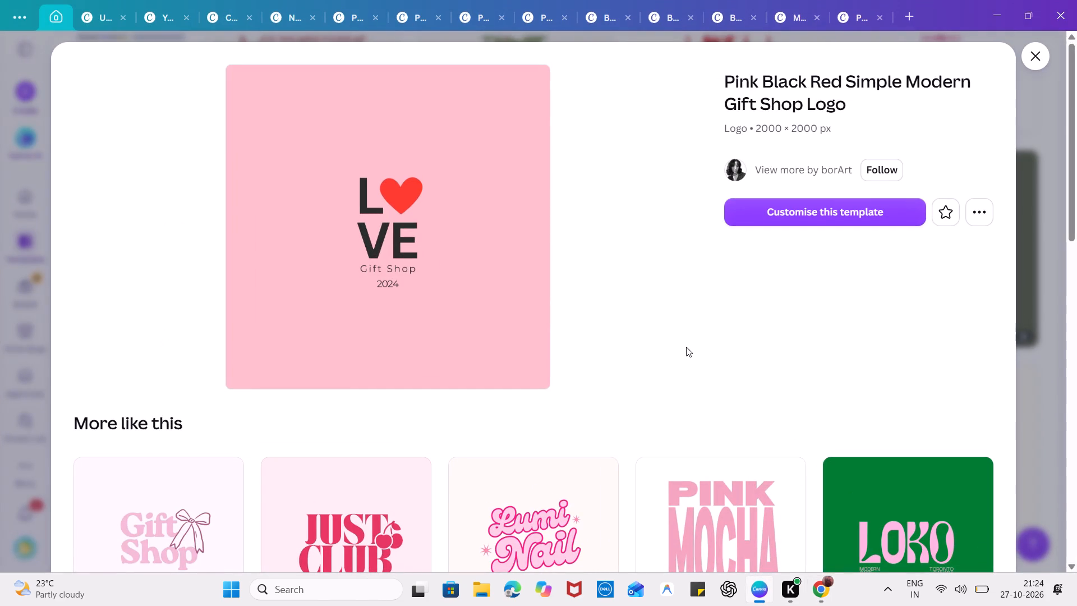
{"action": "left_click", "coordinate": [1031, 62]}
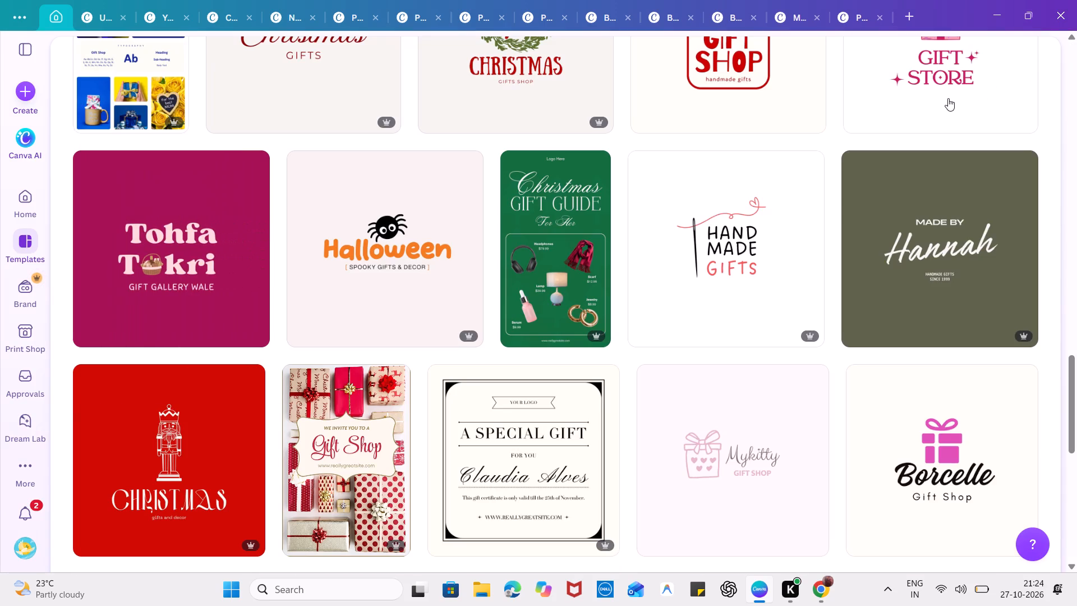
{"action": "scroll", "coordinate": [925, 101], "scroll_direction": "down", "scroll_amount": 4}
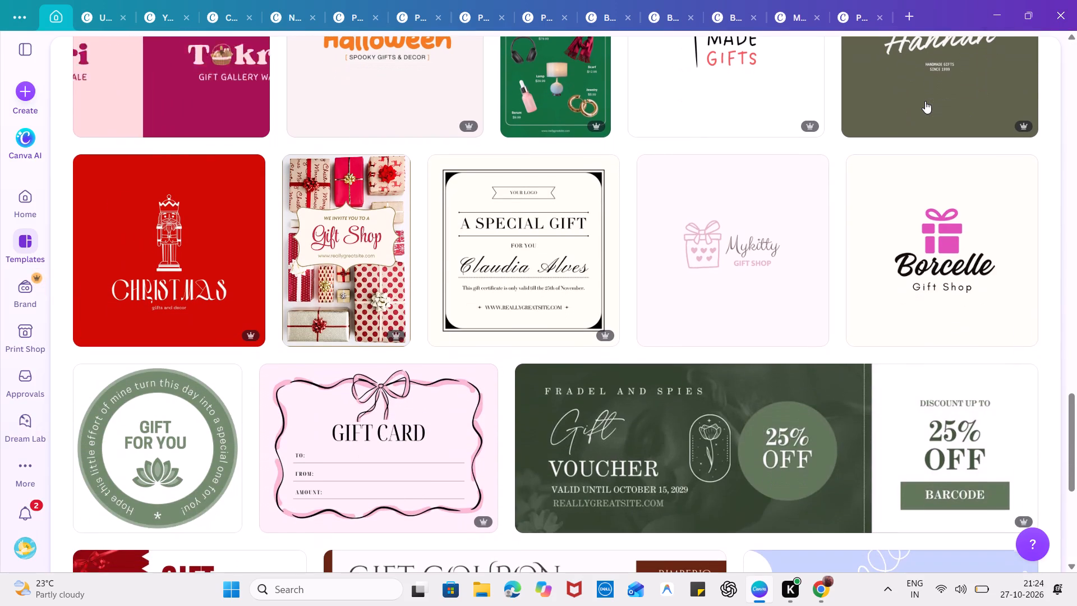
{"action": "scroll", "coordinate": [807, 197], "scroll_direction": "down", "scroll_amount": 1}
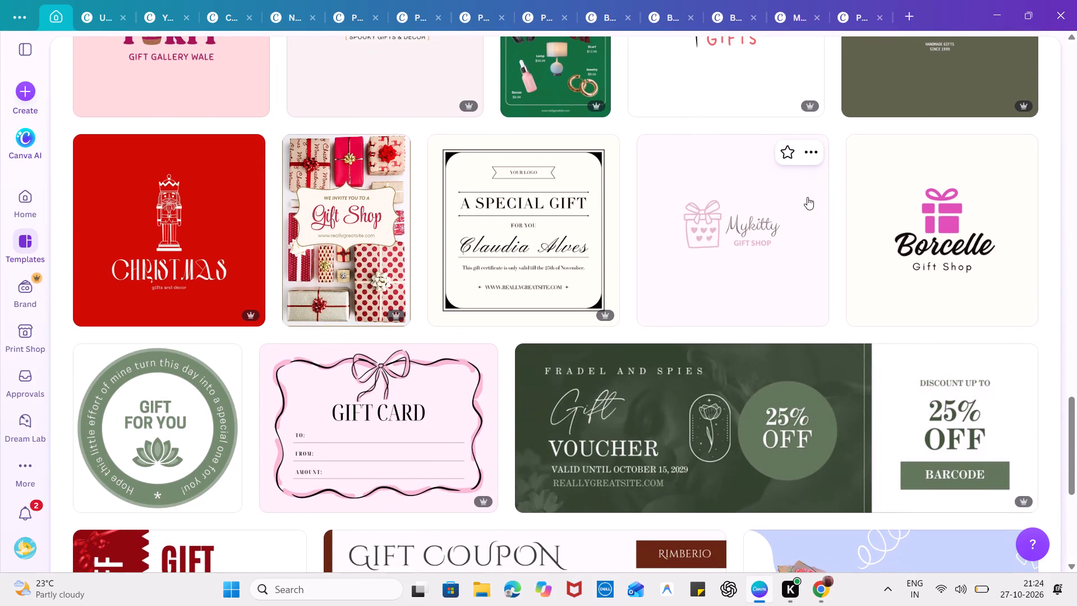
{"action": "left_click", "coordinate": [736, 235]}
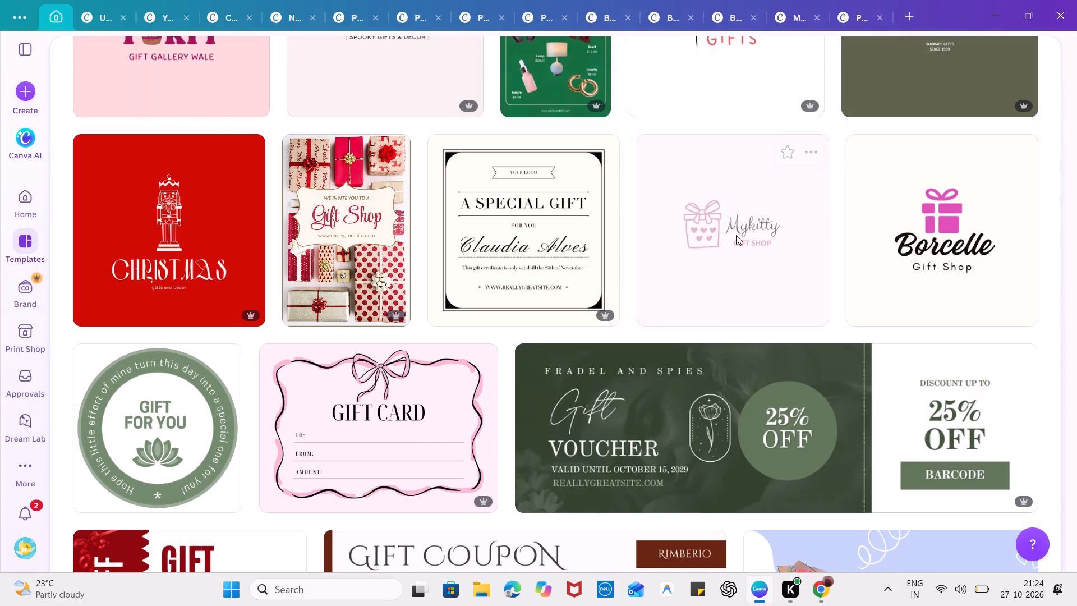
{"action": "left_click", "coordinate": [839, 214]}
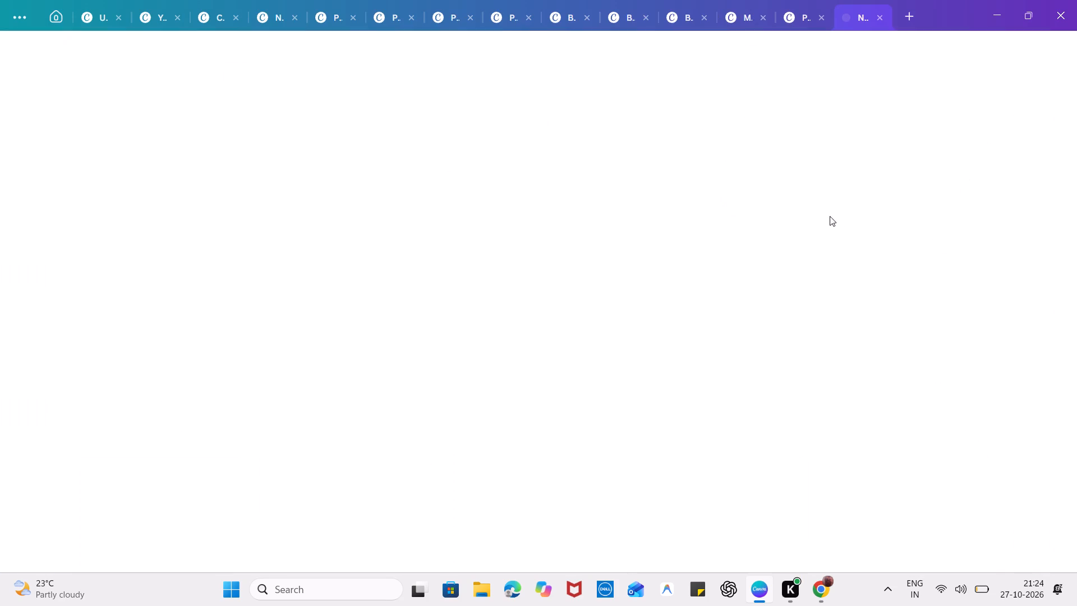
{"action": "left_click", "coordinate": [715, 309]}
{"action": "scroll", "coordinate": [715, 309], "scroll_direction": "down", "scroll_amount": 1}
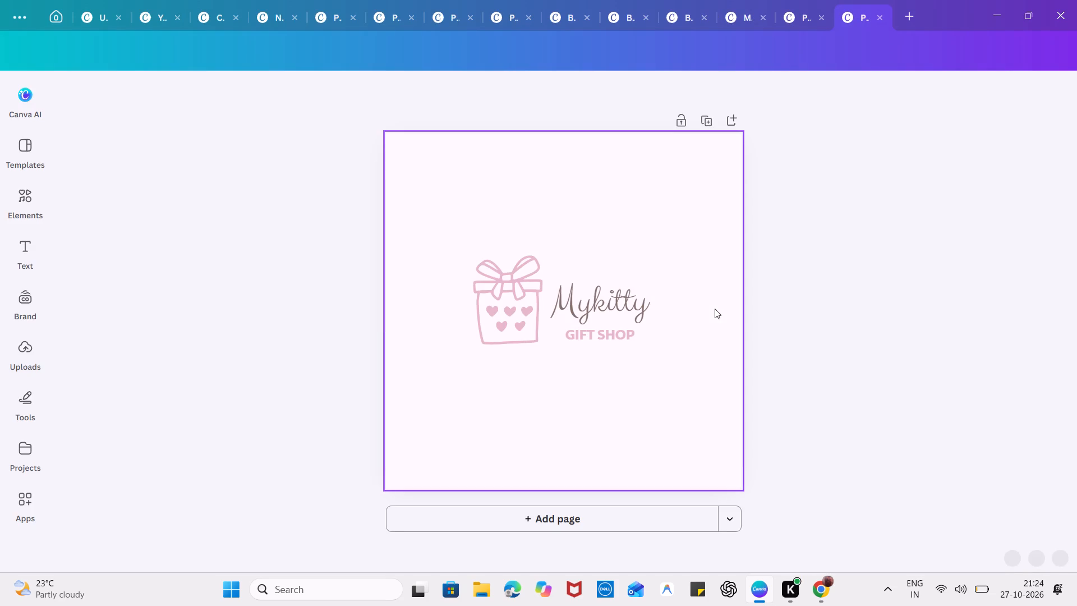
Replace the Mykitty script lettering beside the gift box with SoulGift.
{"action": "double_click", "coordinate": [613, 290]}
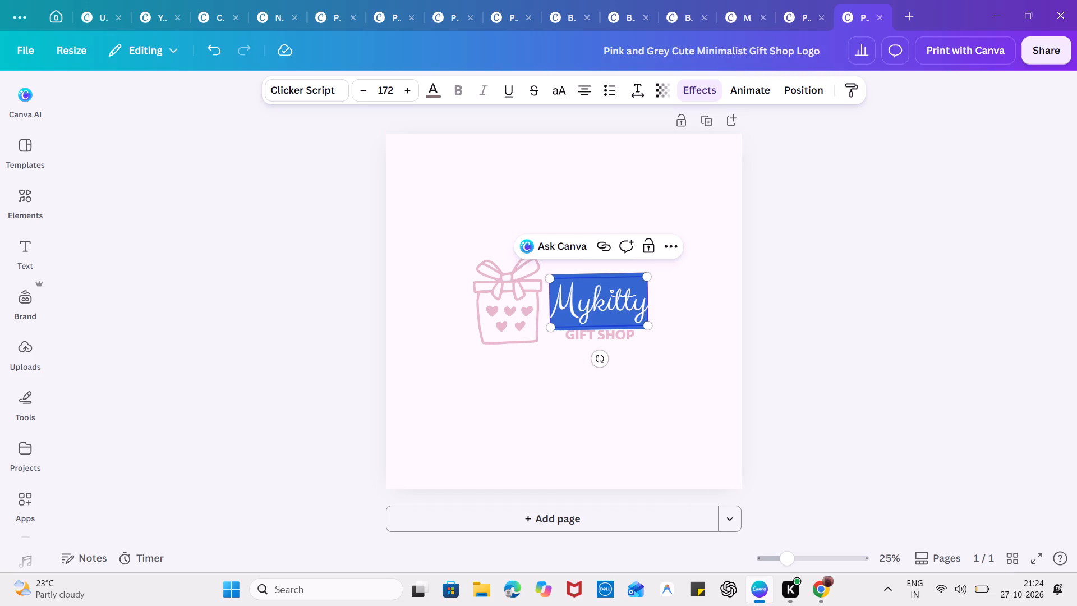
{"action": "type", "text": "Soul"}
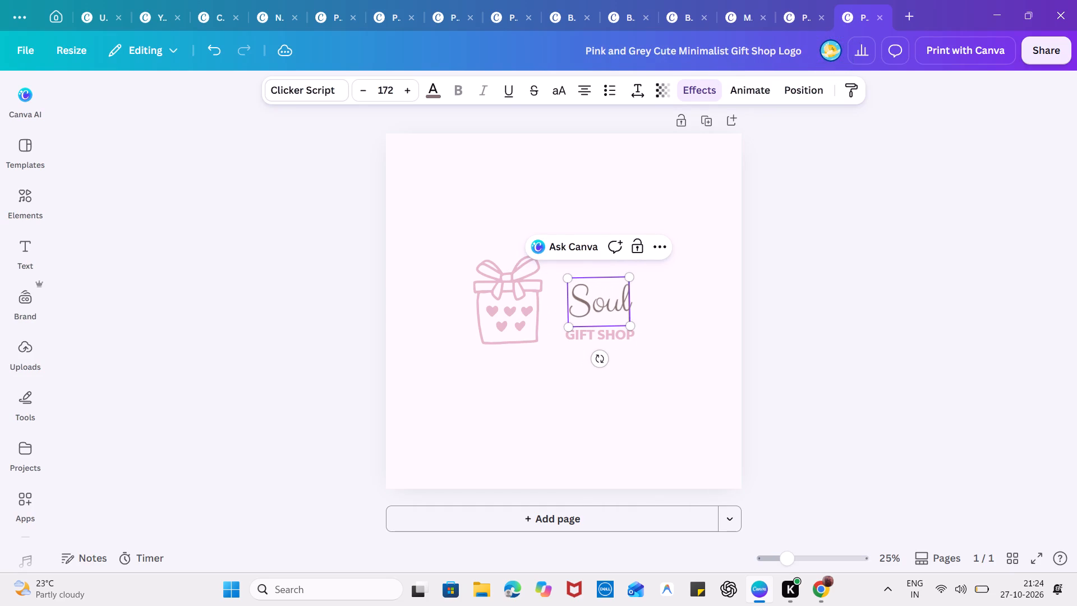
{"action": "key", "text": "g"}
{"action": "key", "text": "BackSpace"}
{"action": "type", "text": "Gift"}
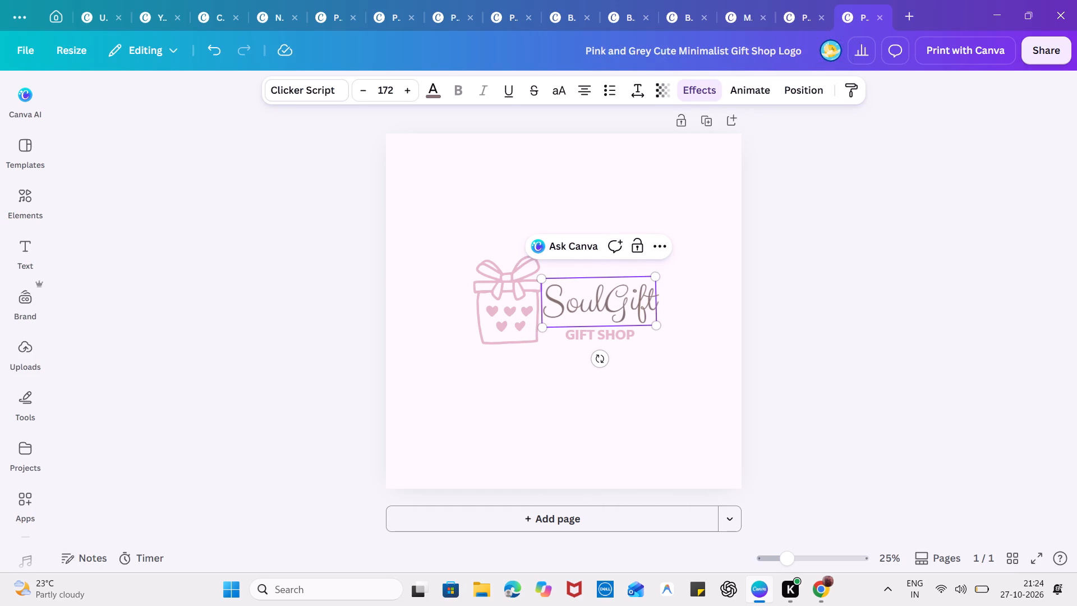
Remove the GIFT SHOP wording beneath the SoulGift lettering.
{"action": "double_click", "coordinate": [616, 340]}
{"action": "left_click", "coordinate": [629, 338]}
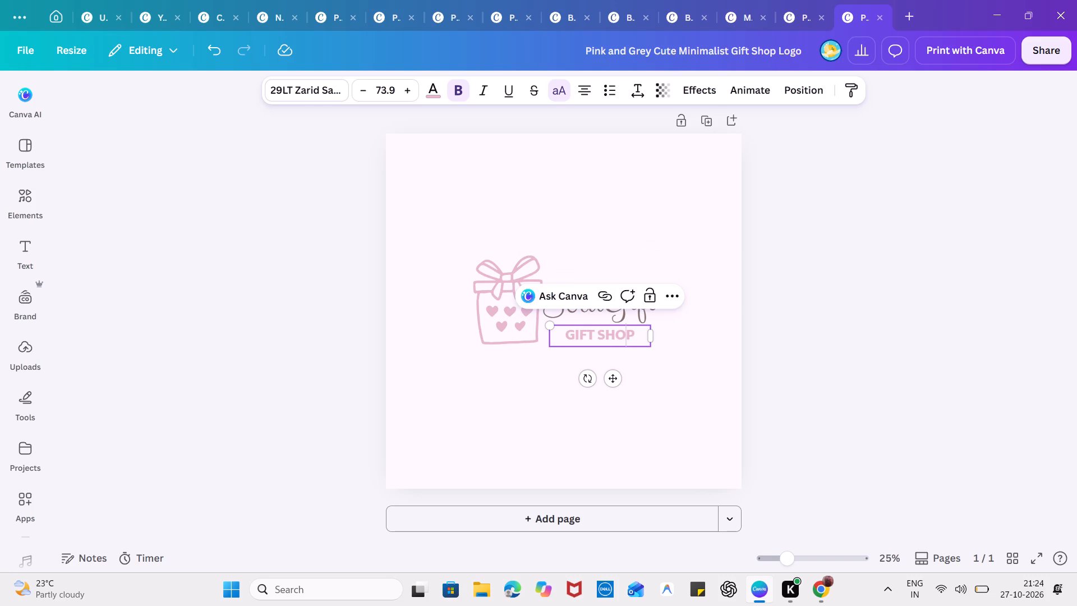
{"action": "left_click", "coordinate": [634, 337]}
{"action": "left_click_drag", "start_coordinate": [634, 337], "coordinate": [559, 338]}
{"action": "key", "text": "BackSpace"}
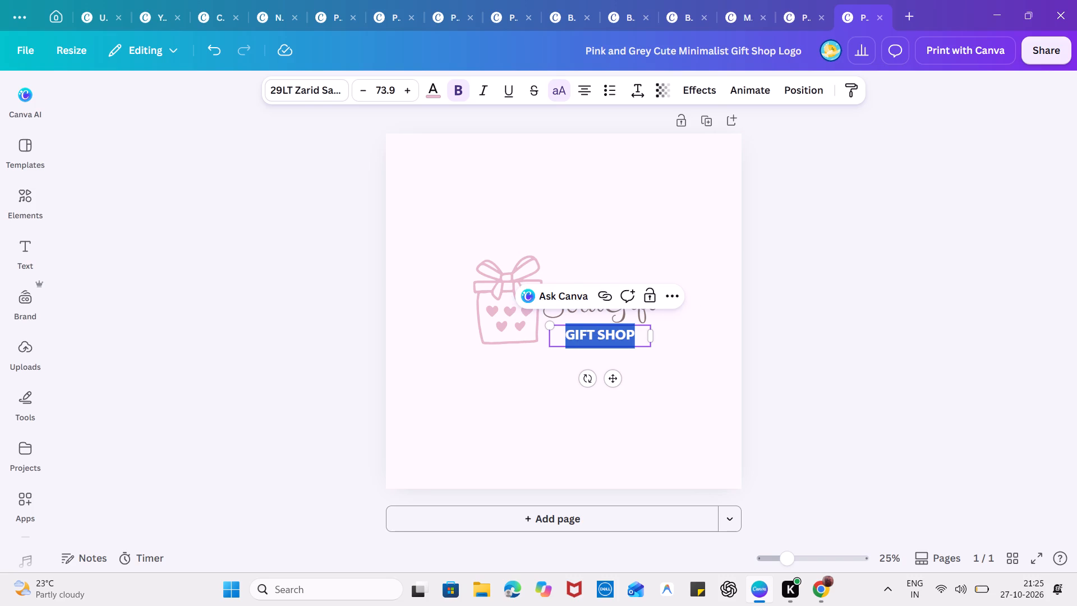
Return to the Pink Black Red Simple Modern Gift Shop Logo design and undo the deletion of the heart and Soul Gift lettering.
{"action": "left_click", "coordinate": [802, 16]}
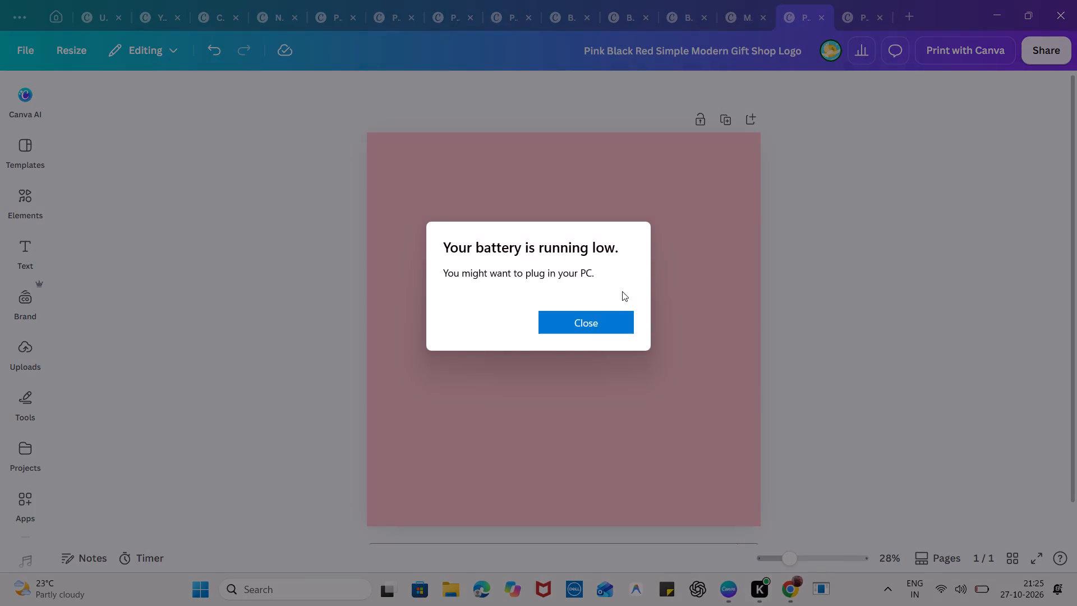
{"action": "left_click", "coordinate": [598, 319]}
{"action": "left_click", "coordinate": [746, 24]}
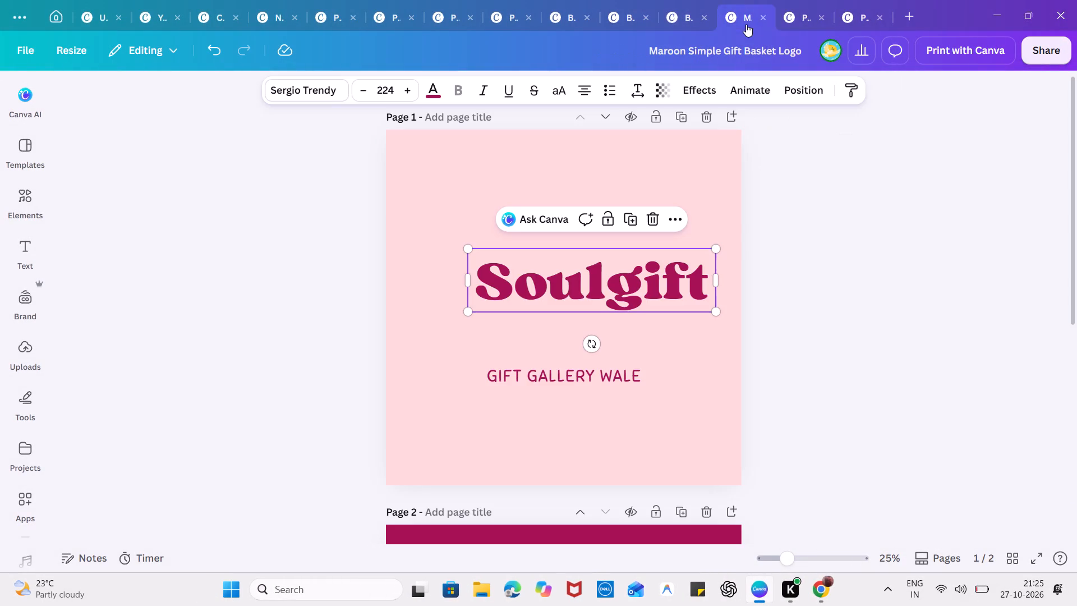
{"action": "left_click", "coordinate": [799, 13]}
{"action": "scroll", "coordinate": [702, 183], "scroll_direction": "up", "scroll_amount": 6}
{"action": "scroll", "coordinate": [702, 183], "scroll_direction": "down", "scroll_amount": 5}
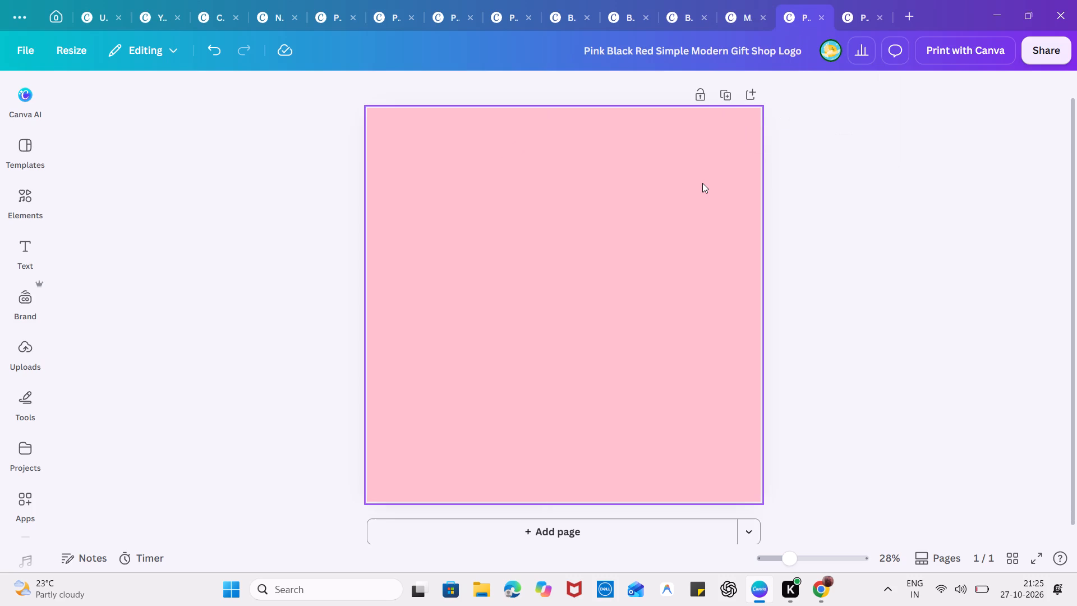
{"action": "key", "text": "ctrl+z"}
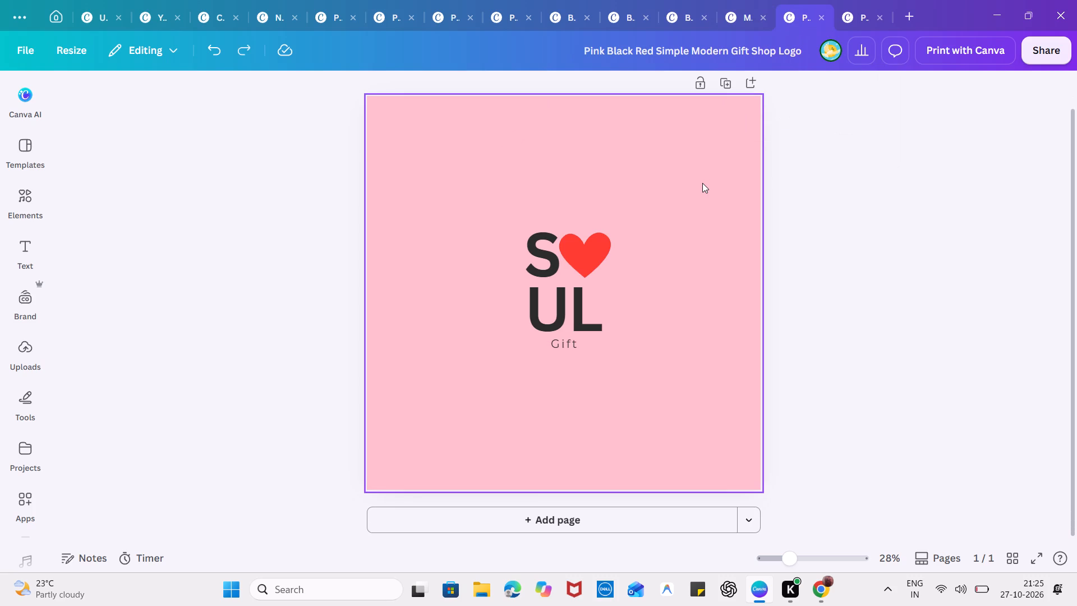
Clear the page completely by deleting the pink background along with the heart and all the Soul Gift lettering.
{"action": "left_click", "coordinate": [702, 183]}
{"action": "key", "text": "Delete"}
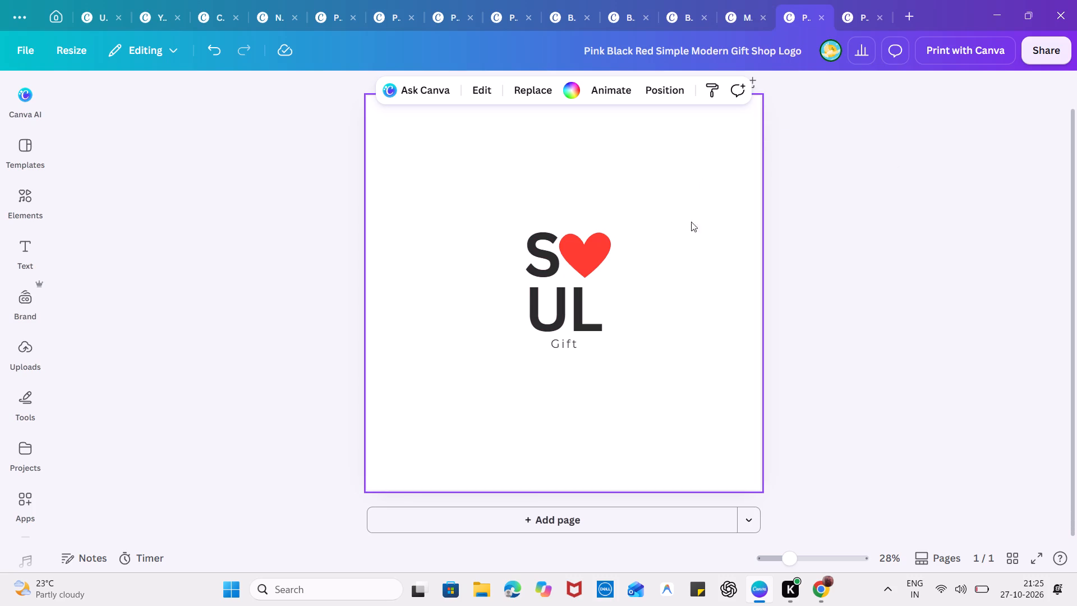
{"action": "left_click", "coordinate": [676, 245]}
{"action": "key", "text": "ctrl+a"}
{"action": "key", "text": "Delete"}
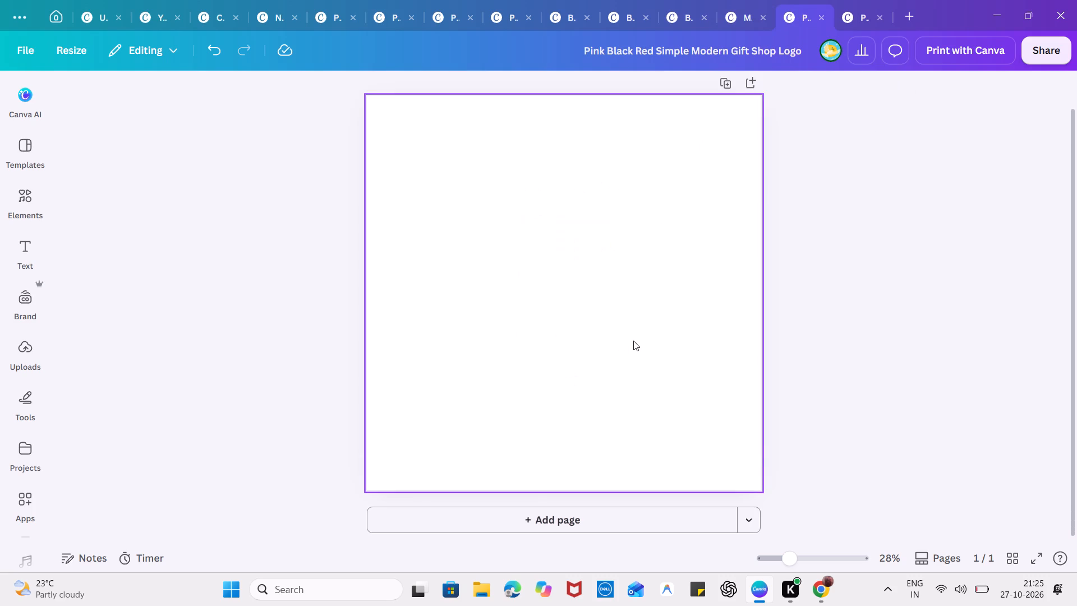
Close the Pink Black Red Simple Modern Gift Shop Logo design and go back to the Pink and Grey Cute Minimalist Gift Shop Logo.
{"action": "left_click", "coordinate": [871, 17]}
{"action": "left_click", "coordinate": [812, 19]}
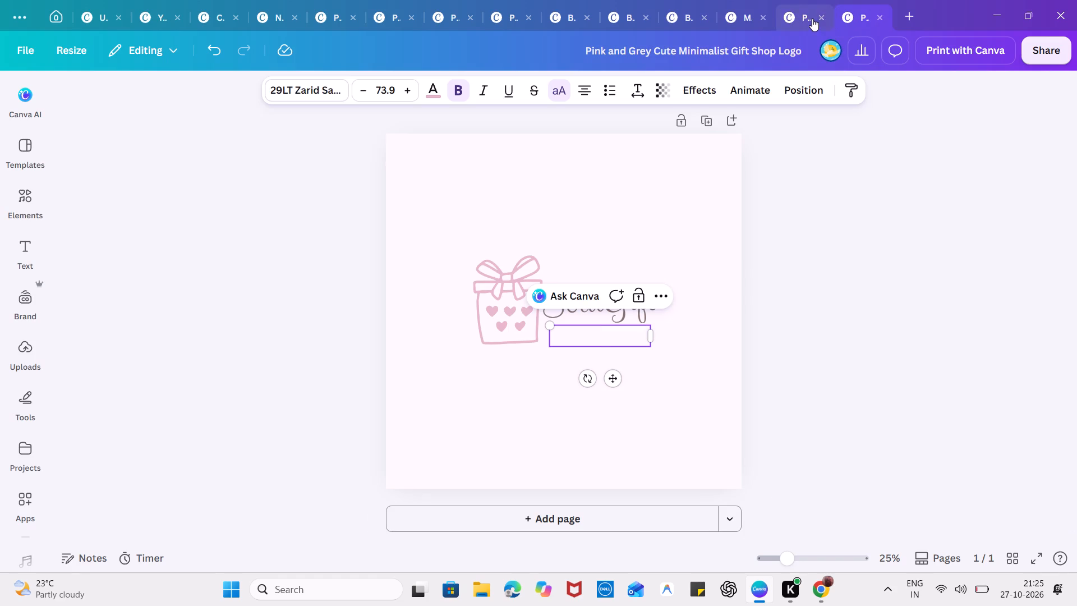
{"action": "left_click", "coordinate": [820, 19]}
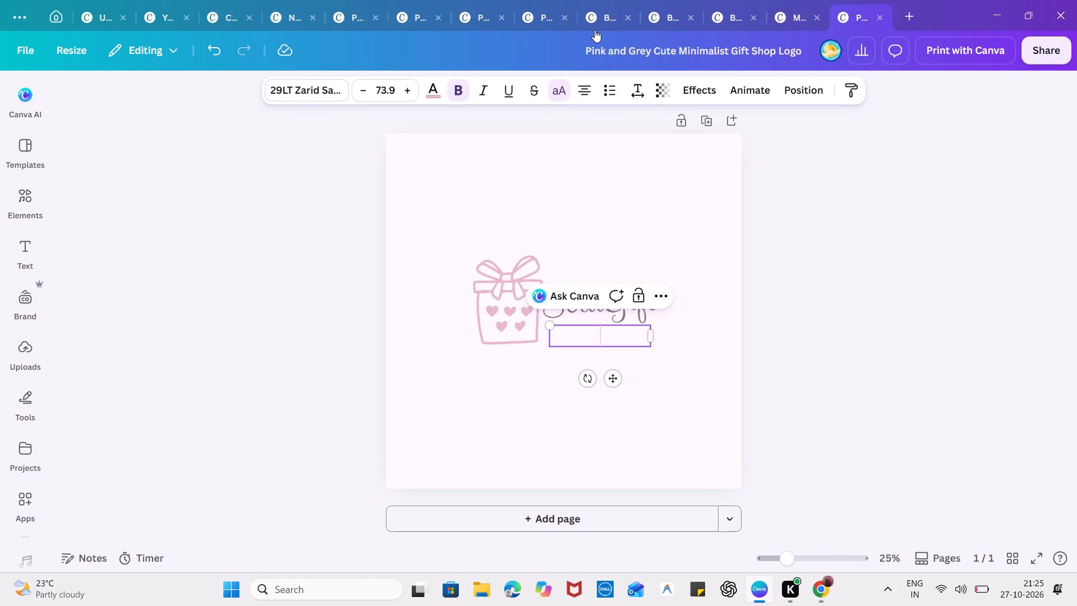
Copy the gift box with the SoulGift lettering and close the three-page Pink and Red Playful Children's Boutique Logo design.
{"action": "left_click_drag", "start_coordinate": [698, 333], "coordinate": [487, 288]}
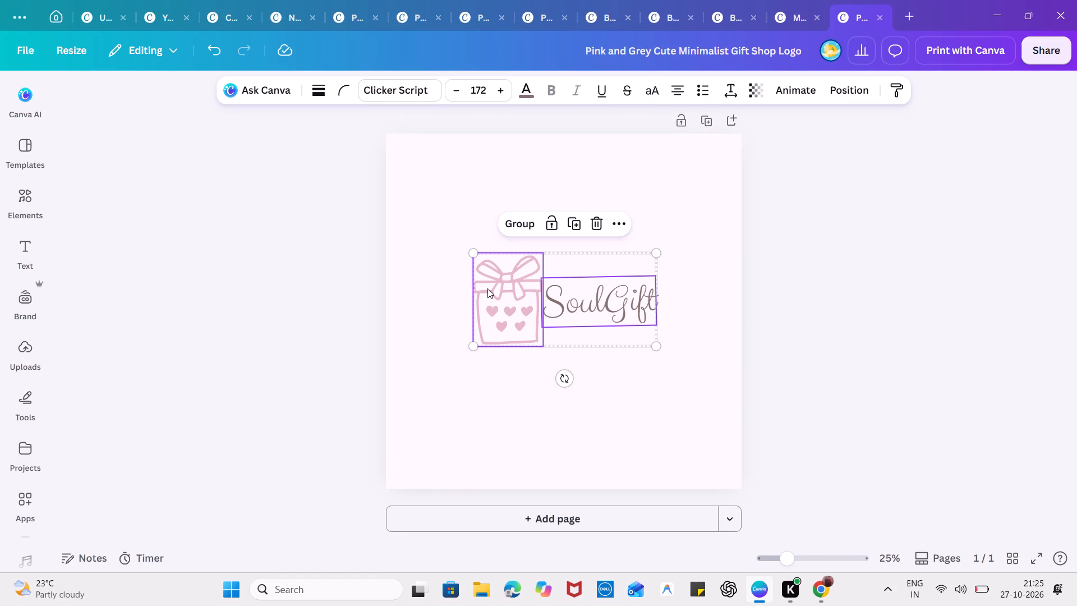
{"action": "key", "text": "ctrl+c"}
{"action": "left_click", "coordinate": [350, 16]}
{"action": "scroll", "coordinate": [730, 424], "scroll_direction": "up", "scroll_amount": 2}
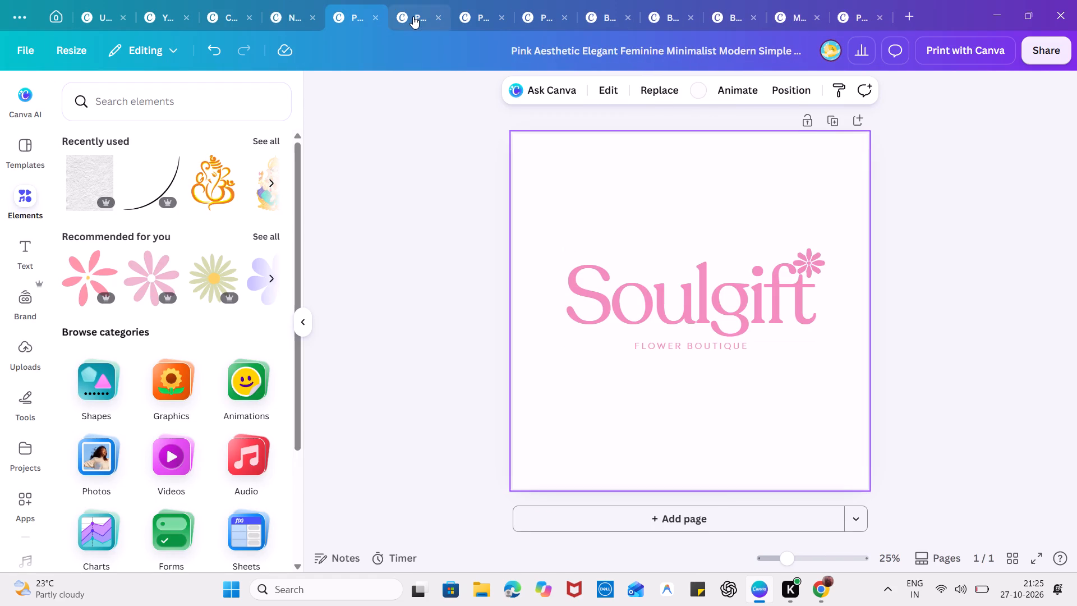
{"action": "left_click", "coordinate": [413, 16]}
{"action": "scroll", "coordinate": [593, 431], "scroll_direction": "down", "scroll_amount": 2}
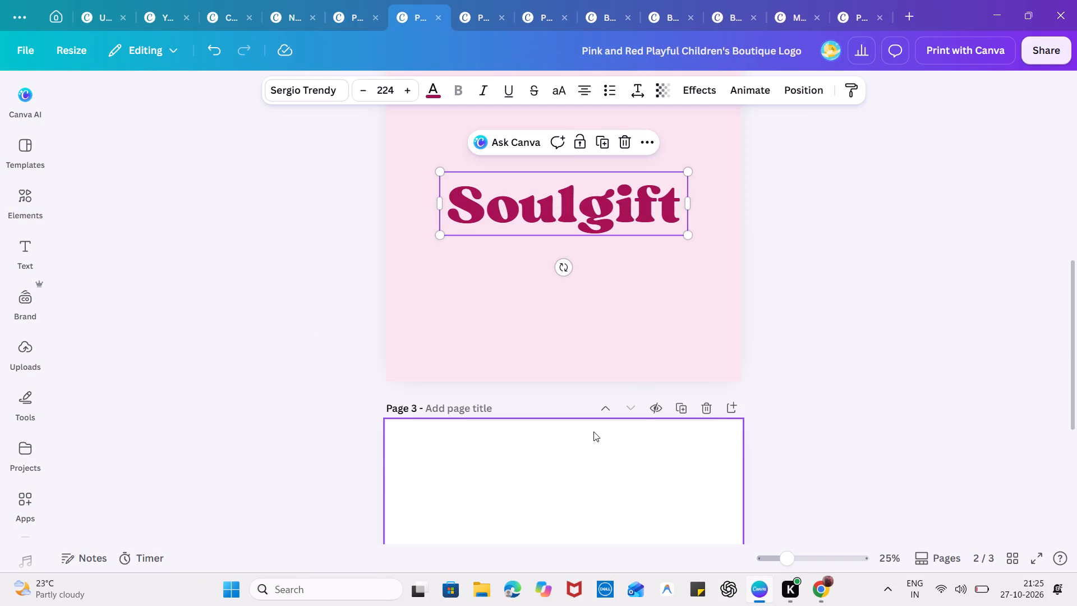
{"action": "scroll", "coordinate": [593, 431], "scroll_direction": "down", "scroll_amount": 3}
{"action": "scroll", "coordinate": [567, 522], "scroll_direction": "up", "scroll_amount": 3}
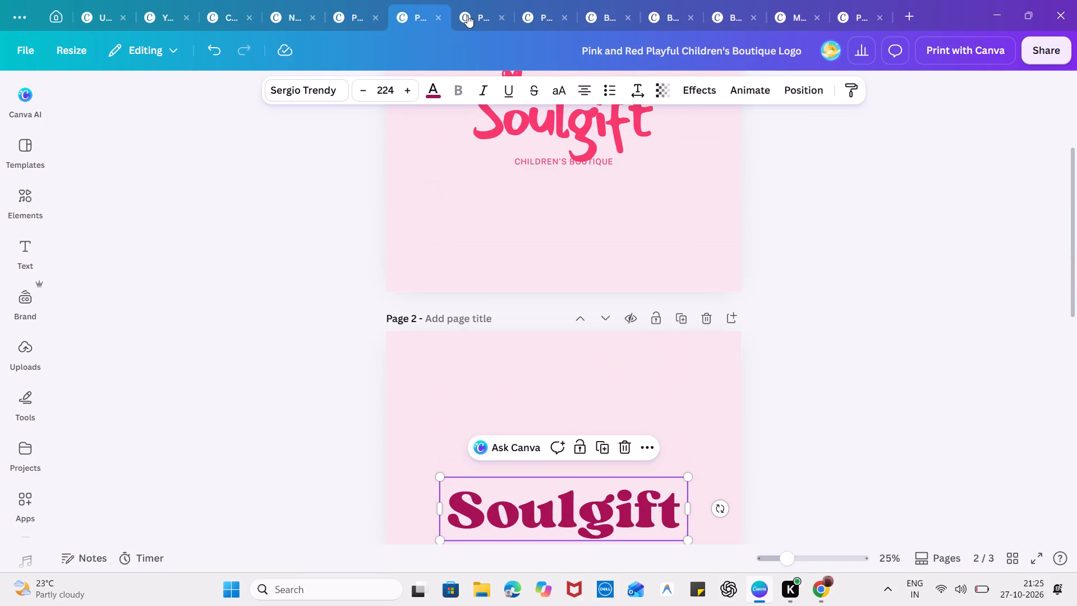
{"action": "left_click", "coordinate": [467, 15]}
{"action": "left_click", "coordinate": [402, 17]}
{"action": "scroll", "coordinate": [573, 355], "scroll_direction": "up", "scroll_amount": 3}
{"action": "scroll", "coordinate": [573, 355], "scroll_direction": "down", "scroll_amount": 1}
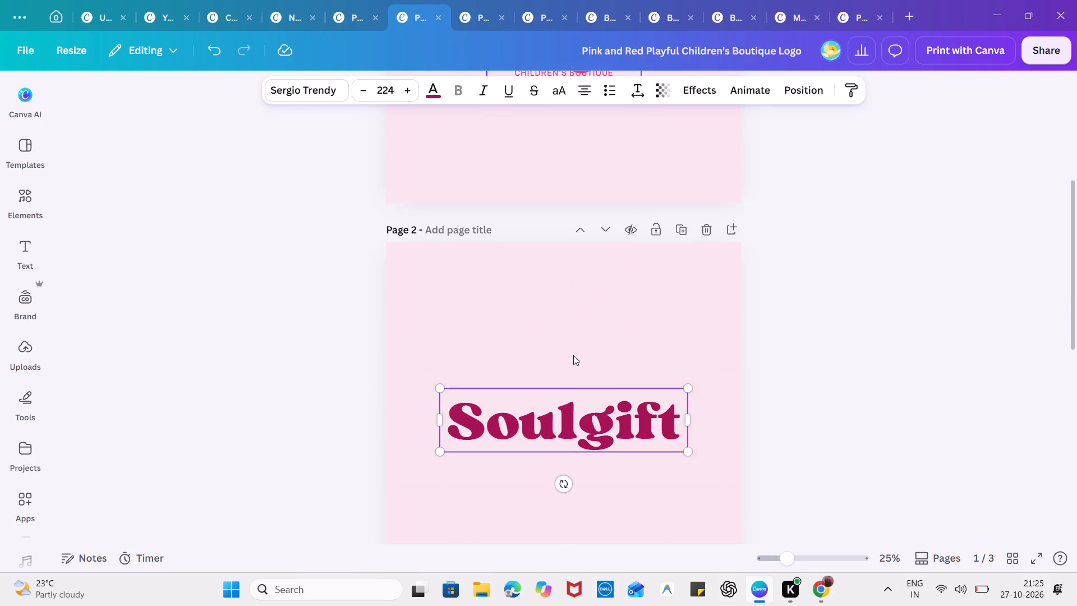
{"action": "scroll", "coordinate": [573, 355], "scroll_direction": "down", "scroll_amount": 2}
{"action": "left_click", "coordinate": [441, 11]}
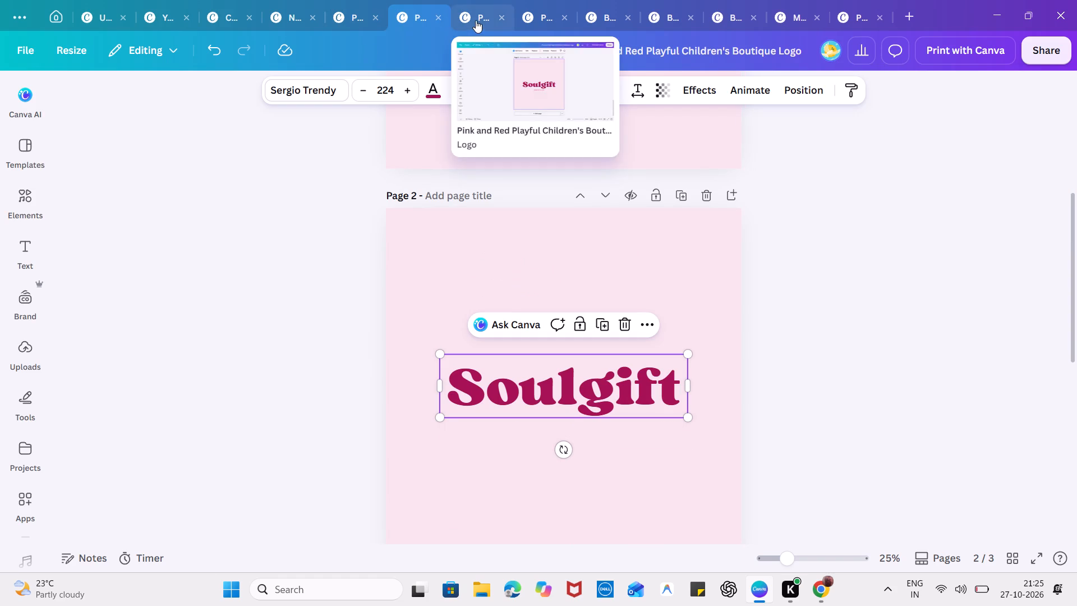
{"action": "left_click", "coordinate": [438, 15]}
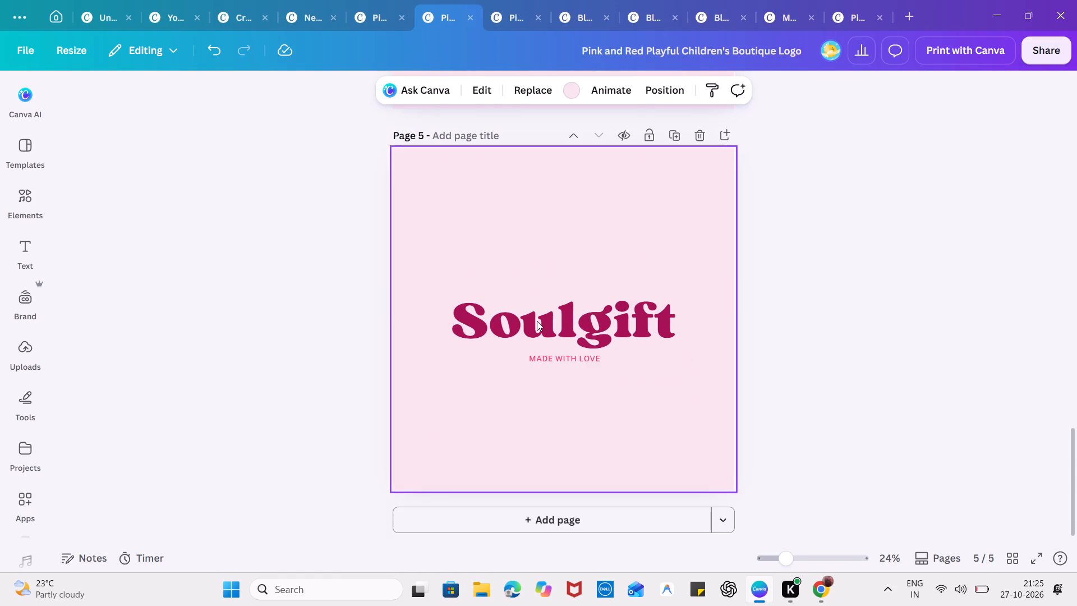
Add a sixth page to the other Pink and Red Playful Children's Boutique Logo and paste the gift box and SoulGift lettering onto it.
{"action": "scroll", "coordinate": [537, 321], "scroll_direction": "down", "scroll_amount": 4}
{"action": "left_click", "coordinate": [524, 512]}
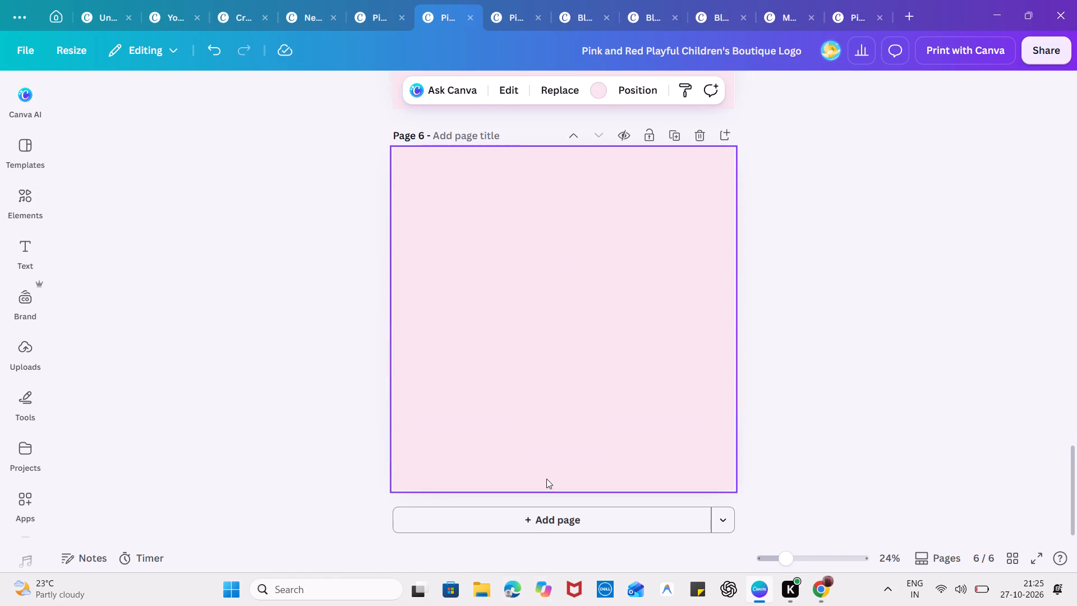
{"action": "key", "text": "ctrl+v"}
{"action": "left_click", "coordinate": [647, 385]}
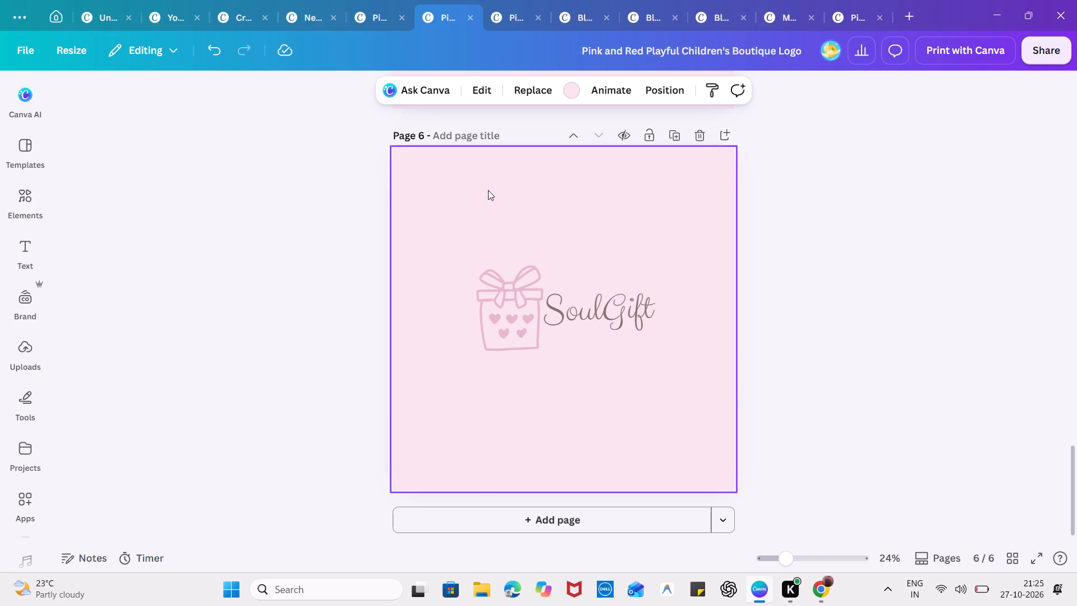
Copy the MADE WITH LOVE tagline from page 1 onto page 6 and place it directly beneath the SoulGift lettering.
{"action": "scroll", "coordinate": [488, 190], "scroll_direction": "up", "scroll_amount": 13}
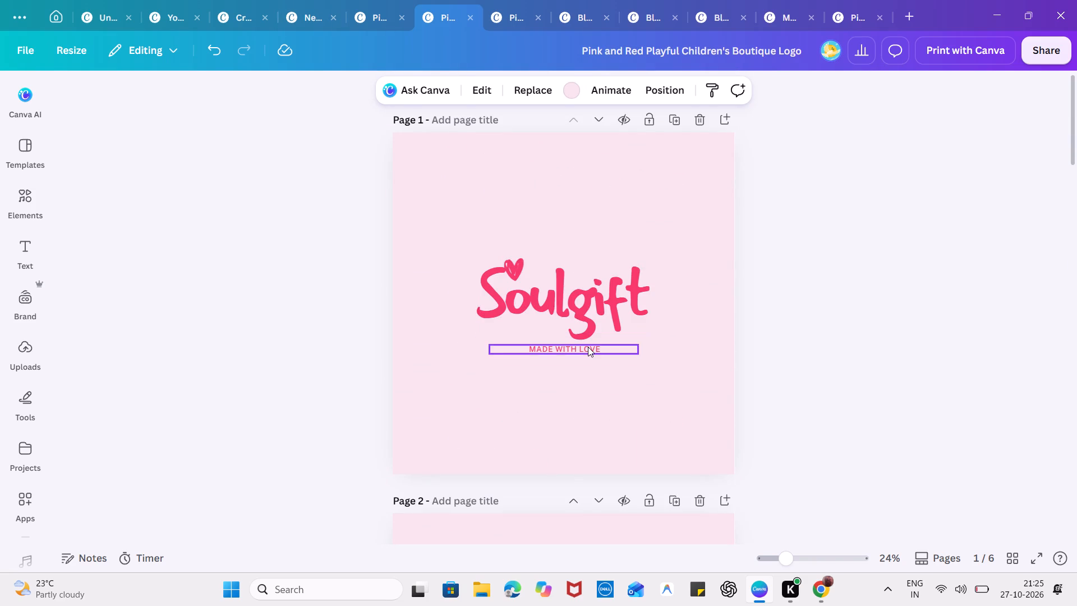
{"action": "left_click", "coordinate": [588, 347]}
{"action": "key", "text": "ctrl+c"}
{"action": "scroll", "coordinate": [613, 408], "scroll_direction": "down", "scroll_amount": 12}
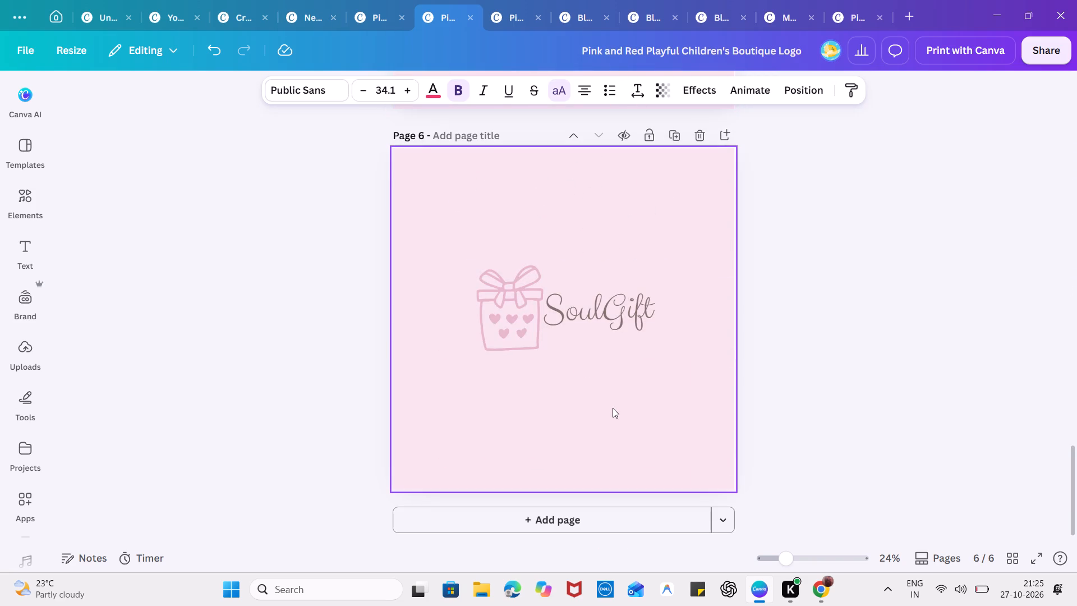
{"action": "left_click", "coordinate": [613, 397]}
{"action": "key", "text": "ctrl+v"}
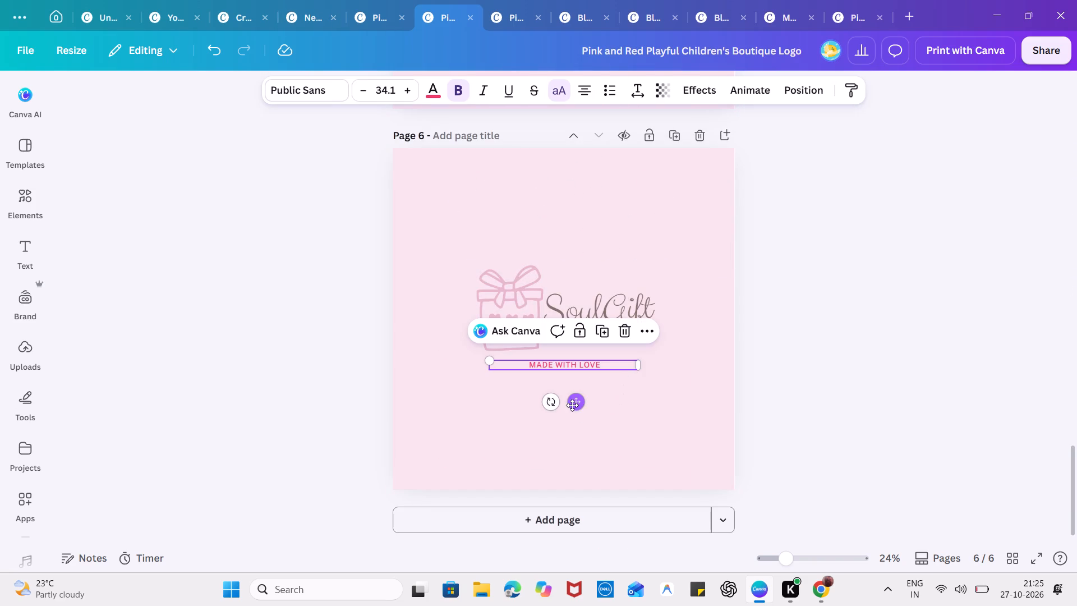
{"action": "left_click_drag", "start_coordinate": [572, 405], "coordinate": [604, 377]}
{"action": "left_click", "coordinate": [663, 400]}
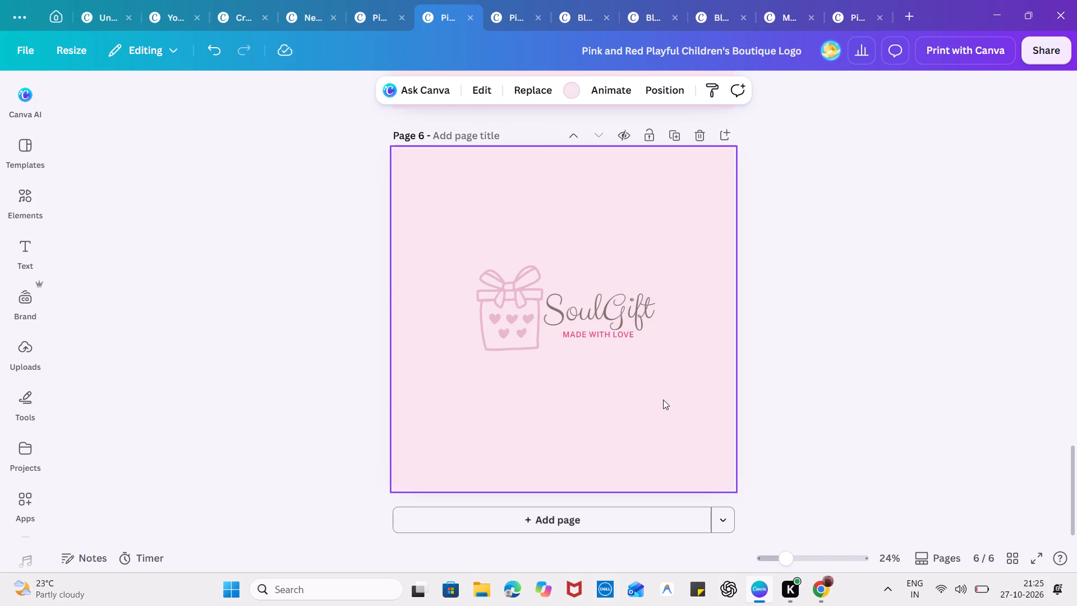
Return to the Pink and Grey Cute Minimalist Gift Shop Logo design and close it.
{"action": "left_click", "coordinate": [850, 14]}
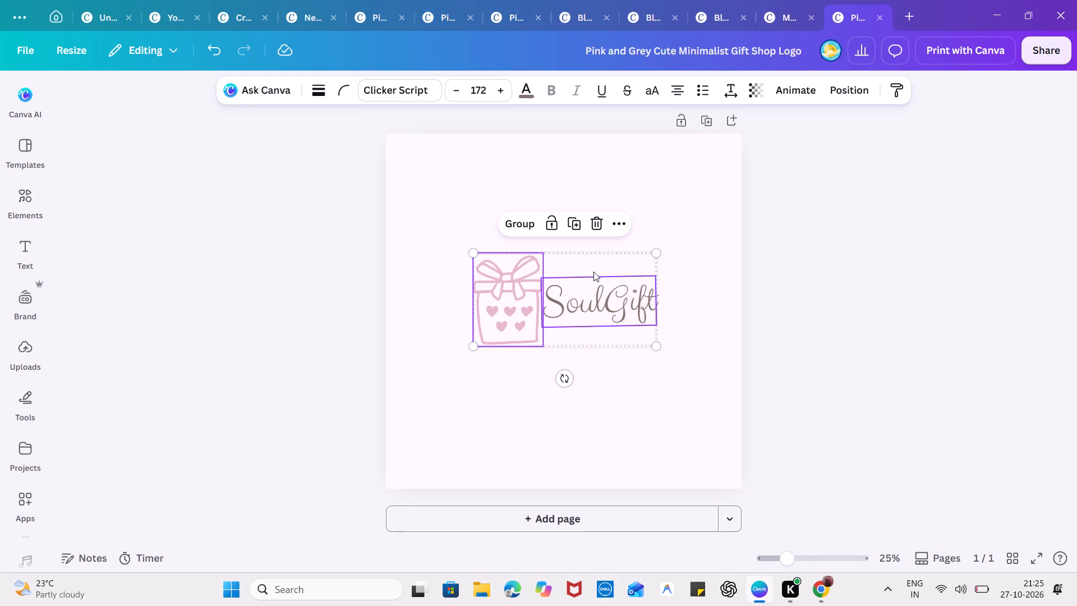
{"action": "scroll", "coordinate": [555, 342], "scroll_direction": "down", "scroll_amount": 4}
{"action": "left_click_drag", "start_coordinate": [689, 399], "coordinate": [661, 378]}
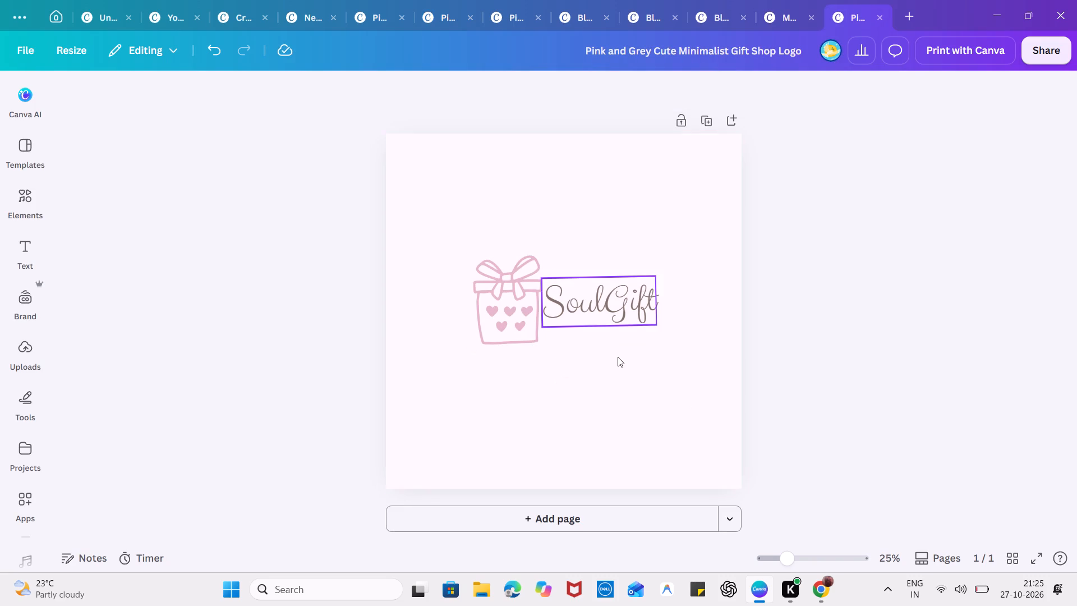
{"action": "left_click_drag", "start_coordinate": [618, 357], "coordinate": [538, 303]}
{"action": "left_click", "coordinate": [880, 15]}
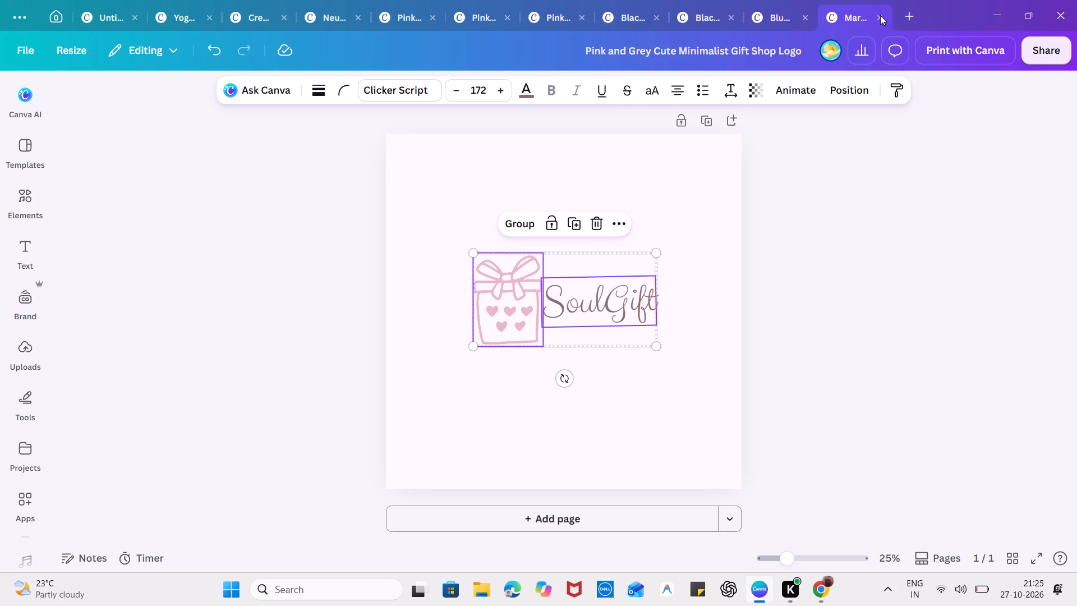
Close the Maroon Simple Gift Basket, Blue Minimalist Bakery, Black and Beige Modern Company, and Black And White Minimalist Creative Studio logo designs.
{"action": "left_click", "coordinate": [794, 21]}
{"action": "left_click", "coordinate": [863, 15]}
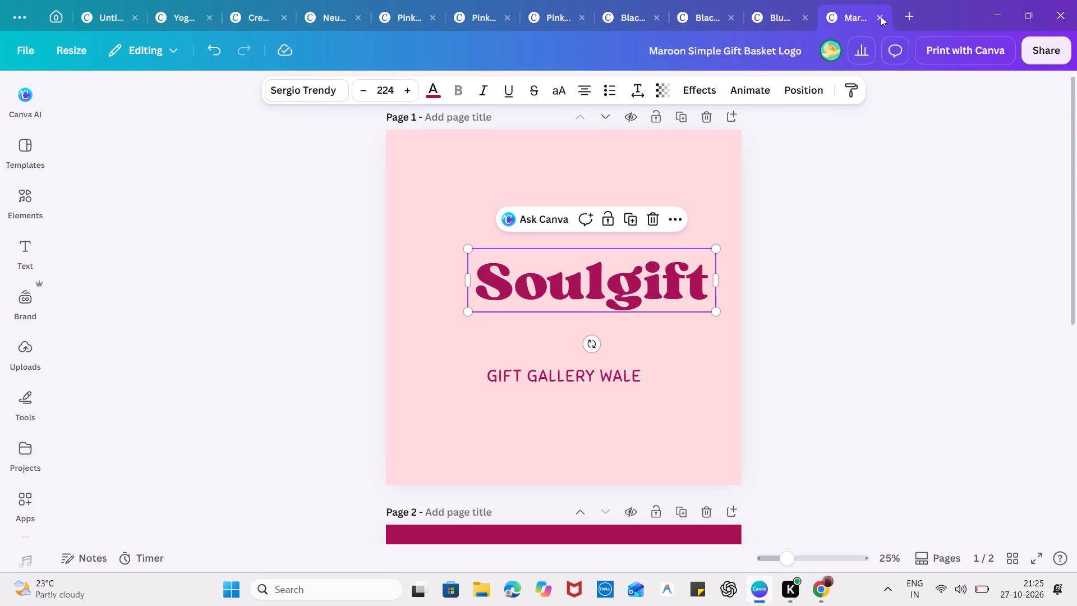
{"action": "scroll", "coordinate": [688, 209], "scroll_direction": "up", "scroll_amount": 2}
{"action": "scroll", "coordinate": [688, 209], "scroll_direction": "down", "scroll_amount": 10}
{"action": "scroll", "coordinate": [767, 281], "scroll_direction": "up", "scroll_amount": 4}
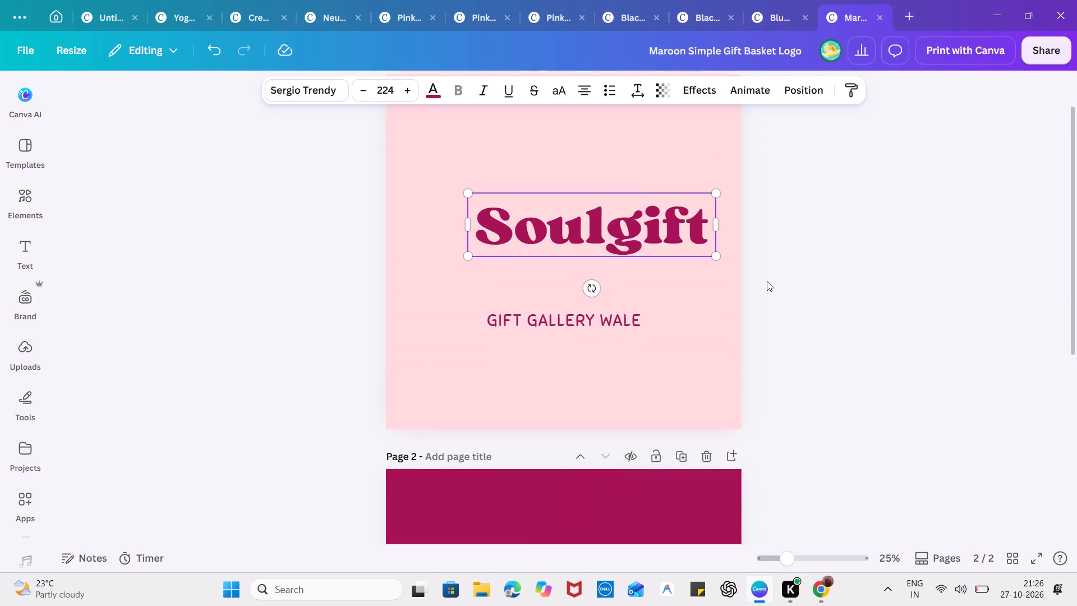
{"action": "left_click", "coordinate": [883, 18]}
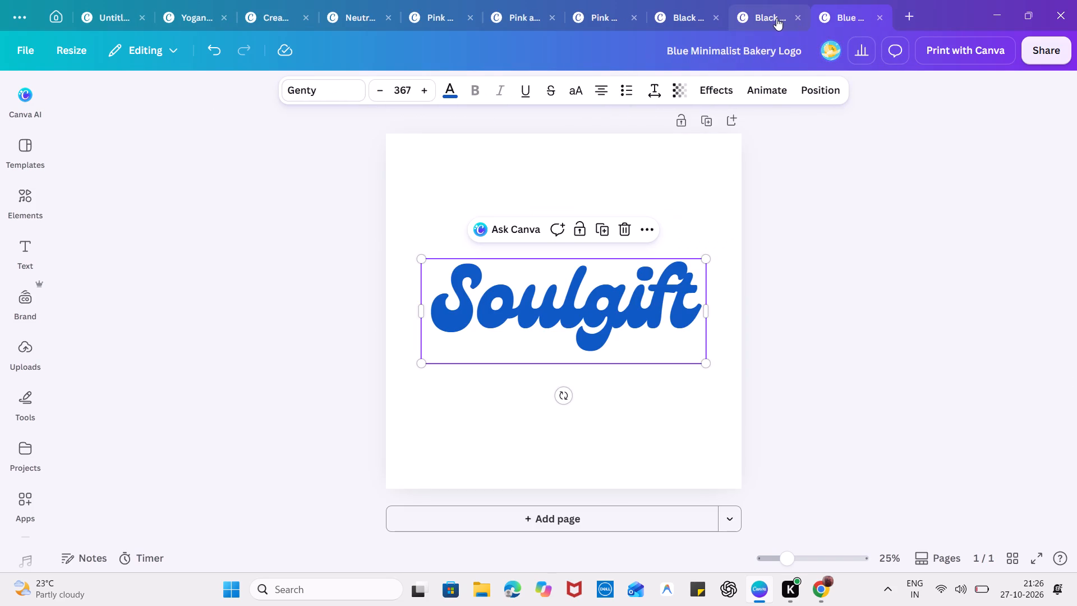
{"action": "left_click", "coordinate": [882, 19]}
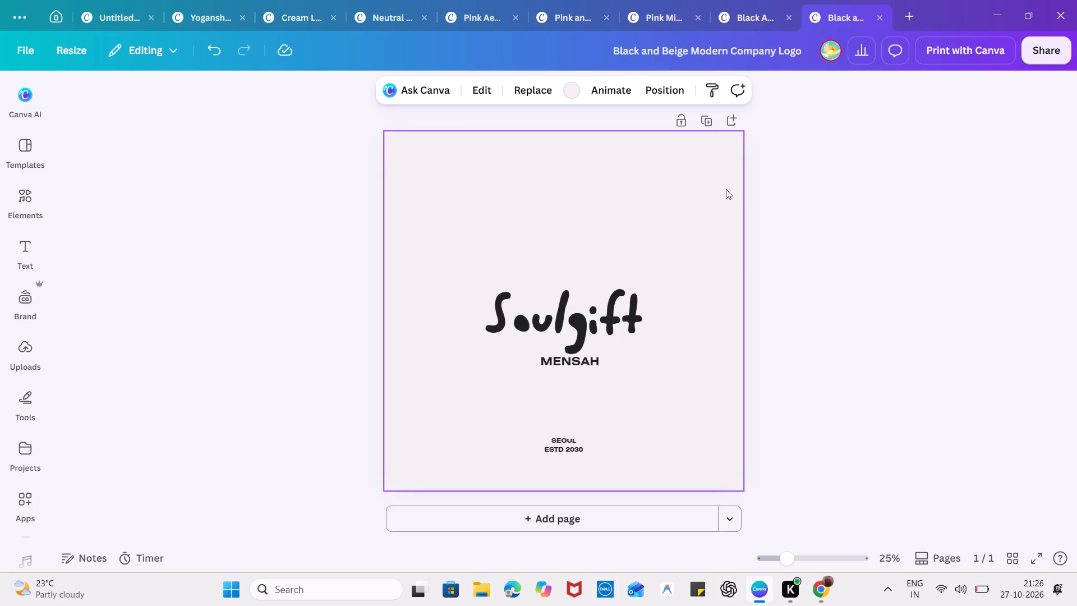
{"action": "left_click", "coordinate": [879, 17]}
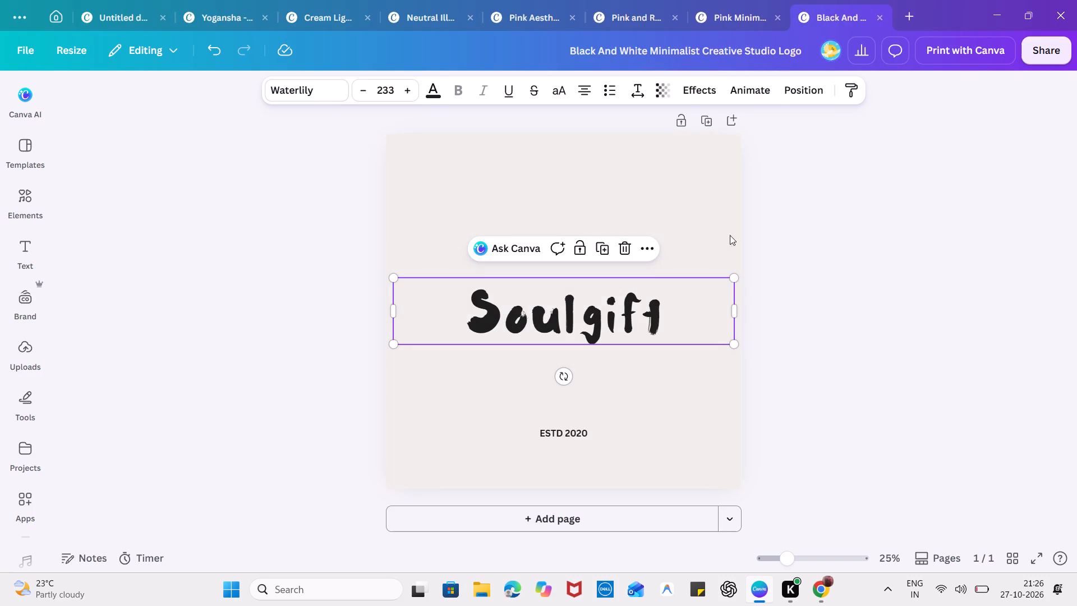
{"action": "left_click", "coordinate": [876, 14]}
{"action": "left_click", "coordinate": [901, 17]}
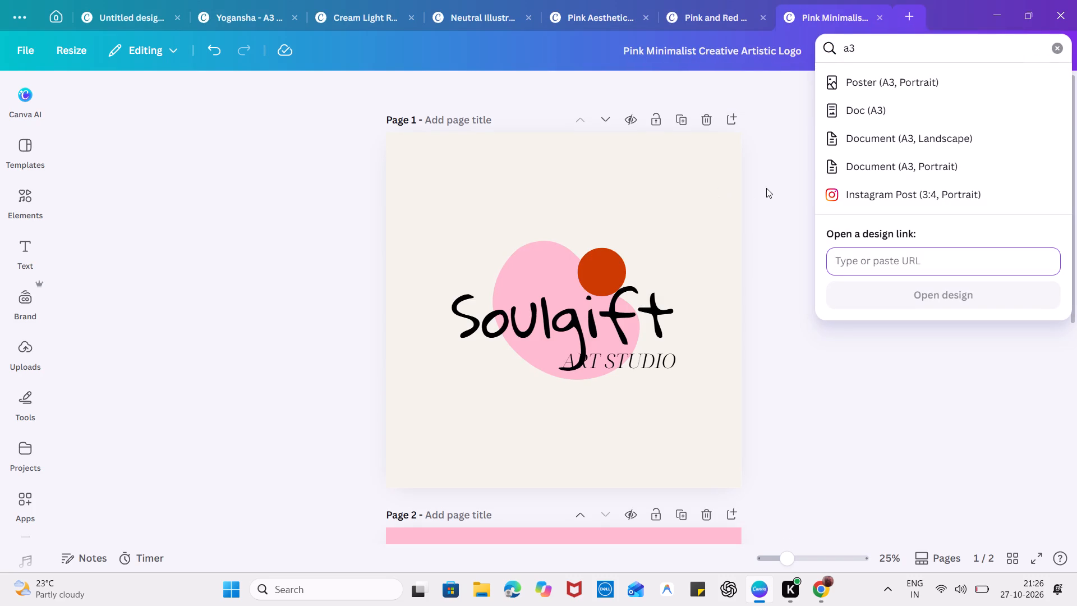
Return to the template suggestions and open the Red Playful Gifts Logo, the peach design with a ribbon bow, for customising.
{"action": "left_click", "coordinate": [55, 8]}
{"action": "scroll", "coordinate": [356, 375], "scroll_direction": "down", "scroll_amount": 2}
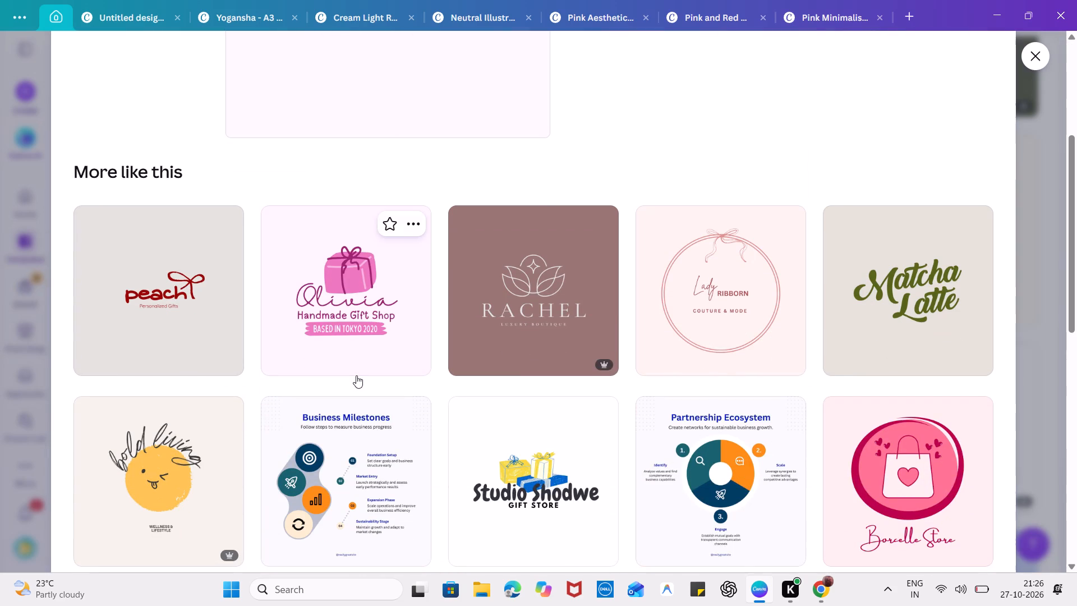
{"action": "scroll", "coordinate": [356, 375], "scroll_direction": "down", "scroll_amount": 2}
{"action": "left_click", "coordinate": [171, 135]}
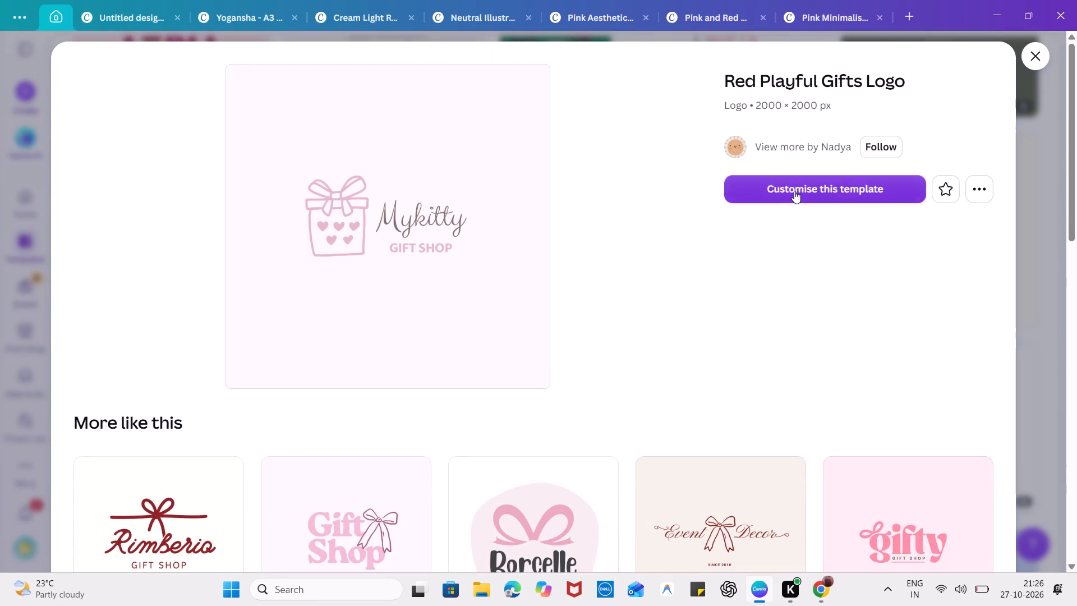
{"action": "left_click", "coordinate": [794, 191]}
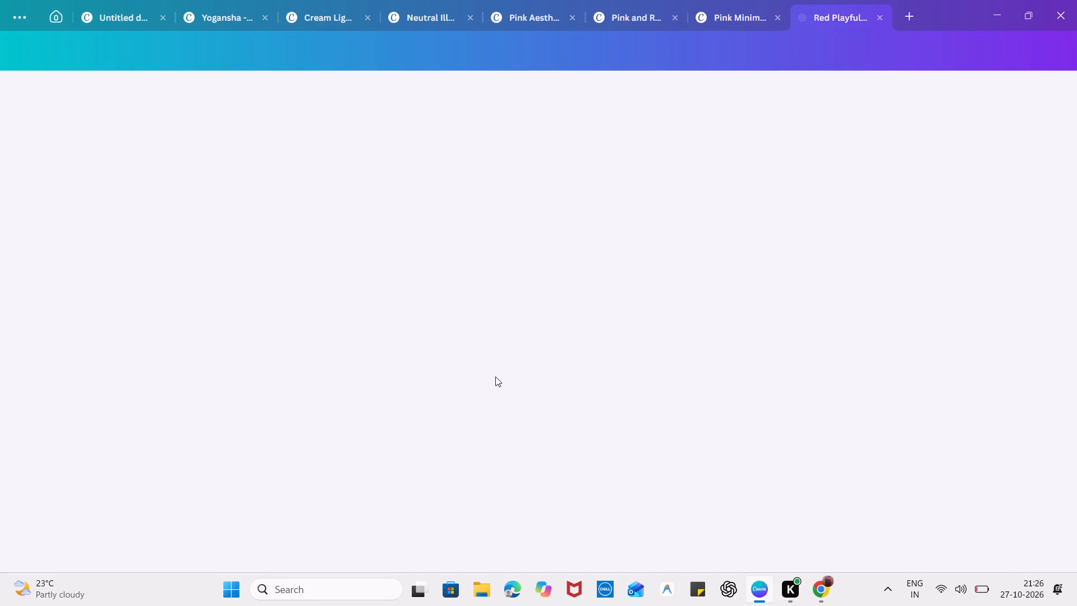
Replace the peach wording with Soulgift.
{"action": "double_click", "coordinate": [587, 320]}
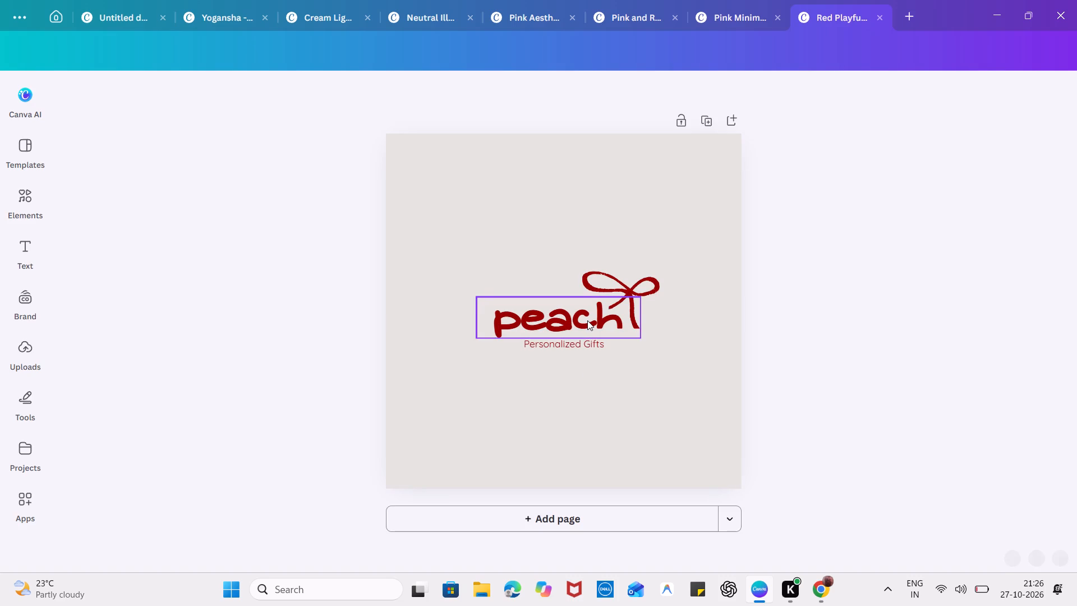
{"action": "key", "text": "shift+s"}
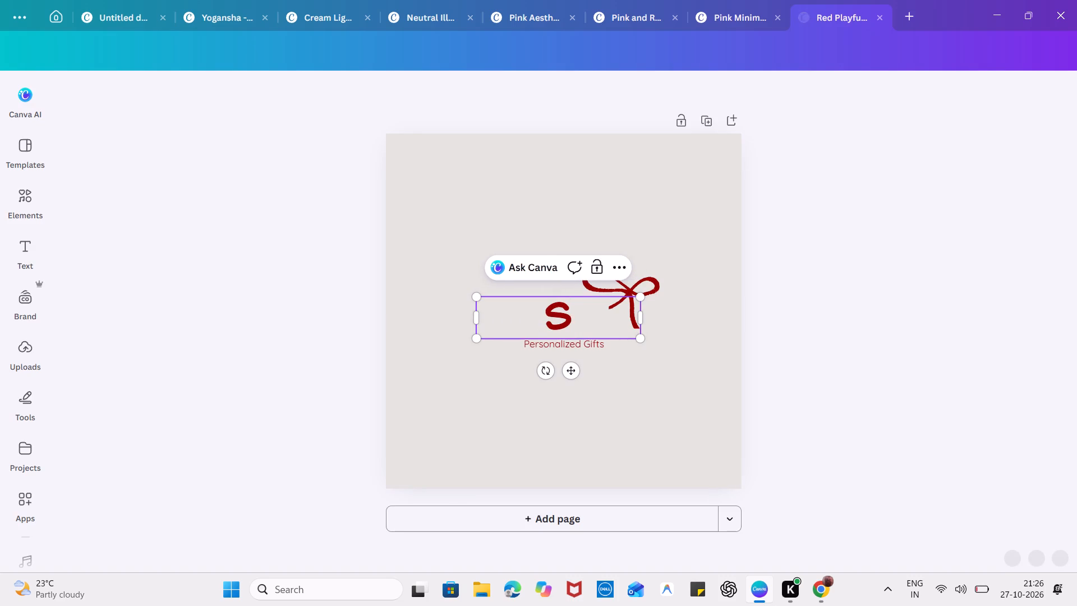
{"action": "type", "text": "oulgift"}
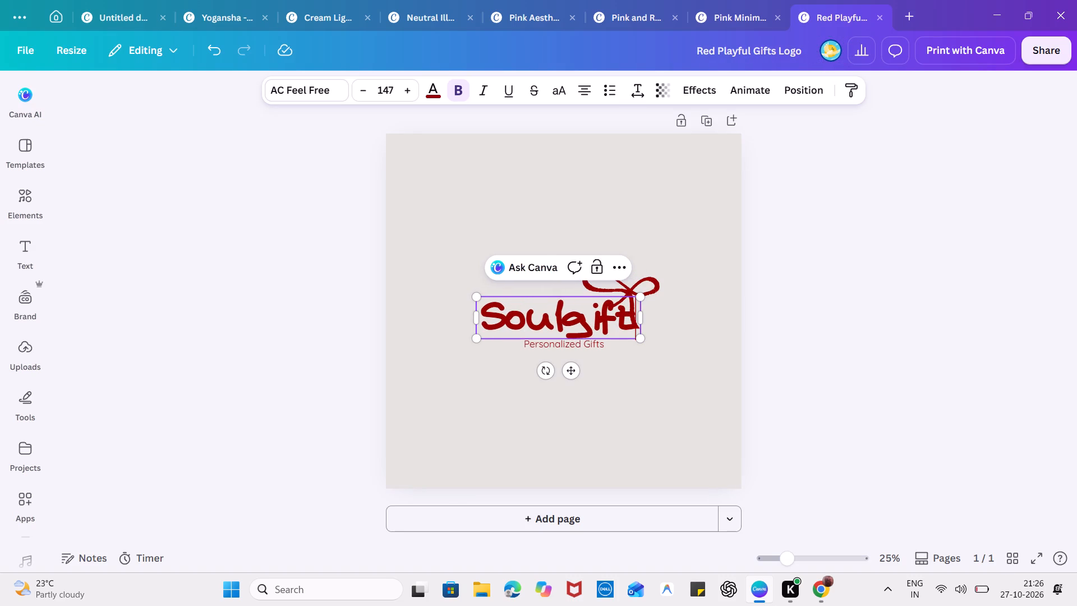
{"action": "left_click", "coordinate": [657, 348]}
Shift the Soulgift lettering slightly left so its final t sits beside the ribbon bow instead of overlapping it.
{"action": "left_click", "coordinate": [561, 320]}
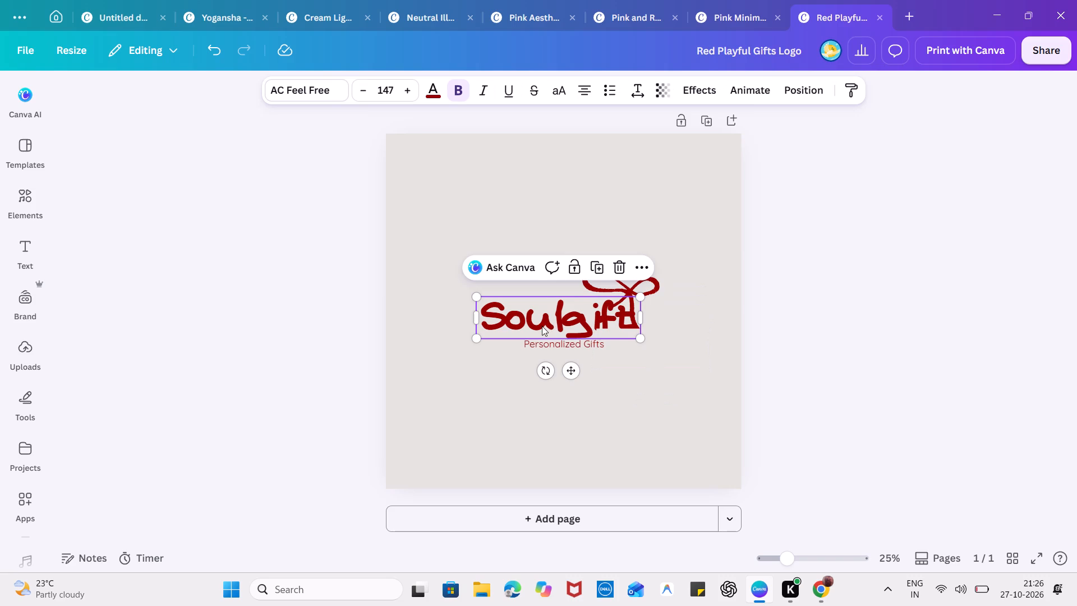
{"action": "left_click_drag", "start_coordinate": [542, 332], "coordinate": [528, 330]}
{"action": "left_click", "coordinate": [637, 356]}
{"action": "left_click", "coordinate": [607, 279]}
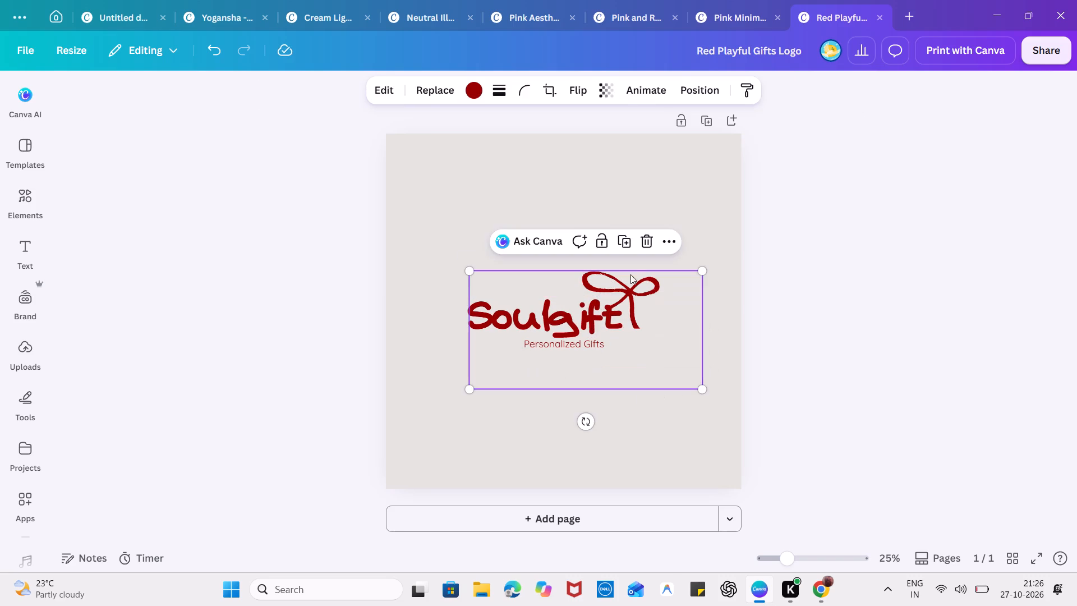
{"action": "left_click", "coordinate": [757, 322]}
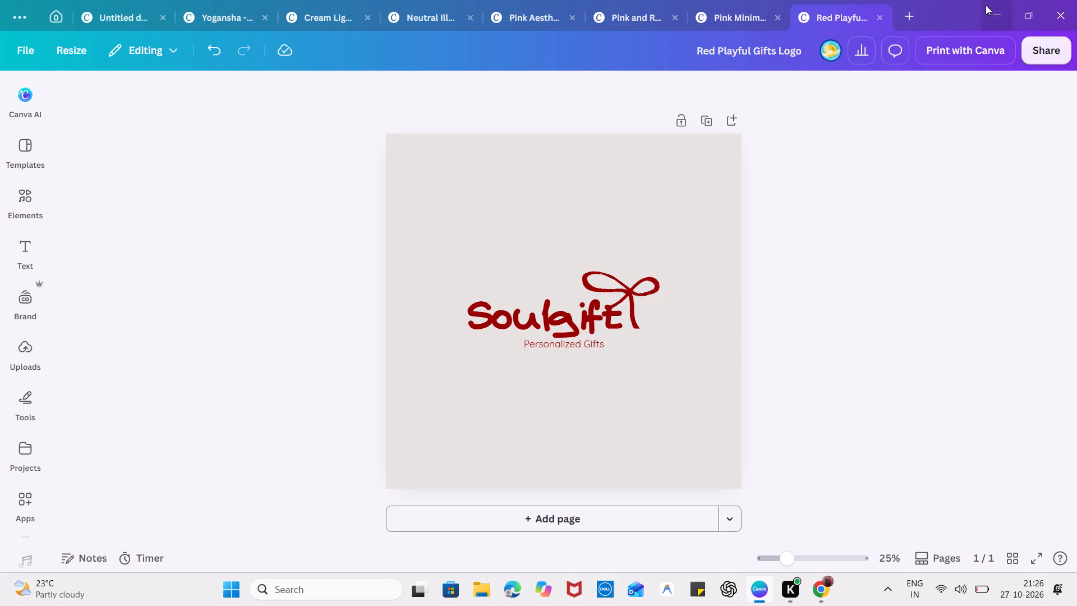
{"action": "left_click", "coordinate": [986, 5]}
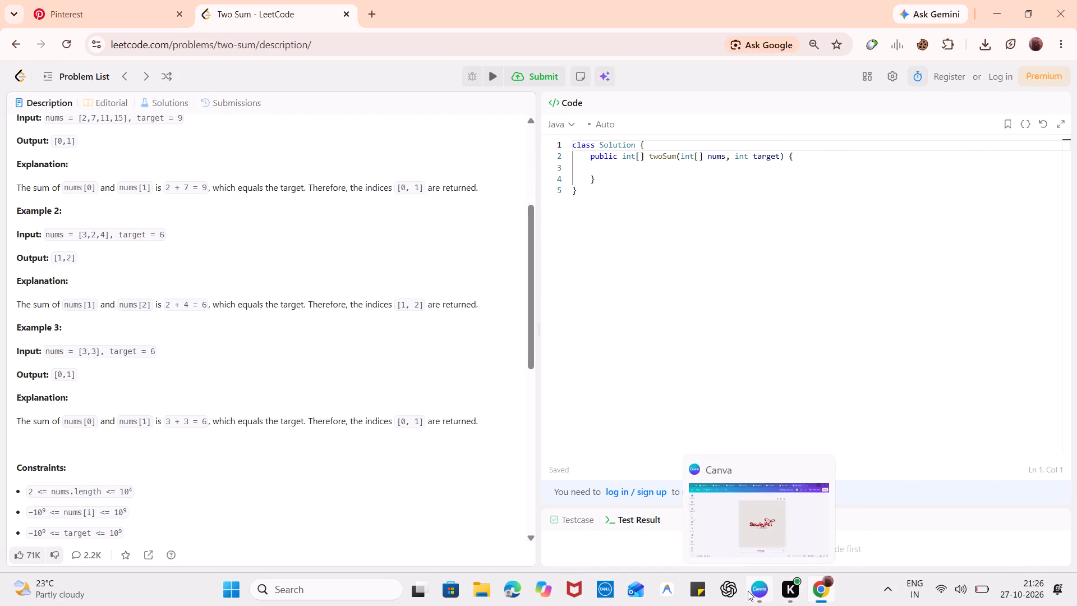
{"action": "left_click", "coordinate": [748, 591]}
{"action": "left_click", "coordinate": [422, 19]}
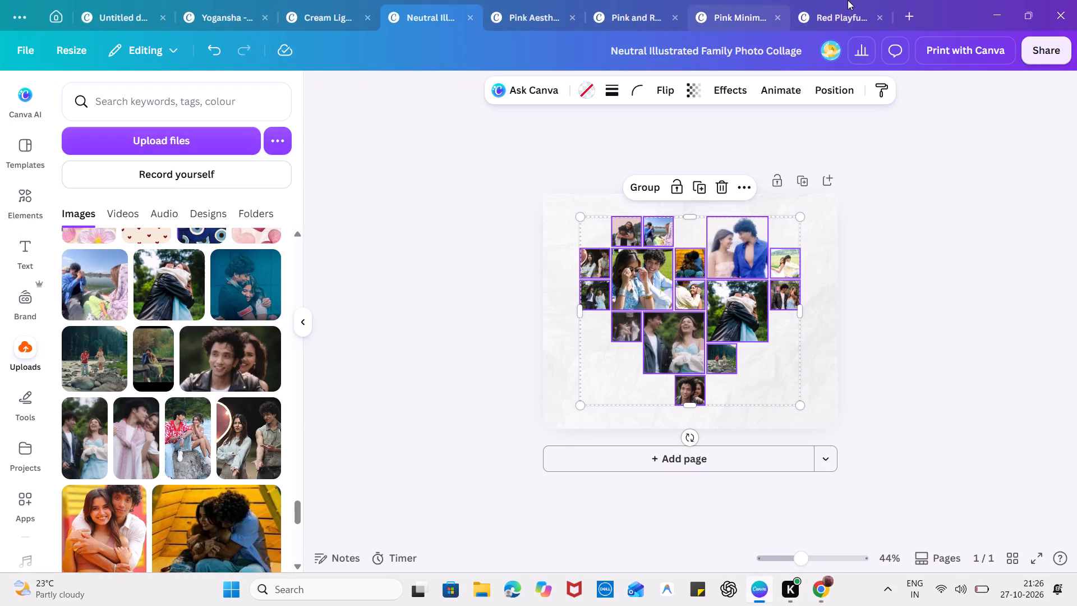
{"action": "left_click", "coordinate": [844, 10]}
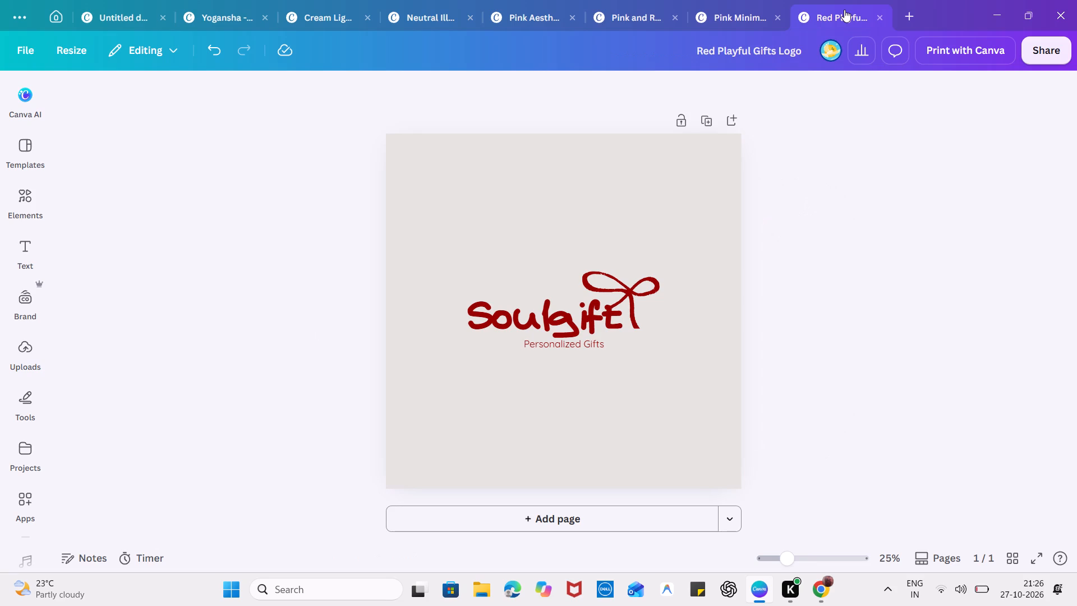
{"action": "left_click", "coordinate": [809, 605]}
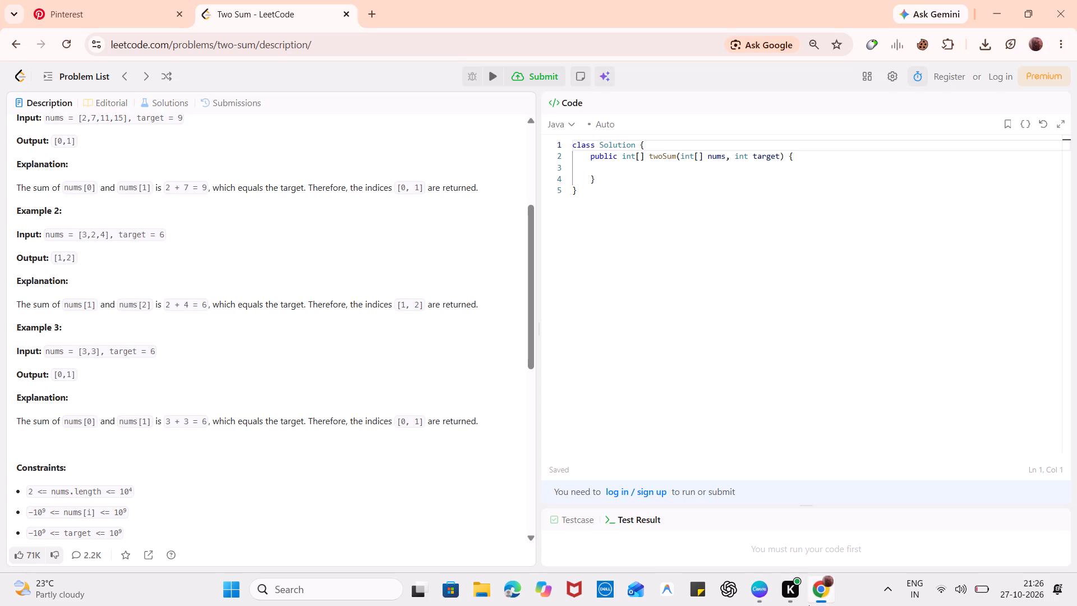
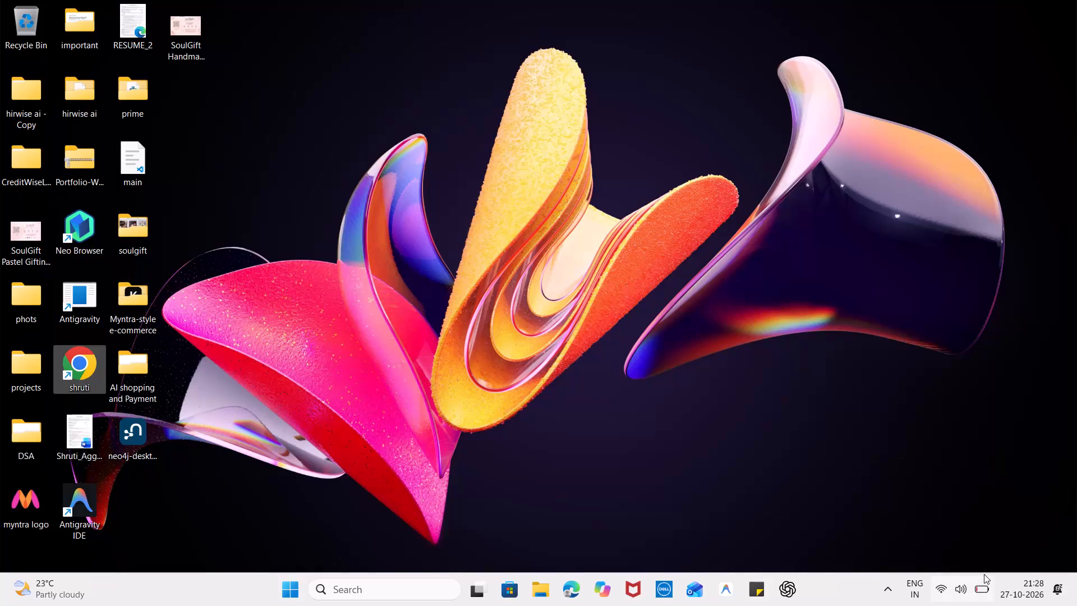
Bring up the Shut Down Windows dialog from the desktop.
{"action": "key", "text": "alt+F4"}
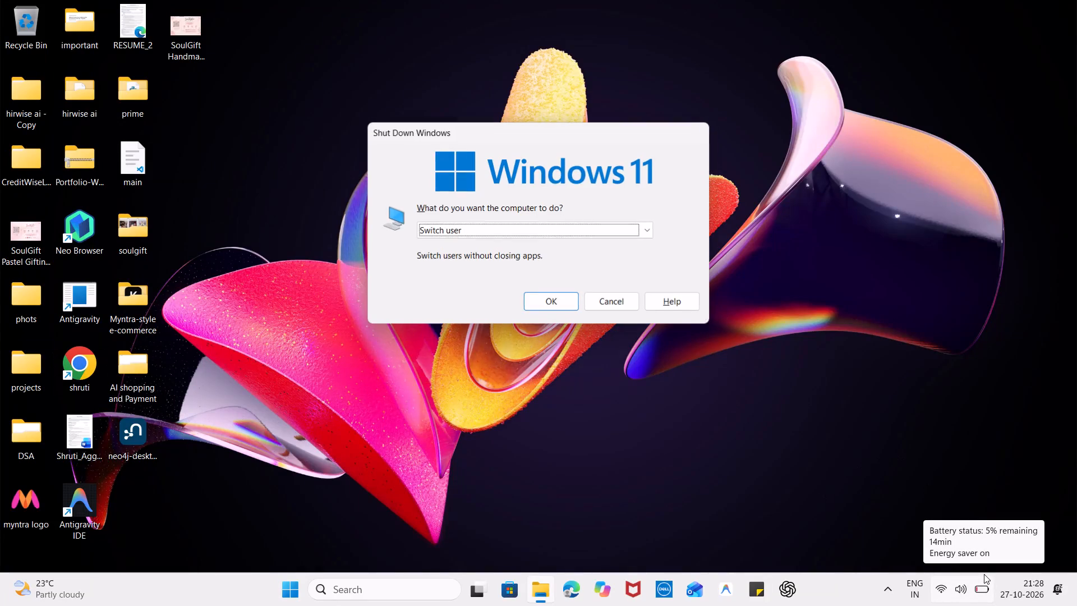